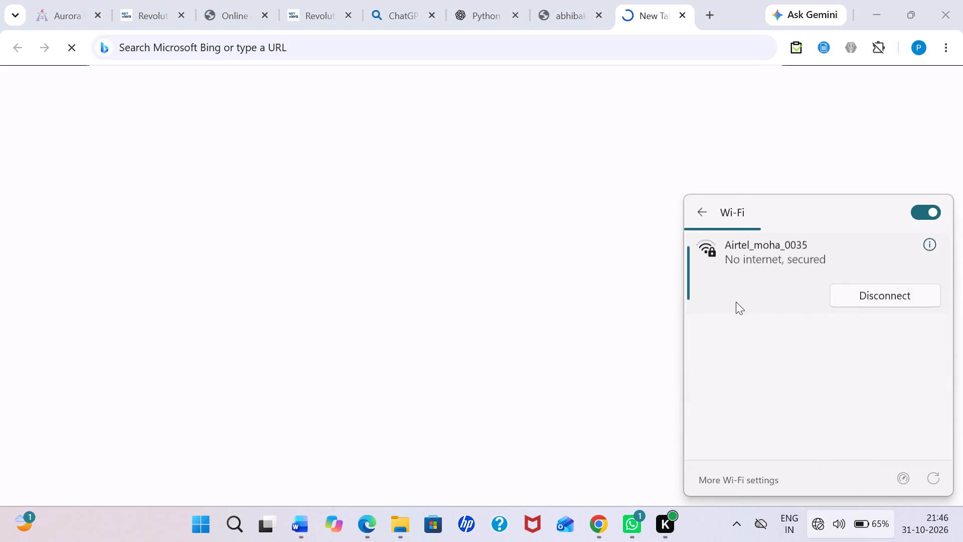
Connect the computer to the "vivo T4 Lite 5G" Wi-Fi network.
{"action": "left_click", "coordinate": [769, 331]}
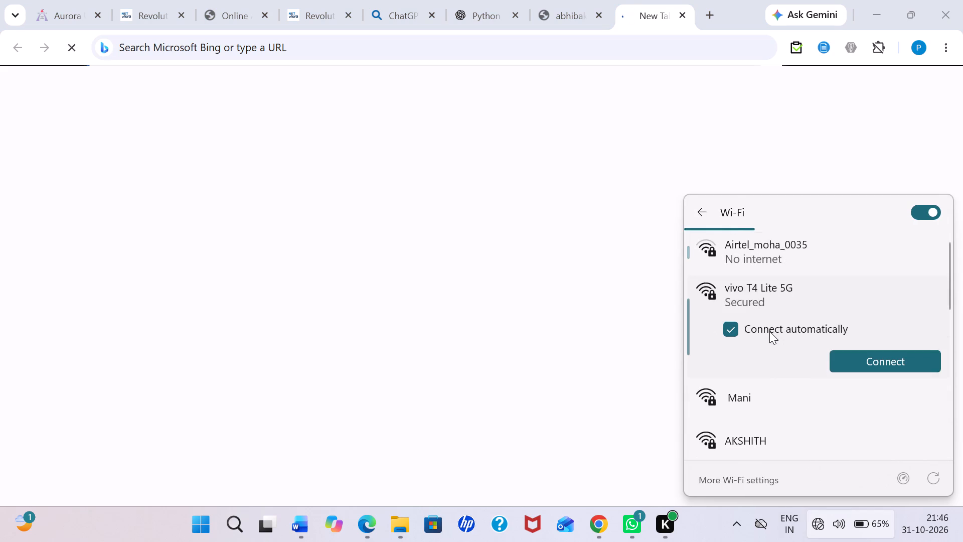
{"action": "left_click", "coordinate": [859, 358]}
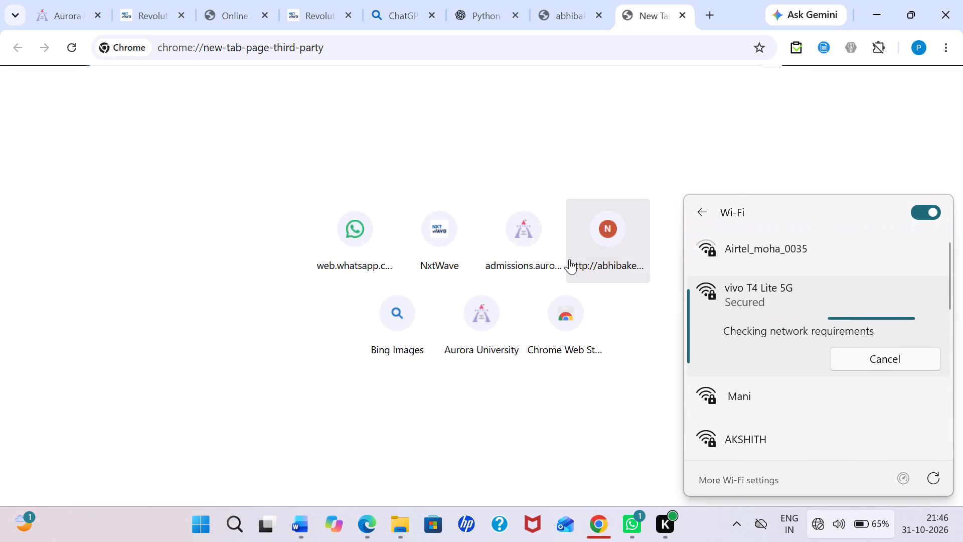
{"action": "left_click", "coordinate": [650, 150]}
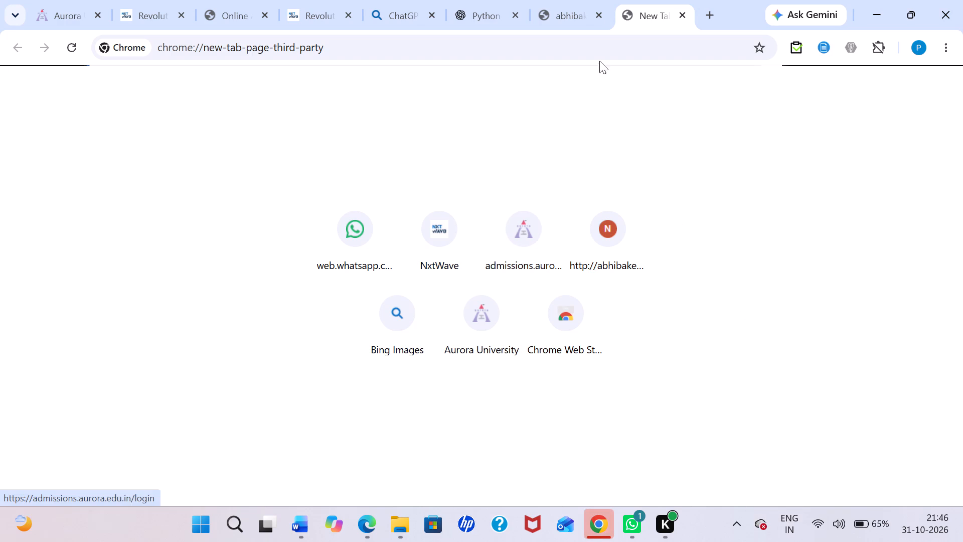
Open the copied website address pachala.niat.tech in the new browser tab.
{"action": "left_click", "coordinate": [365, 38]}
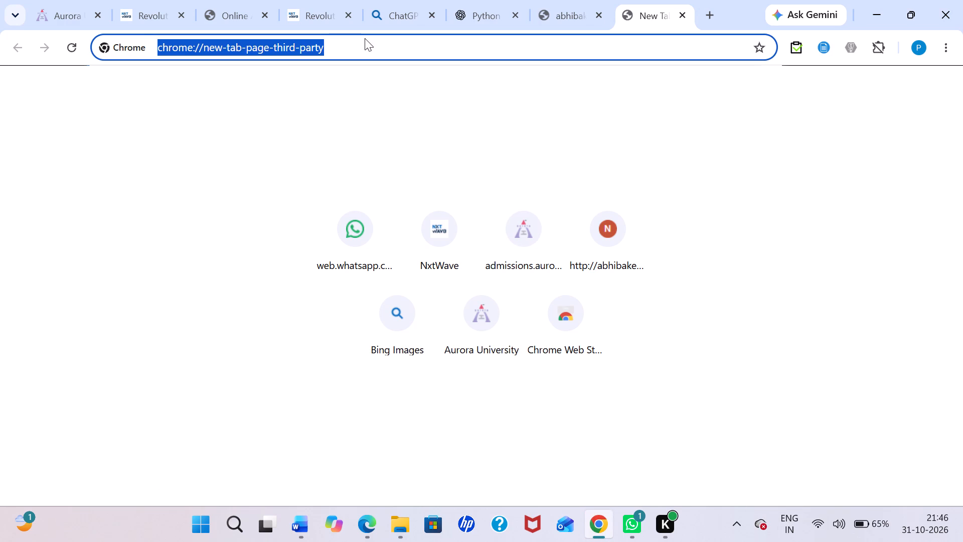
{"action": "key", "text": "Delete"}
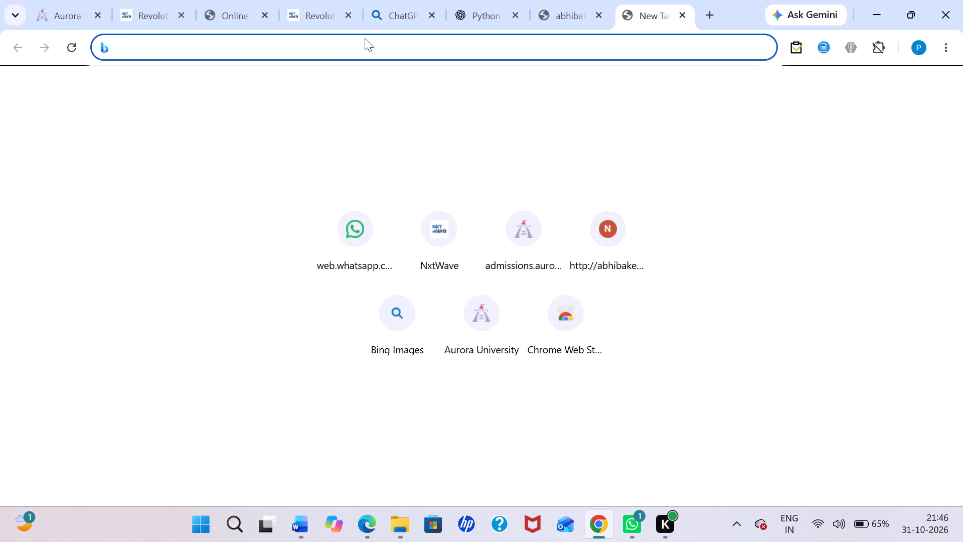
{"action": "key", "text": "ctrl+v"}
{"action": "key", "text": "Return"}
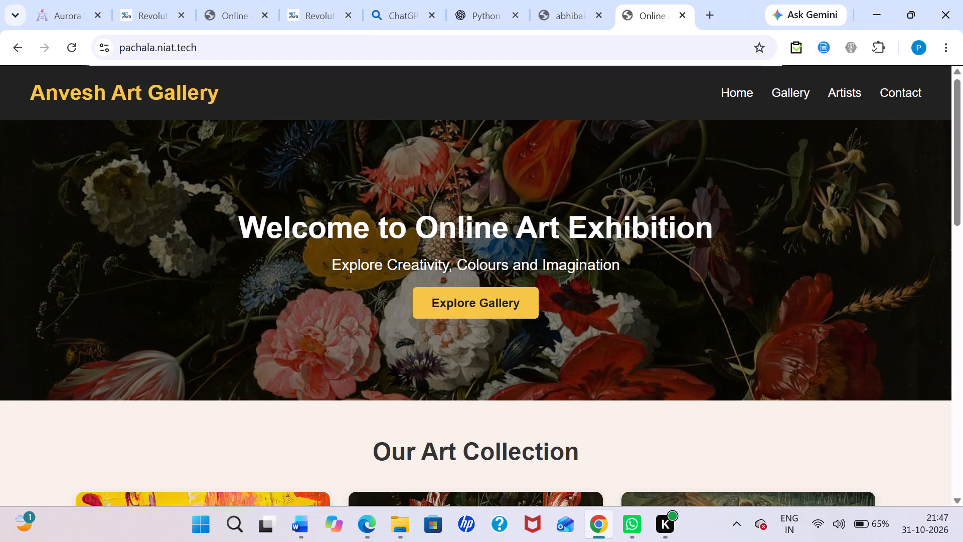
Examine the art gallery website from its welcome banner through the art collection and artists sections to the contact footer.
{"action": "scroll", "coordinate": [486, 223], "scroll_direction": "down", "scroll_amount": 9}
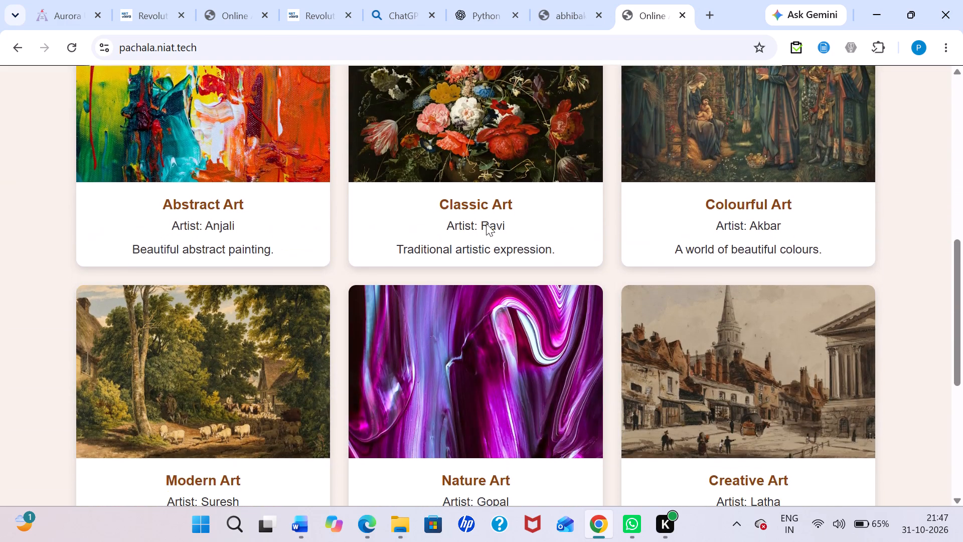
{"action": "scroll", "coordinate": [486, 223], "scroll_direction": "down", "scroll_amount": 1}
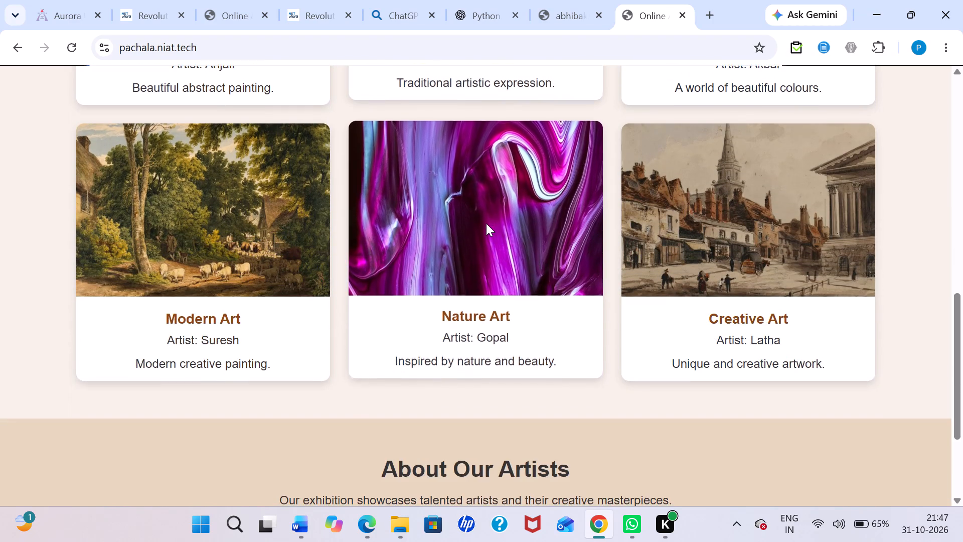
{"action": "scroll", "coordinate": [486, 223], "scroll_direction": "down", "scroll_amount": 5}
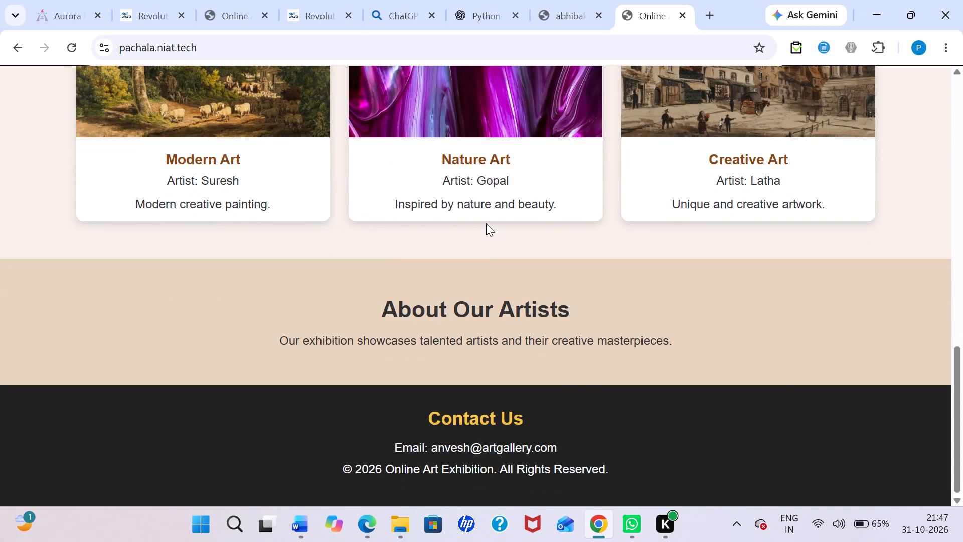
{"action": "scroll", "coordinate": [486, 223], "scroll_direction": "up", "scroll_amount": 14}
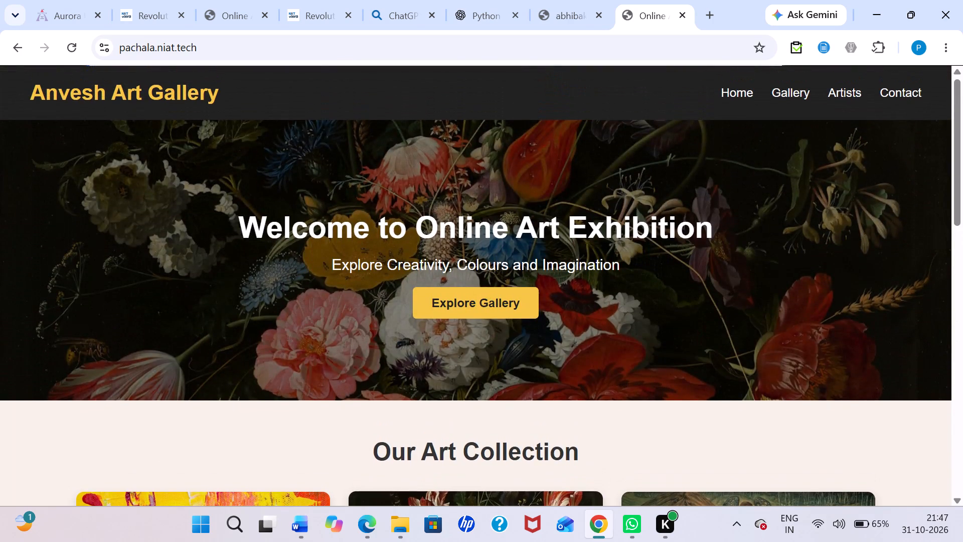
{"action": "scroll", "coordinate": [486, 223], "scroll_direction": "down", "scroll_amount": 7}
{"action": "scroll", "coordinate": [486, 223], "scroll_direction": "up", "scroll_amount": 9}
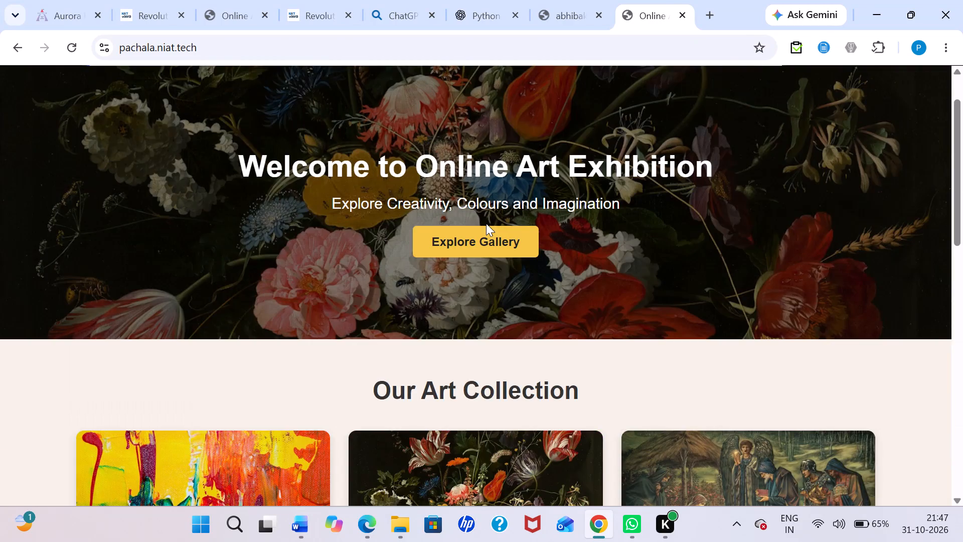
{"action": "scroll", "coordinate": [486, 223], "scroll_direction": "down", "scroll_amount": 5}
{"action": "scroll", "coordinate": [486, 223], "scroll_direction": "up", "scroll_amount": 8}
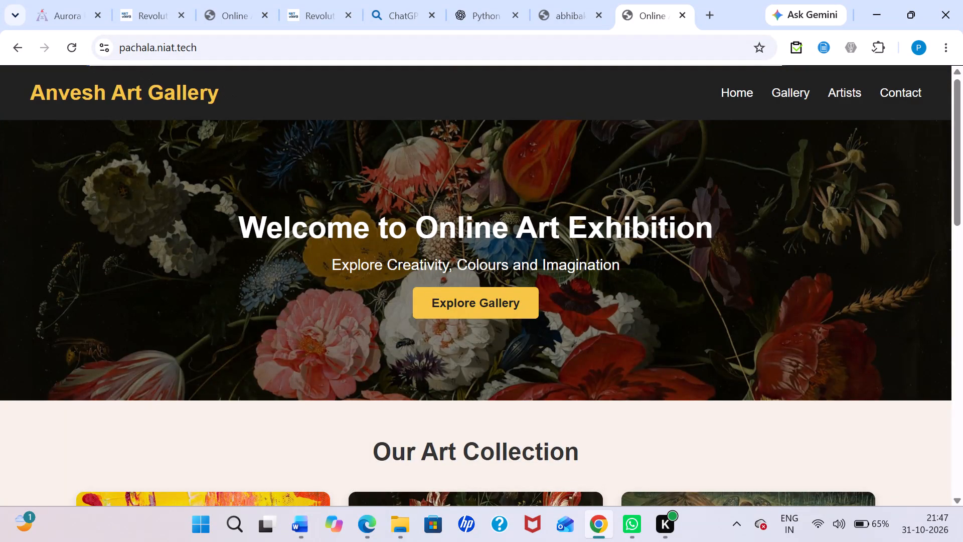
{"action": "scroll", "coordinate": [629, 364], "scroll_direction": "down", "scroll_amount": 8}
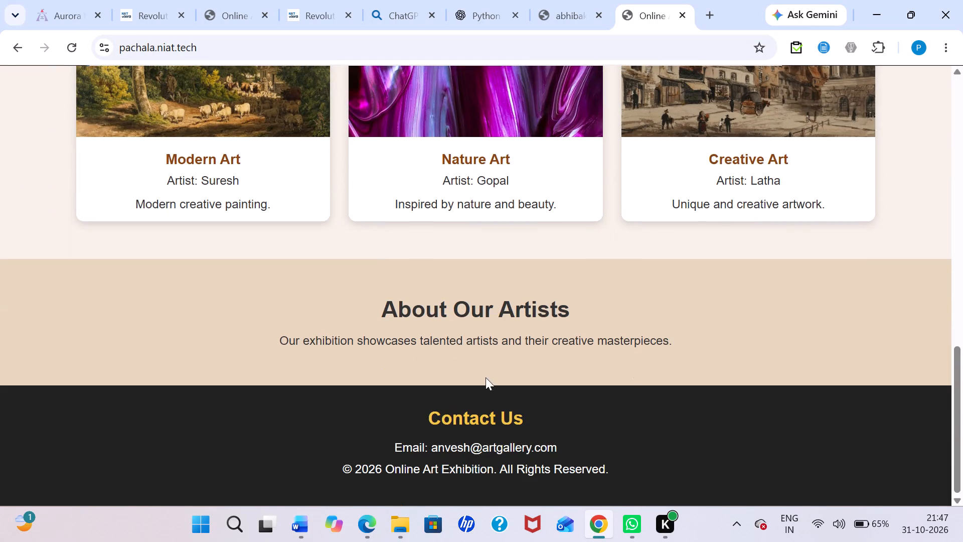
{"action": "scroll", "coordinate": [398, 142], "scroll_direction": "up", "scroll_amount": 6}
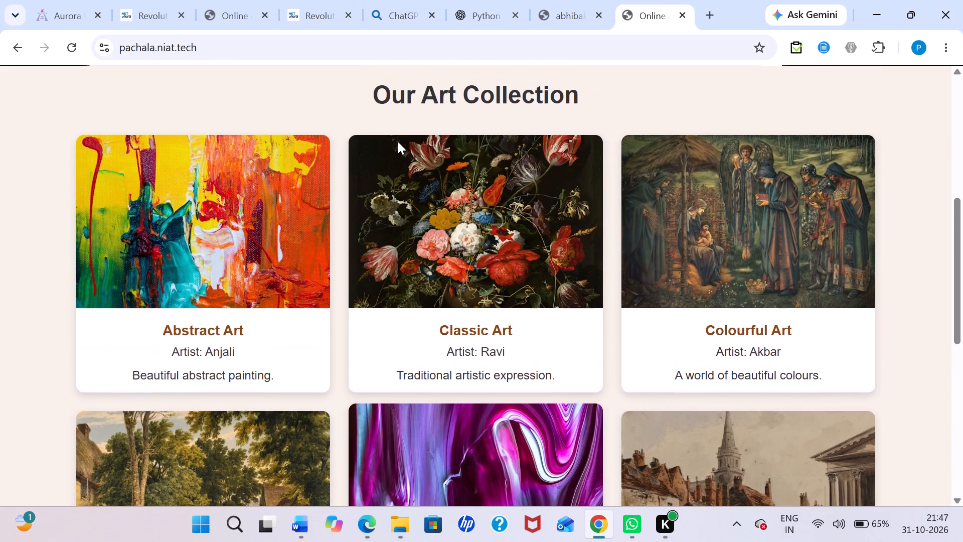
{"action": "scroll", "coordinate": [283, 173], "scroll_direction": "up", "scroll_amount": 6}
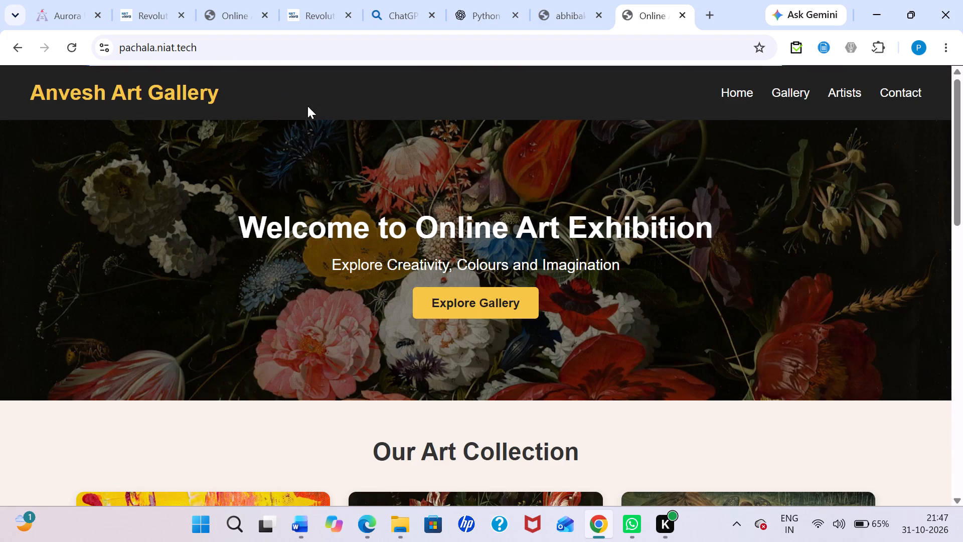
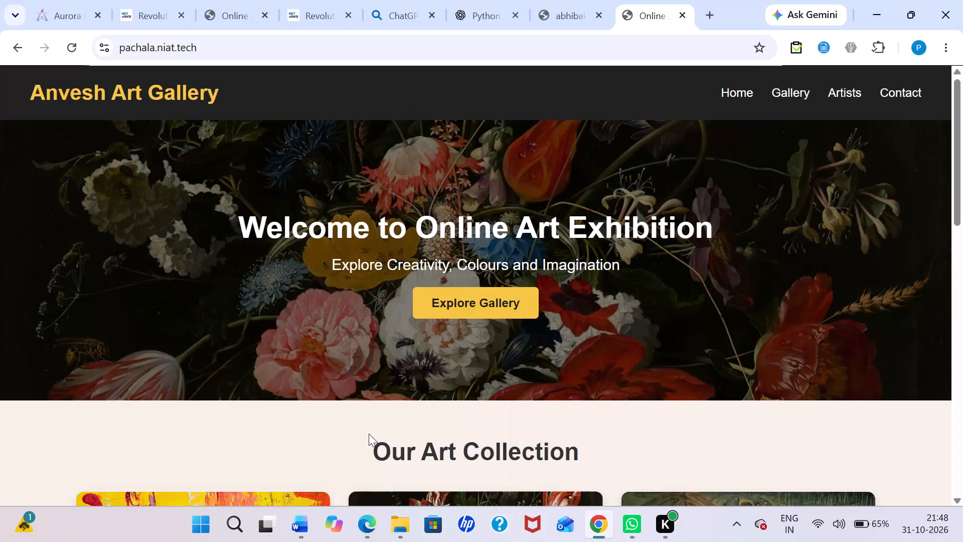
Review the published Anvesh Art Gallery page, examining its art collection cards, the About Our Artists section and the contact footer.
{"action": "scroll", "coordinate": [422, 411], "scroll_direction": "down", "scroll_amount": 5}
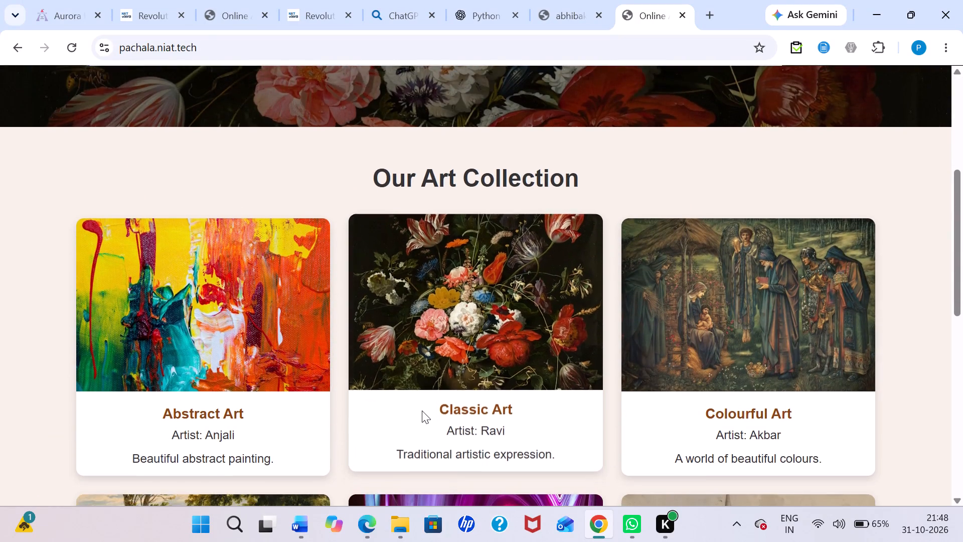
{"action": "scroll", "coordinate": [422, 411], "scroll_direction": "down", "scroll_amount": 3}
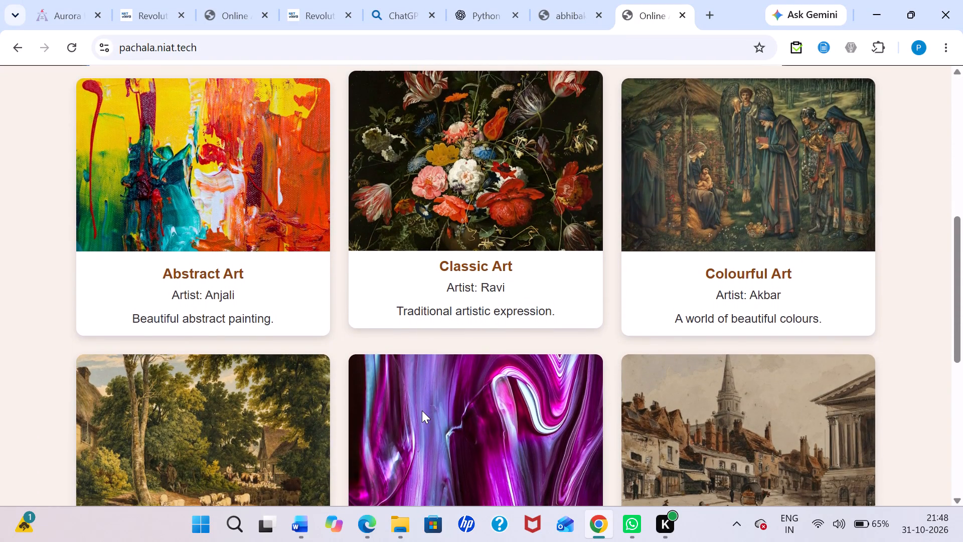
{"action": "scroll", "coordinate": [422, 411], "scroll_direction": "down", "scroll_amount": 3}
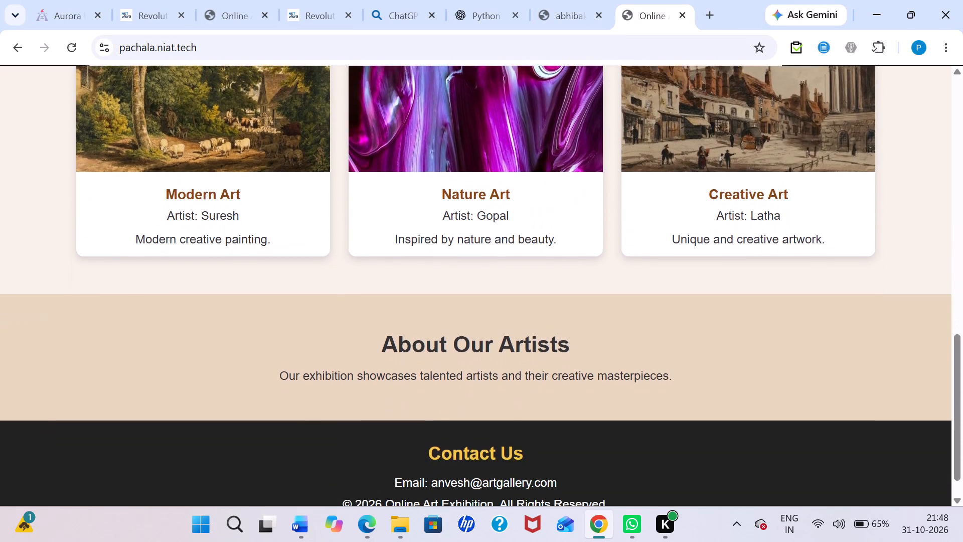
{"action": "scroll", "coordinate": [422, 411], "scroll_direction": "down", "scroll_amount": 1}
{"action": "scroll", "coordinate": [422, 411], "scroll_direction": "up", "scroll_amount": 2}
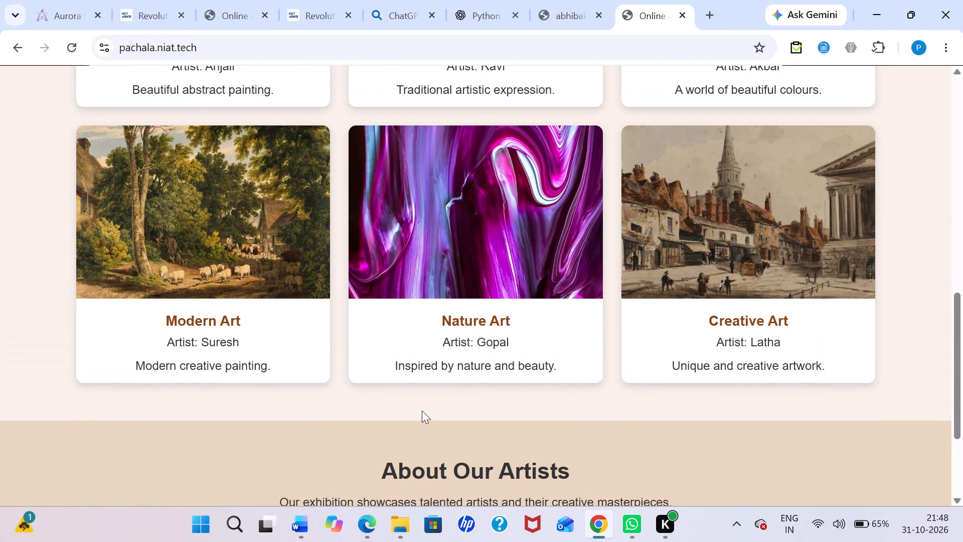
{"action": "scroll", "coordinate": [406, 386], "scroll_direction": "up", "scroll_amount": 3}
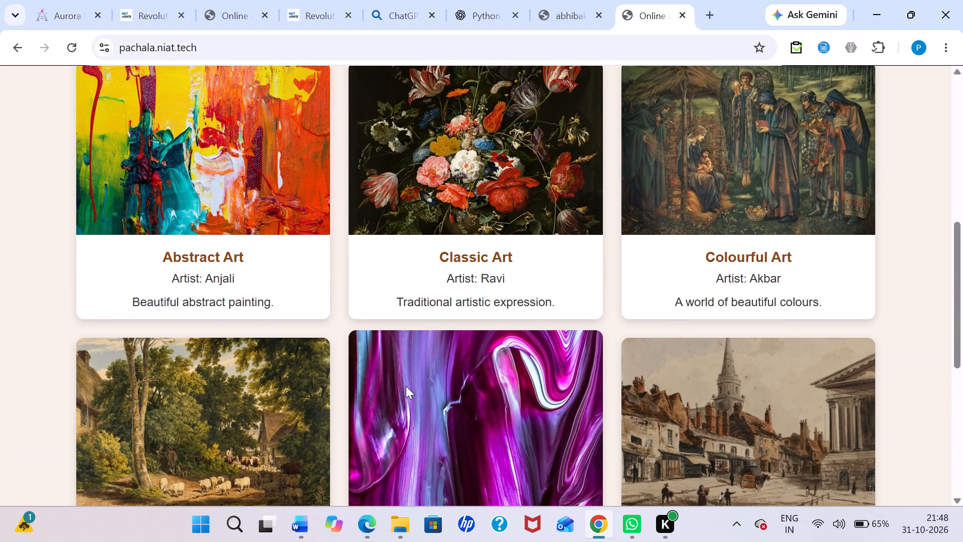
{"action": "scroll", "coordinate": [581, 513], "scroll_direction": "down", "scroll_amount": 2}
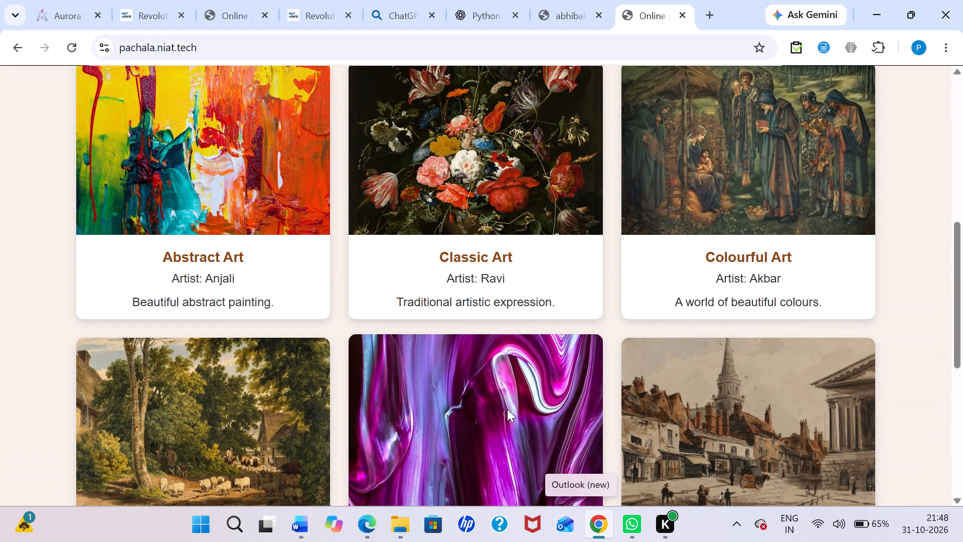
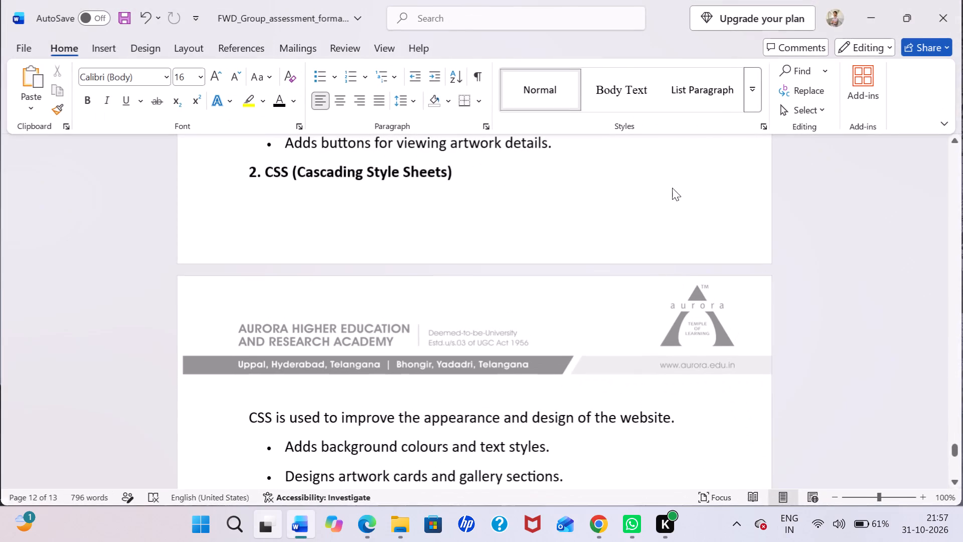
{"action": "scroll", "coordinate": [580, 353], "scroll_direction": "down", "scroll_amount": 3}
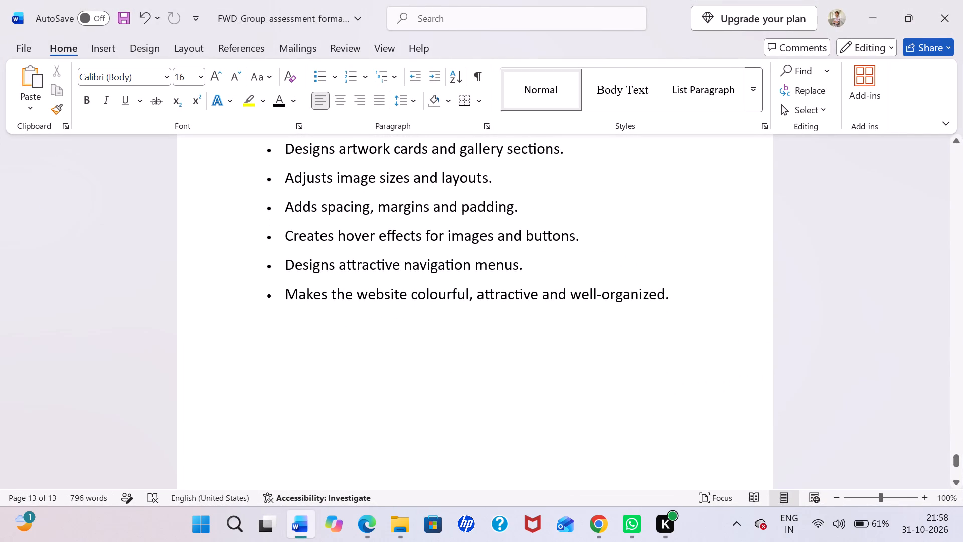
{"action": "key", "text": "ctrl+v"}
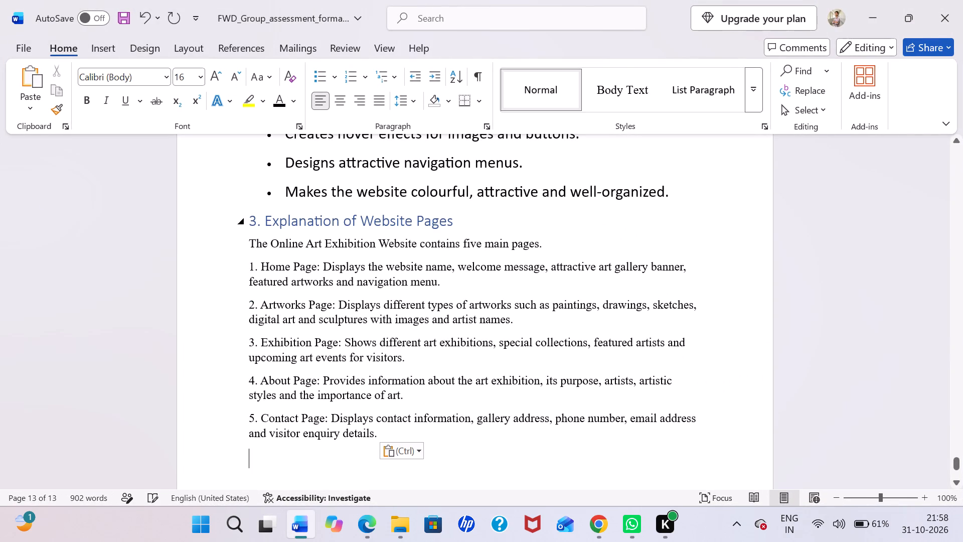
Make the pasted "3. Explanation of Website Pages" heading bold.
{"action": "scroll", "coordinate": [343, 226], "scroll_direction": "up", "scroll_amount": 2}
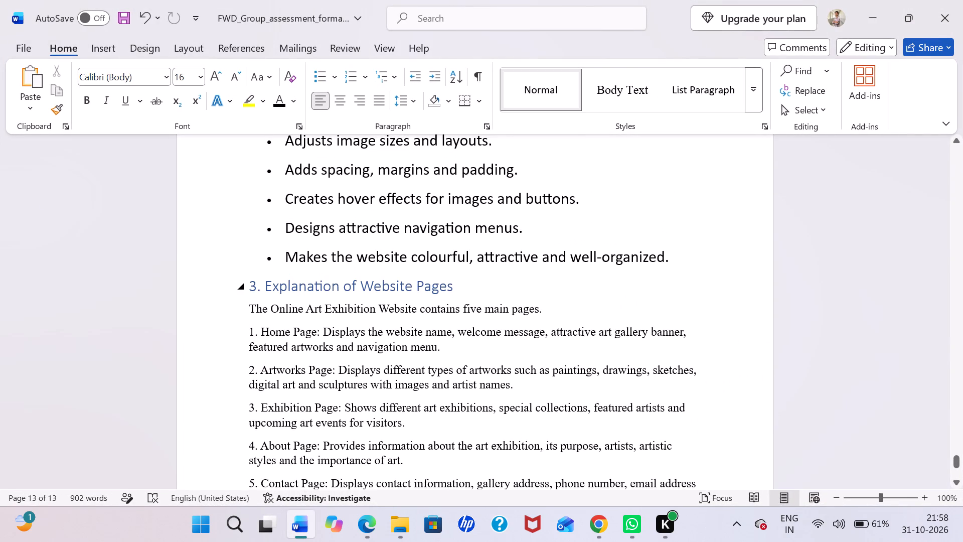
{"action": "left_click_drag", "start_coordinate": [247, 284], "coordinate": [441, 291]}
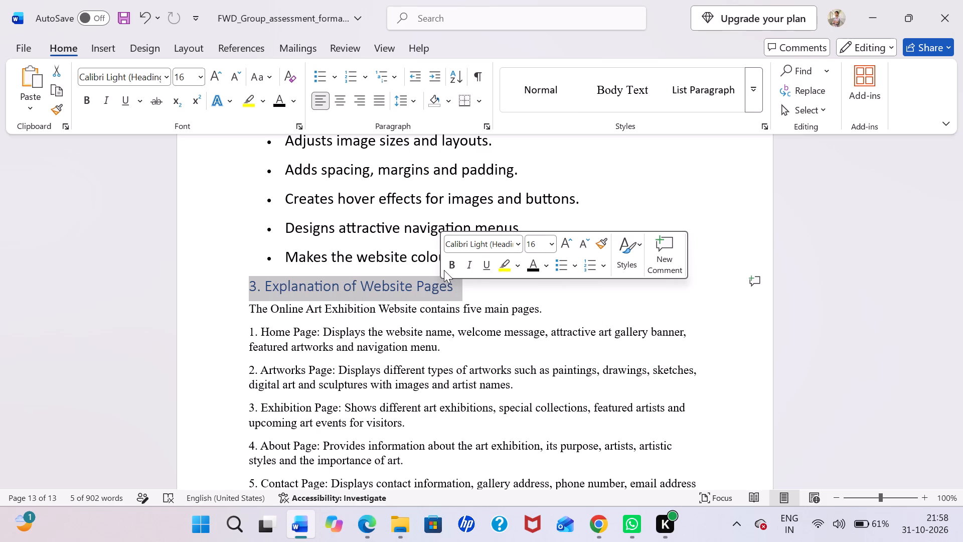
{"action": "left_click", "coordinate": [444, 270]}
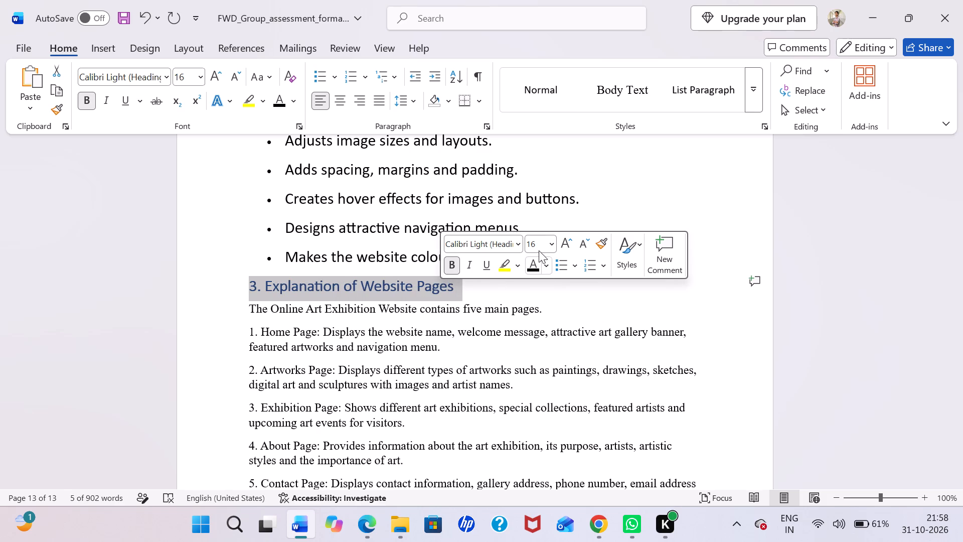
{"action": "scroll", "coordinate": [391, 218], "scroll_direction": "up", "scroll_amount": 3}
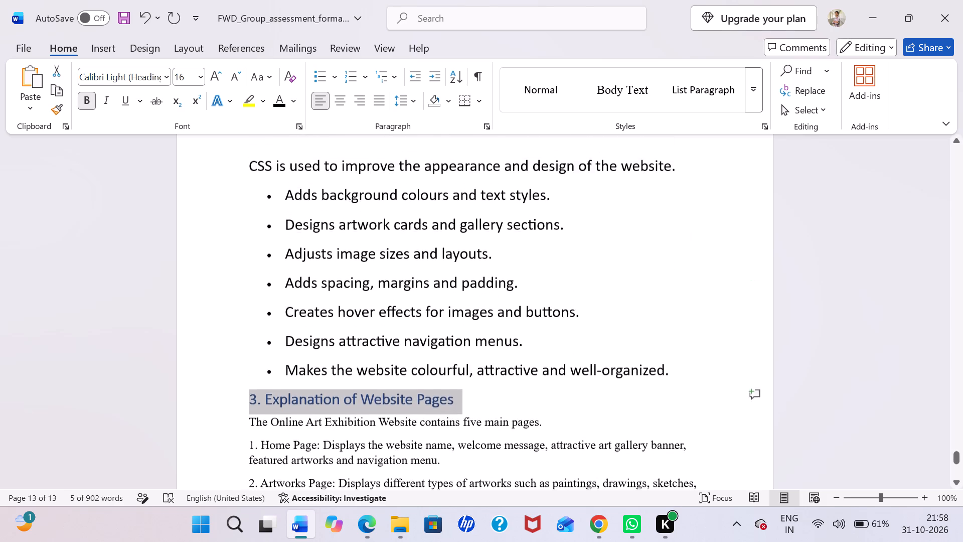
Check the "1.Introduction" heading's font size for reference and open the font size choices for the "3. Explanation of Website Pages" heading text.
{"action": "scroll", "coordinate": [391, 218], "scroll_direction": "up", "scroll_amount": 9}
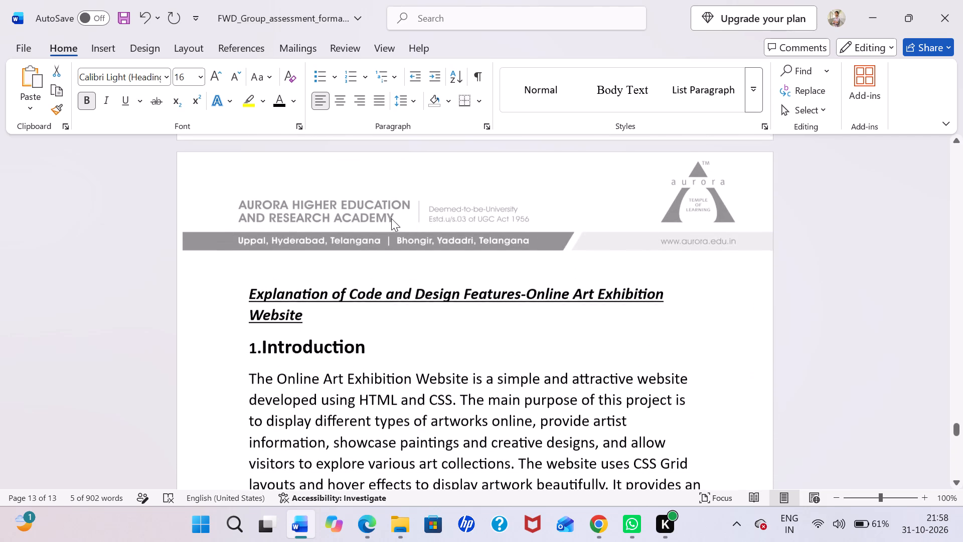
{"action": "scroll", "coordinate": [391, 218], "scroll_direction": "up", "scroll_amount": 1}
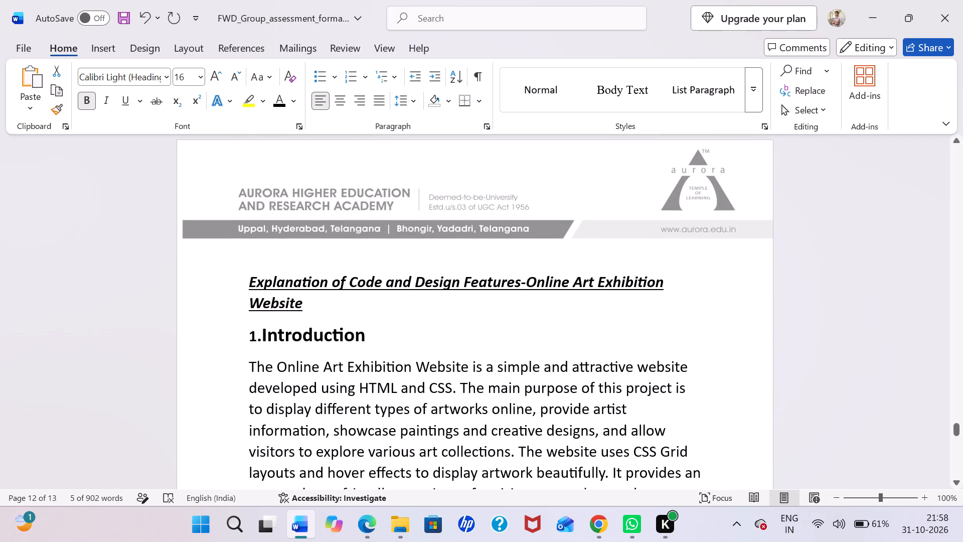
{"action": "left_click_drag", "start_coordinate": [261, 332], "coordinate": [373, 328]}
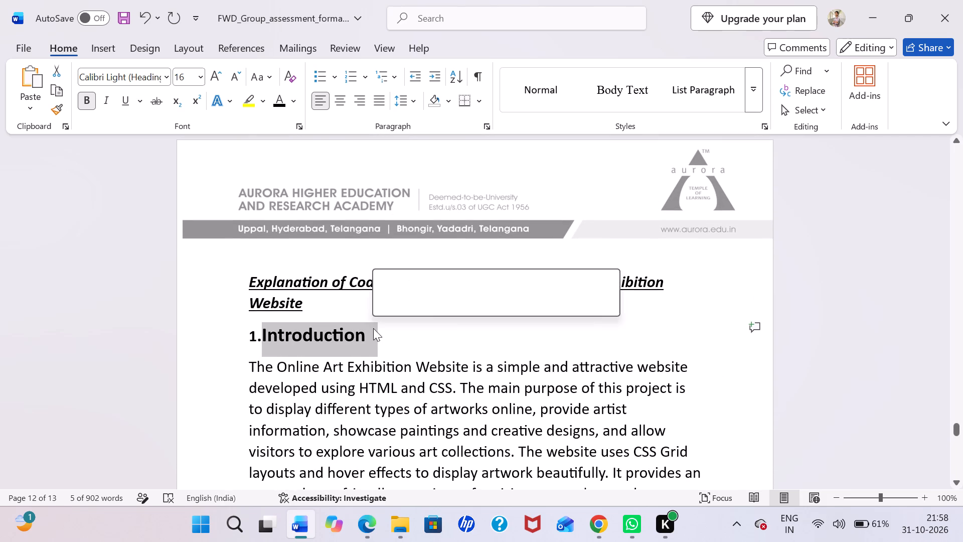
{"action": "left_click", "coordinate": [401, 334]}
{"action": "scroll", "coordinate": [385, 370], "scroll_direction": "down", "scroll_amount": 1}
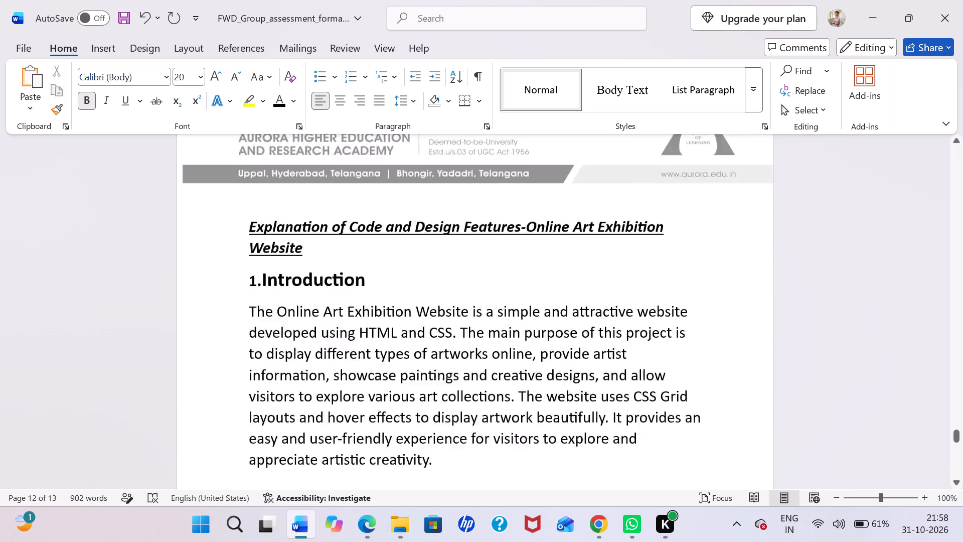
{"action": "scroll", "coordinate": [385, 370], "scroll_direction": "down", "scroll_amount": 6}
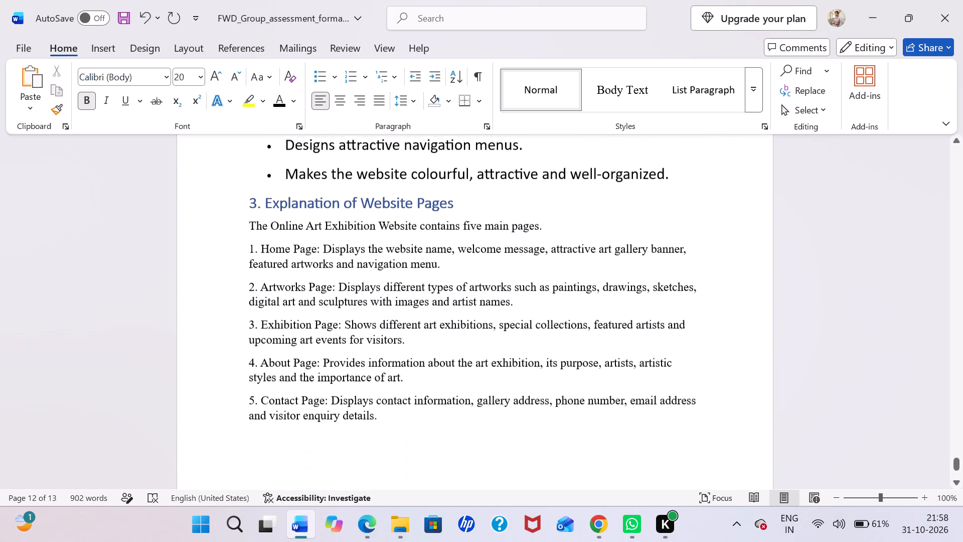
{"action": "left_click", "coordinate": [385, 370]}
{"action": "scroll", "coordinate": [385, 370], "scroll_direction": "up", "scroll_amount": 2}
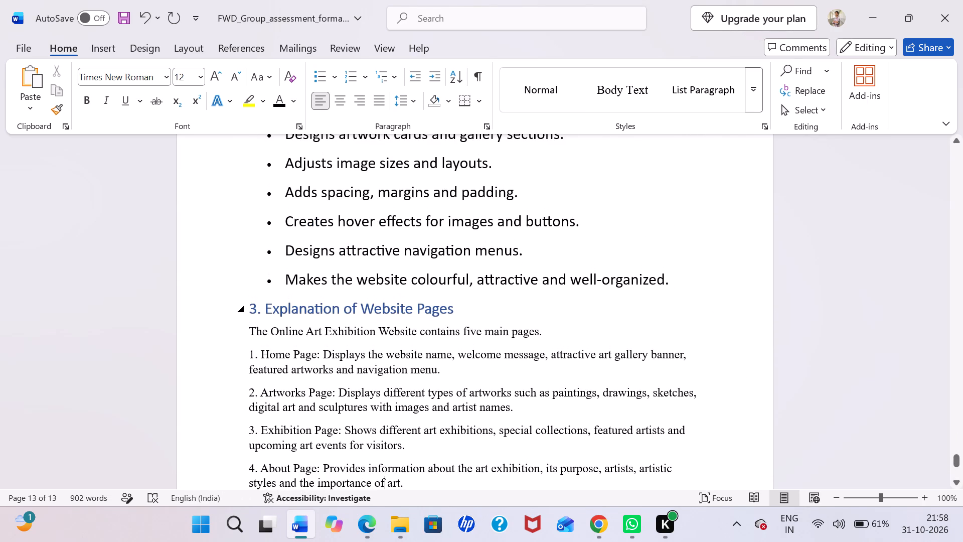
{"action": "left_click_drag", "start_coordinate": [262, 308], "coordinate": [448, 313]}
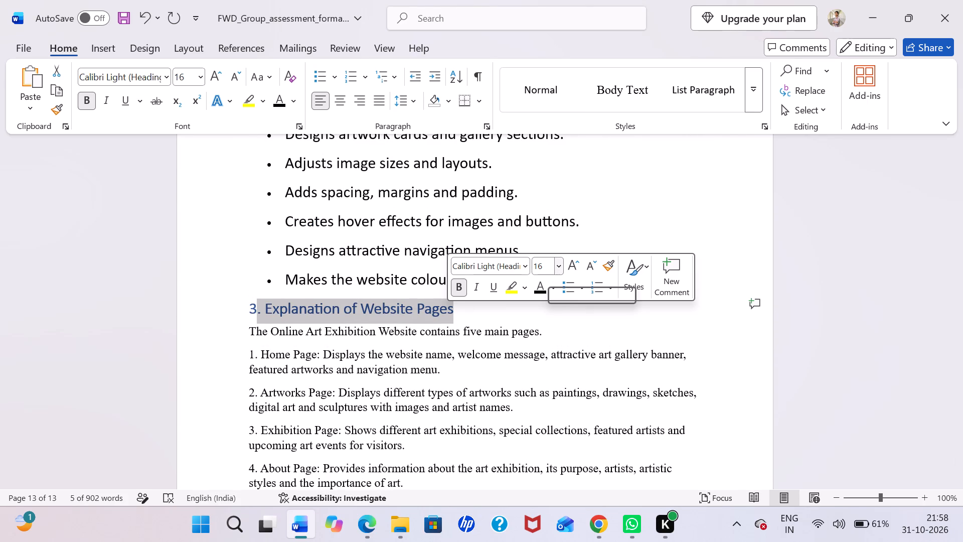
{"action": "left_click", "coordinate": [556, 270]}
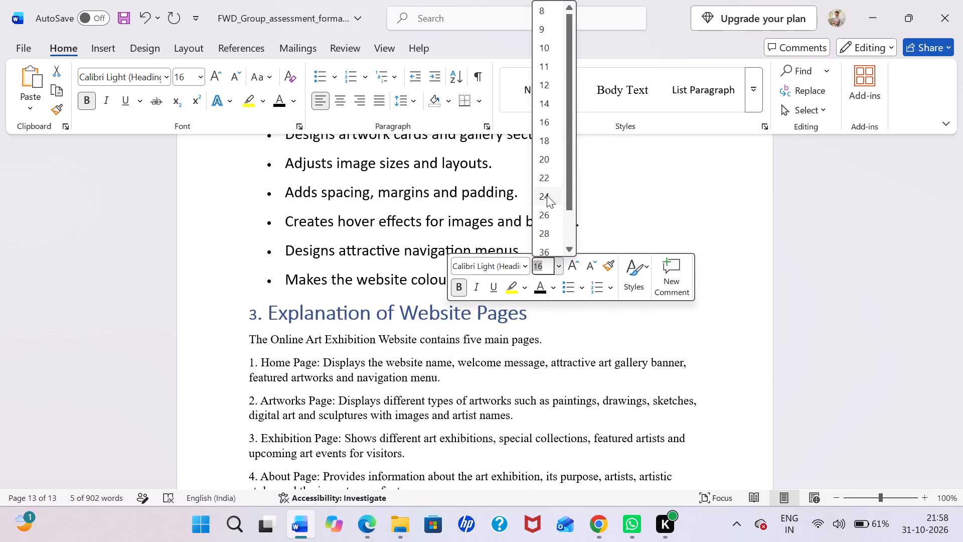
Set the "3. Explanation of Website Pages" heading text to font size 20, keeping it bold.
{"action": "left_click", "coordinate": [545, 154]}
{"action": "left_click", "coordinate": [457, 285]}
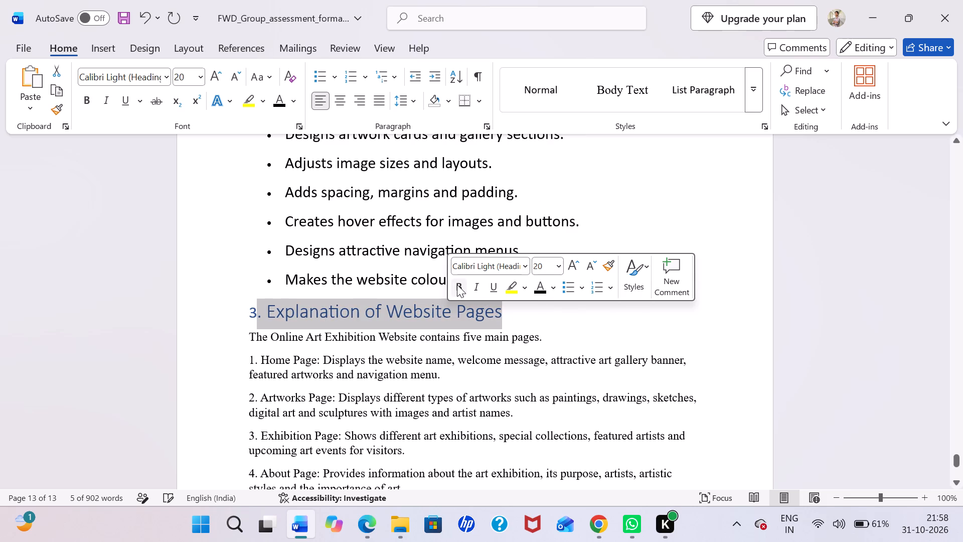
{"action": "left_click", "coordinate": [462, 288]}
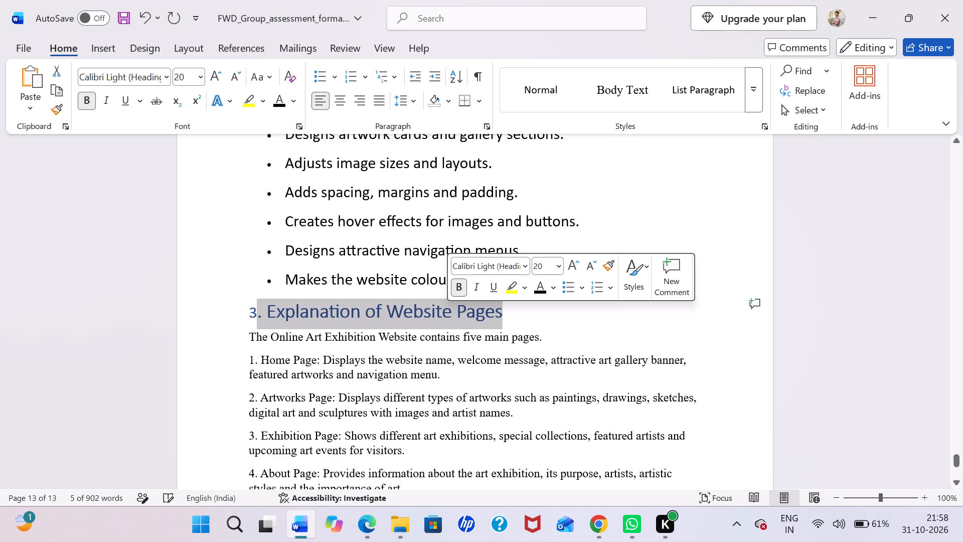
{"action": "left_click", "coordinate": [555, 327]}
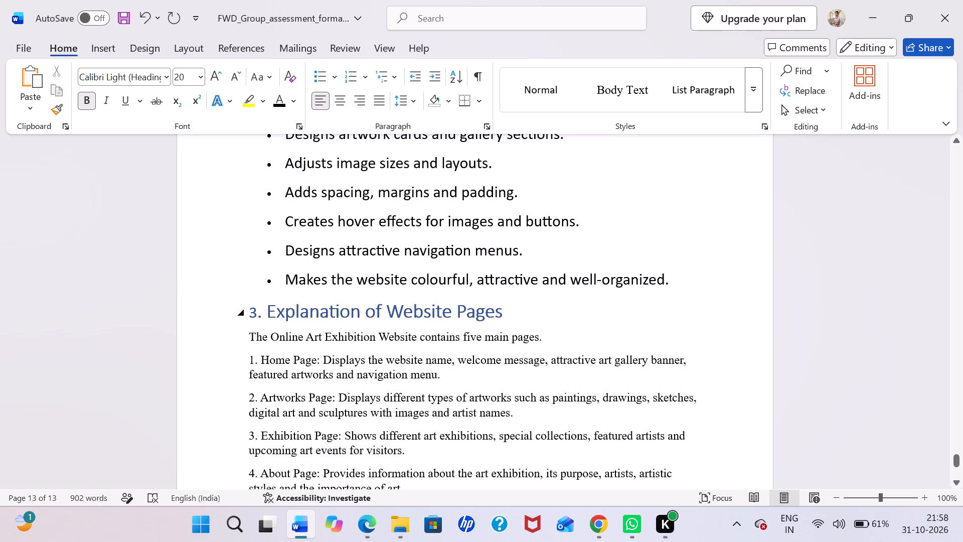
Change the font colour of the ". Explanation of Website Pages" heading text to black.
{"action": "left_click_drag", "start_coordinate": [264, 310], "coordinate": [514, 318]}
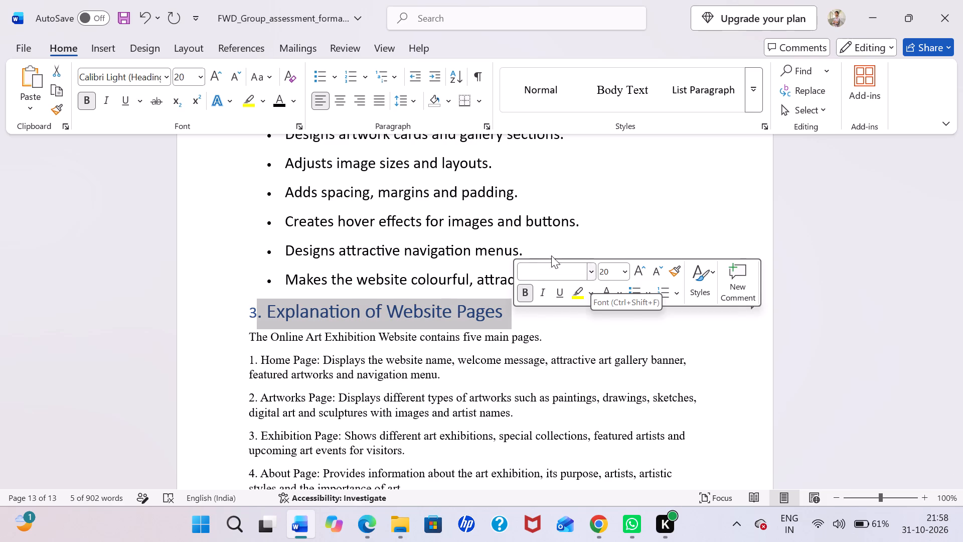
{"action": "left_click", "coordinate": [288, 102]}
{"action": "left_click", "coordinate": [296, 101]}
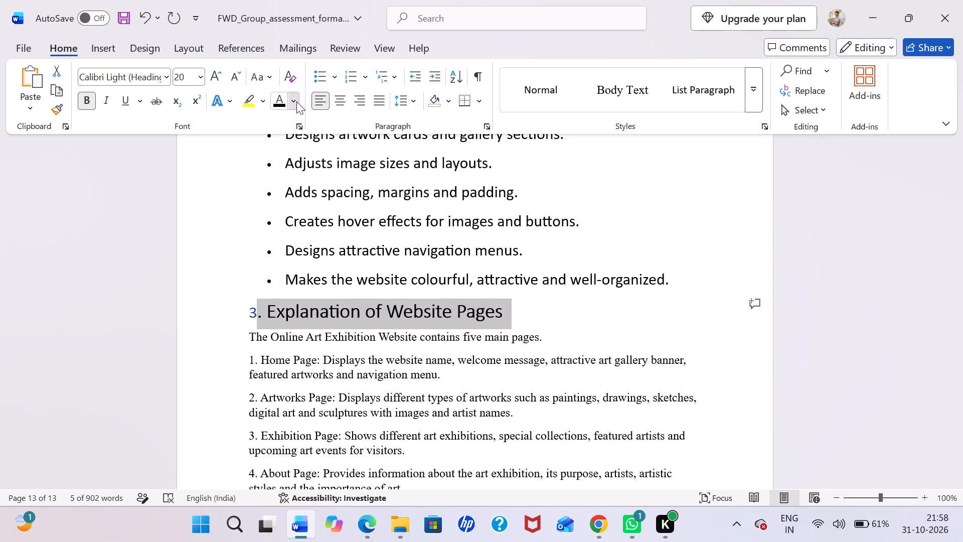
{"action": "left_click", "coordinate": [299, 192]}
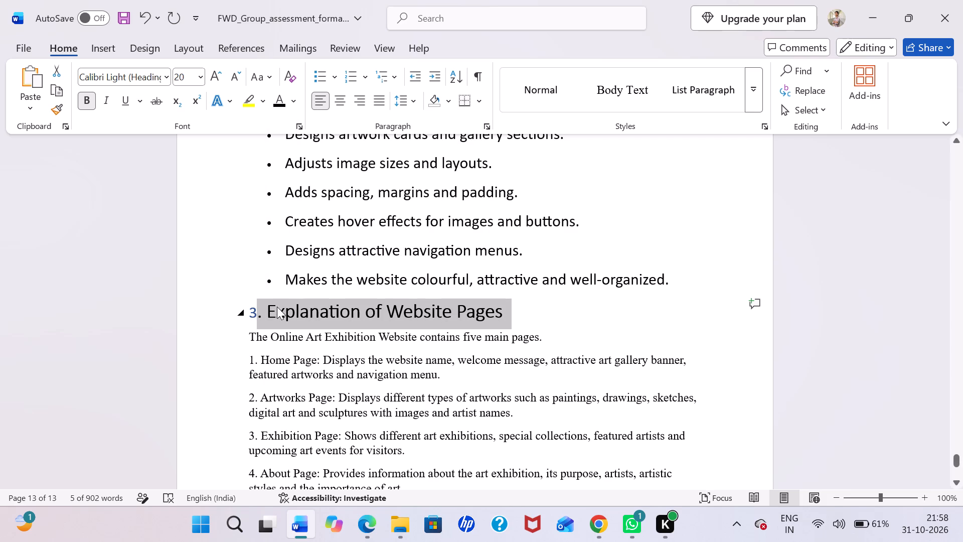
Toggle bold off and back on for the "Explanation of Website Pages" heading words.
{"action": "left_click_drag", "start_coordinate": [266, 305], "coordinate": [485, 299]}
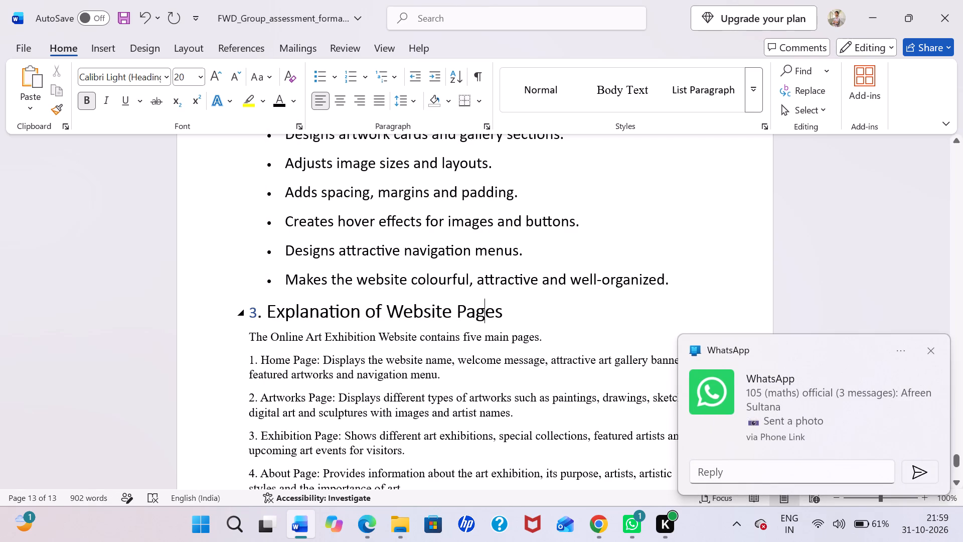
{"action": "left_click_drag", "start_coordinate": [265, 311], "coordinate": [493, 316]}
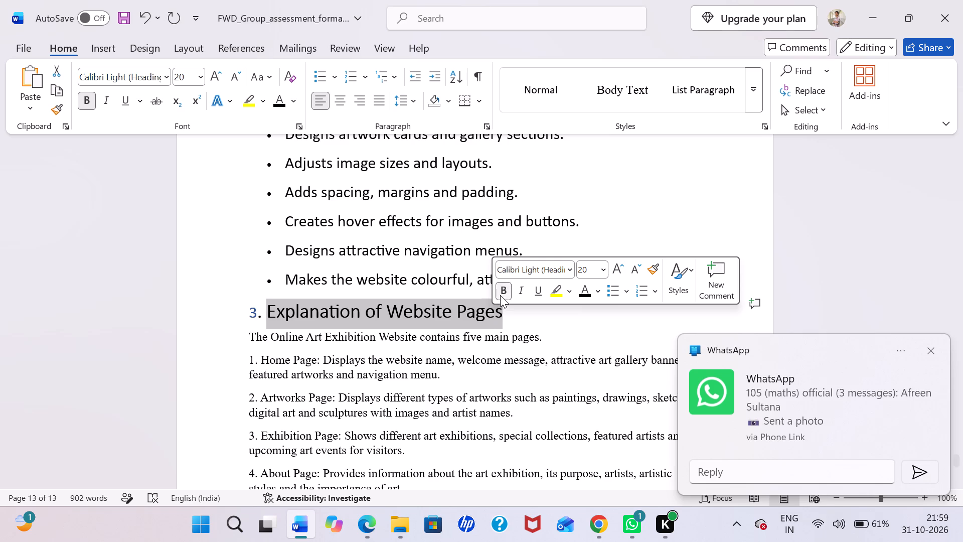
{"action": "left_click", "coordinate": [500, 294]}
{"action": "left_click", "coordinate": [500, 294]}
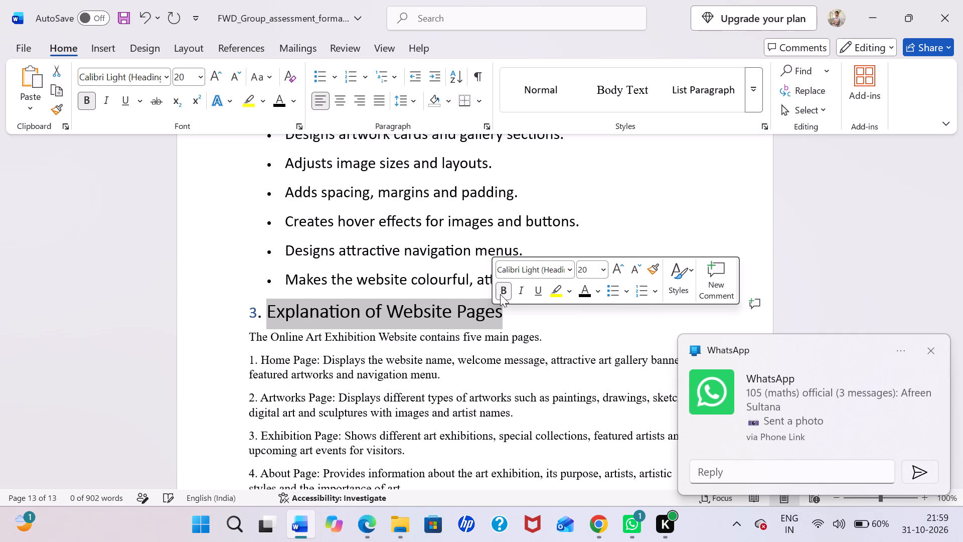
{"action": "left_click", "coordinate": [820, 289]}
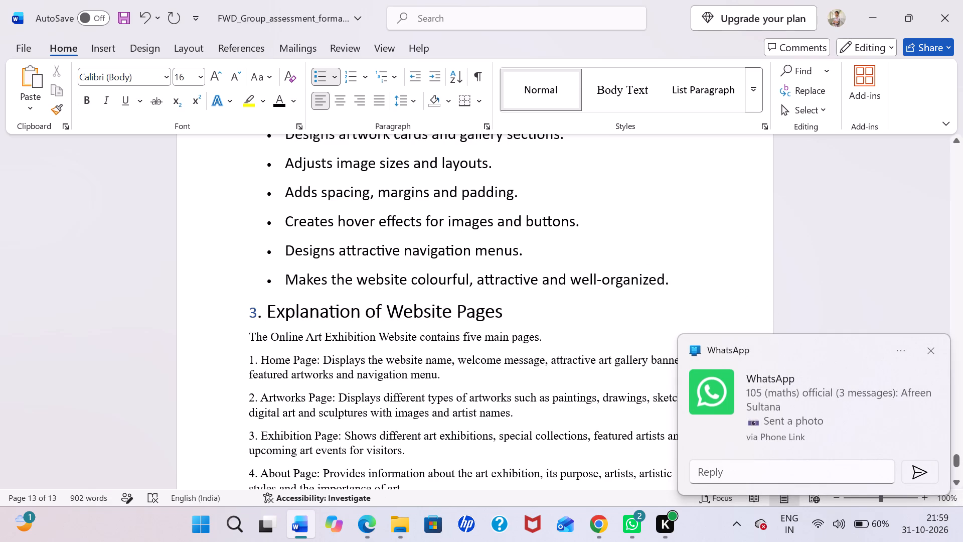
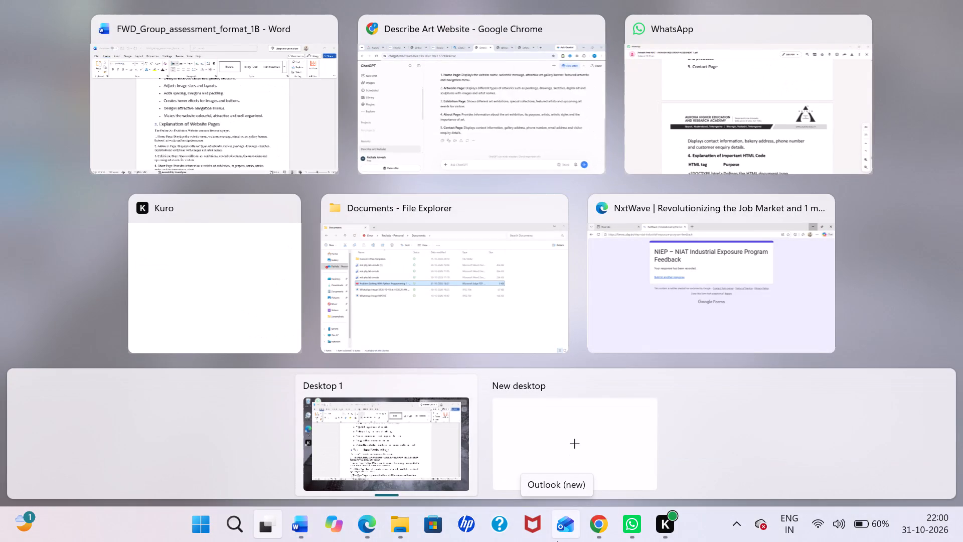
Return to the Word report and change the font colour of the "3." in the "Explanation of Website Pages" heading to black.
{"action": "left_click", "coordinate": [296, 139]}
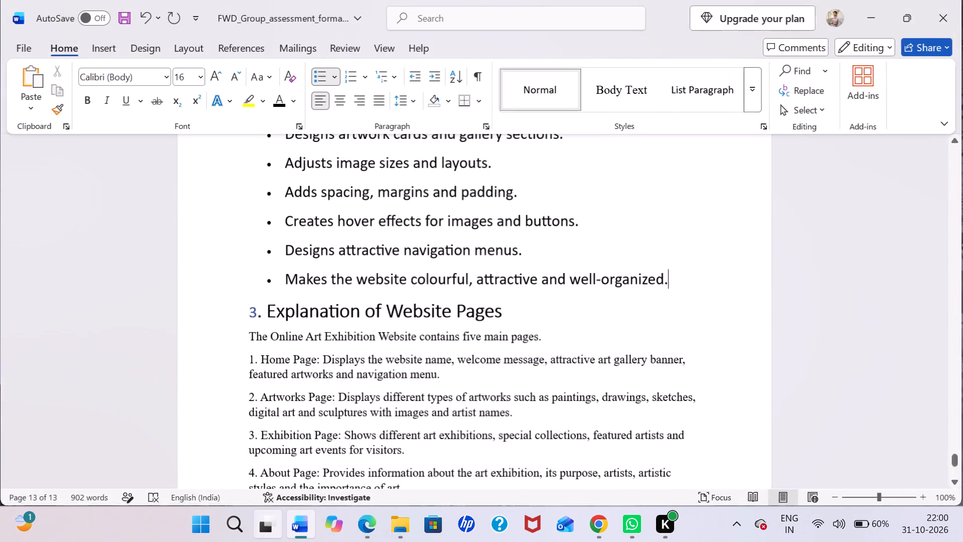
{"action": "left_click_drag", "start_coordinate": [250, 312], "coordinate": [258, 312]}
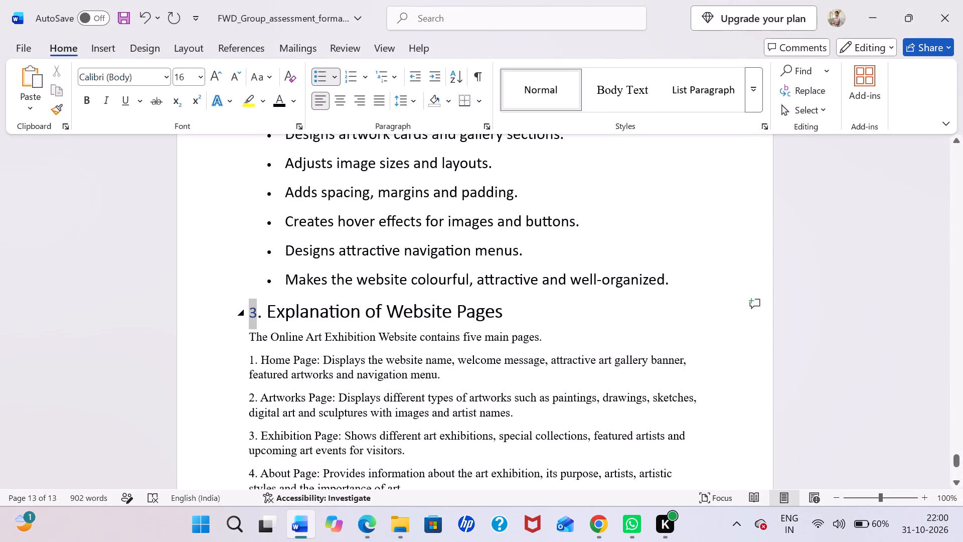
{"action": "left_click_drag", "start_coordinate": [258, 312], "coordinate": [259, 312]}
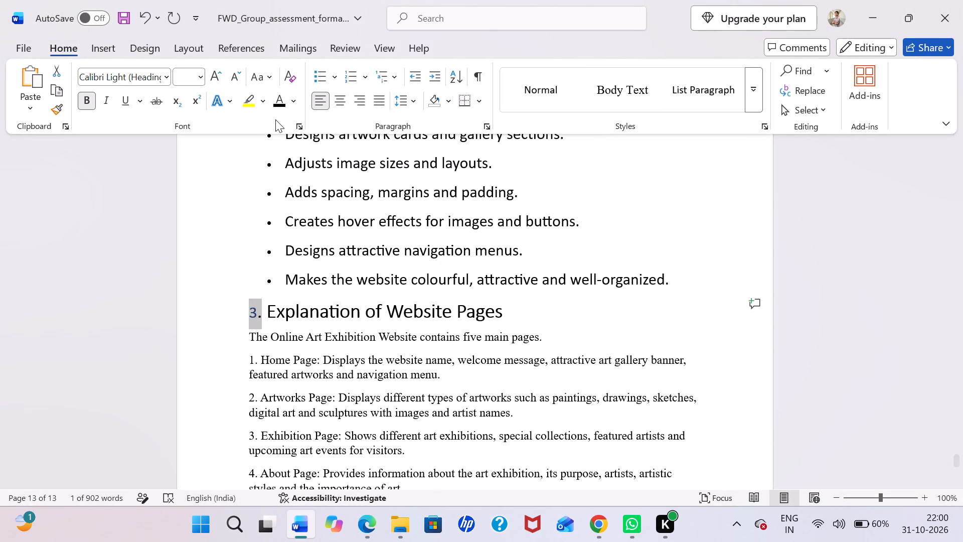
{"action": "left_click", "coordinate": [285, 102]}
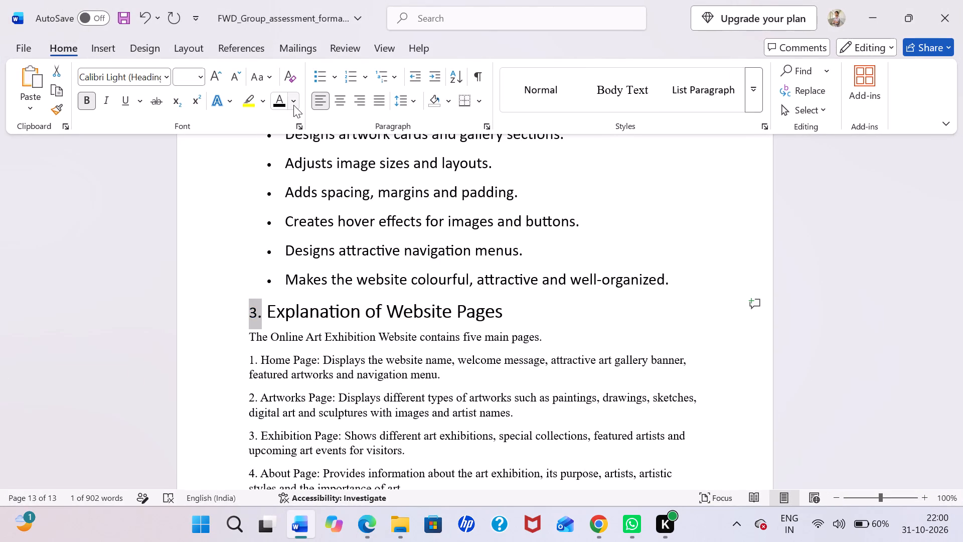
{"action": "left_click", "coordinate": [293, 105]}
{"action": "left_click", "coordinate": [301, 192]}
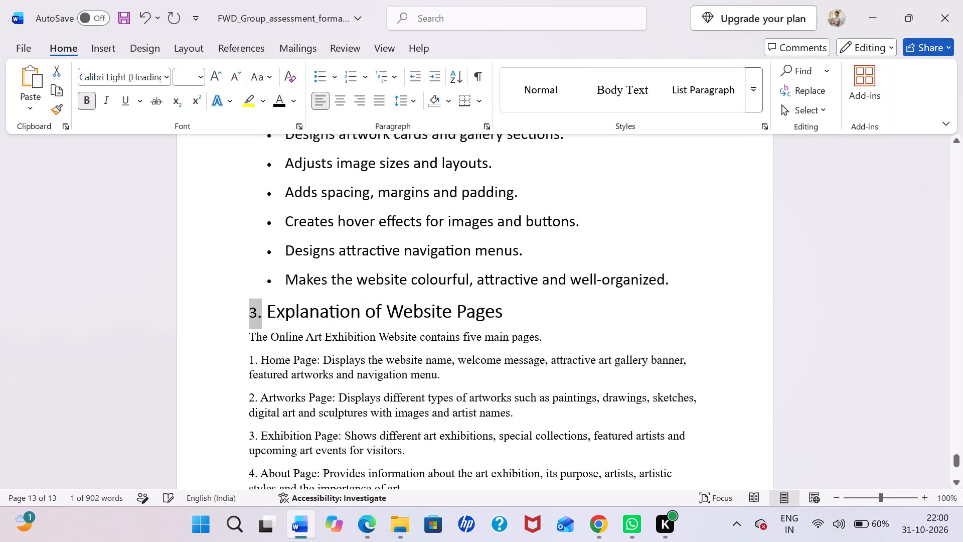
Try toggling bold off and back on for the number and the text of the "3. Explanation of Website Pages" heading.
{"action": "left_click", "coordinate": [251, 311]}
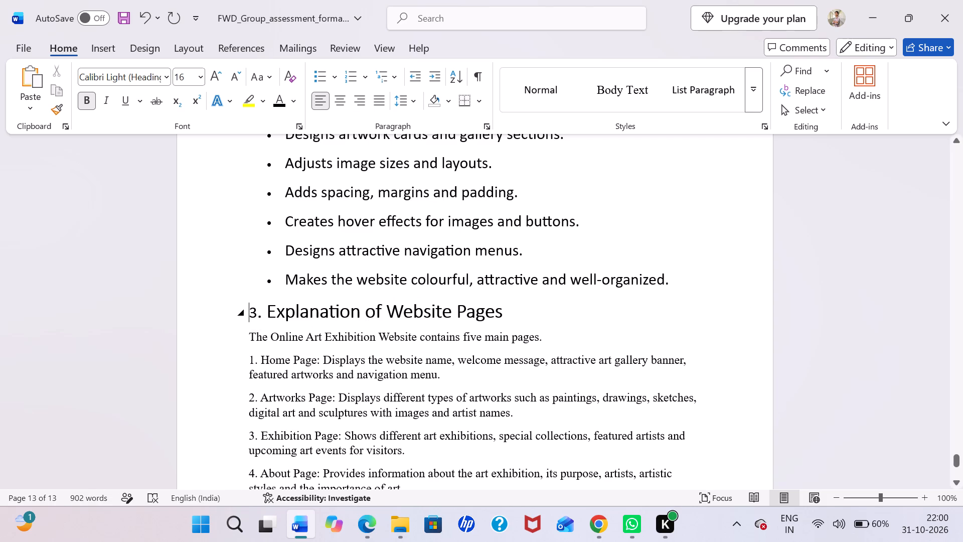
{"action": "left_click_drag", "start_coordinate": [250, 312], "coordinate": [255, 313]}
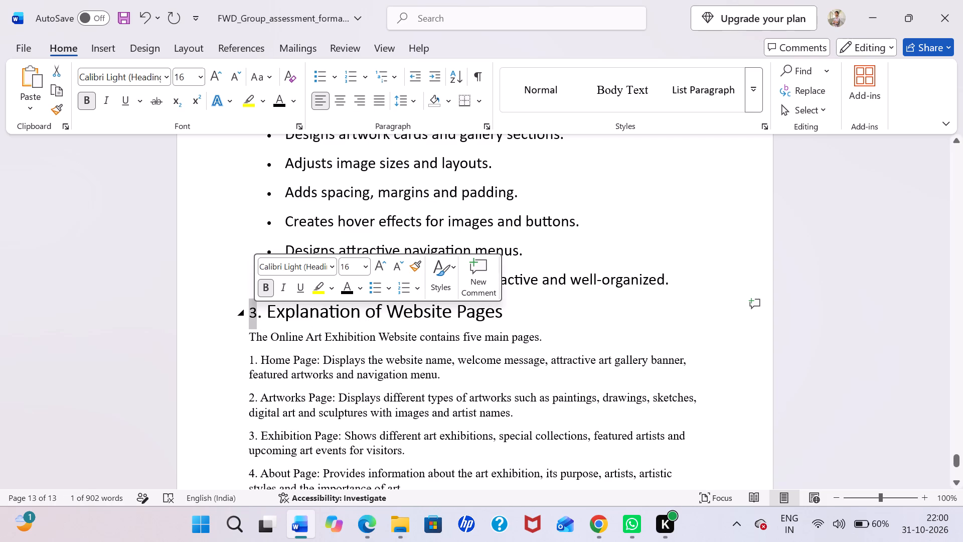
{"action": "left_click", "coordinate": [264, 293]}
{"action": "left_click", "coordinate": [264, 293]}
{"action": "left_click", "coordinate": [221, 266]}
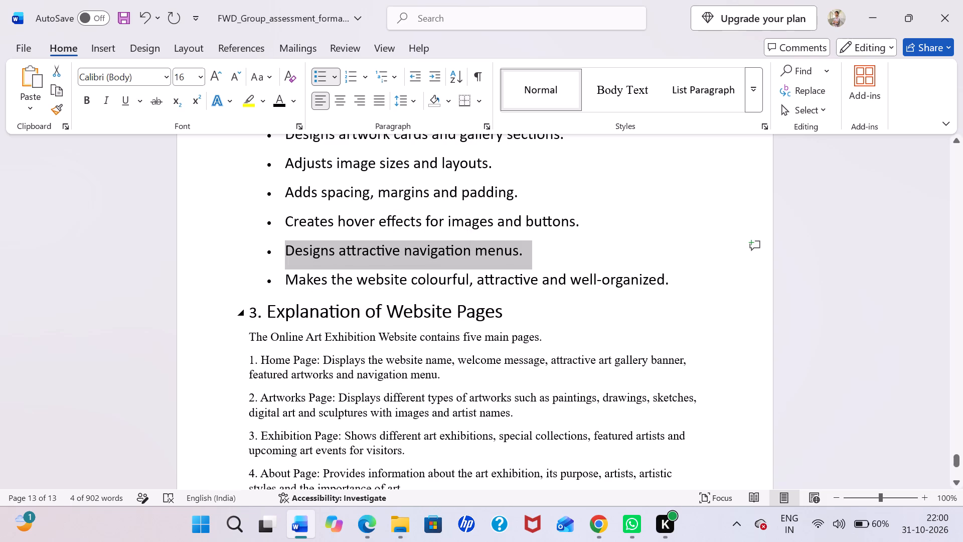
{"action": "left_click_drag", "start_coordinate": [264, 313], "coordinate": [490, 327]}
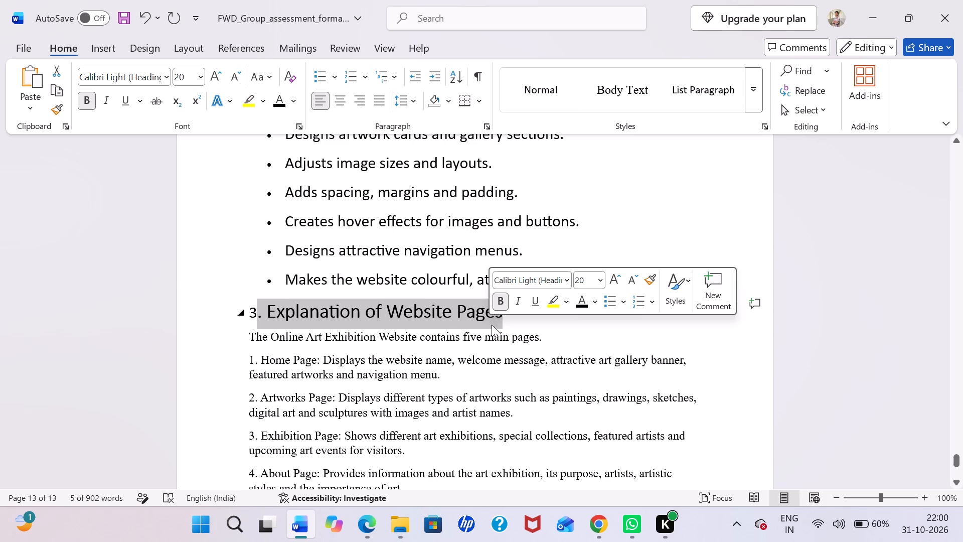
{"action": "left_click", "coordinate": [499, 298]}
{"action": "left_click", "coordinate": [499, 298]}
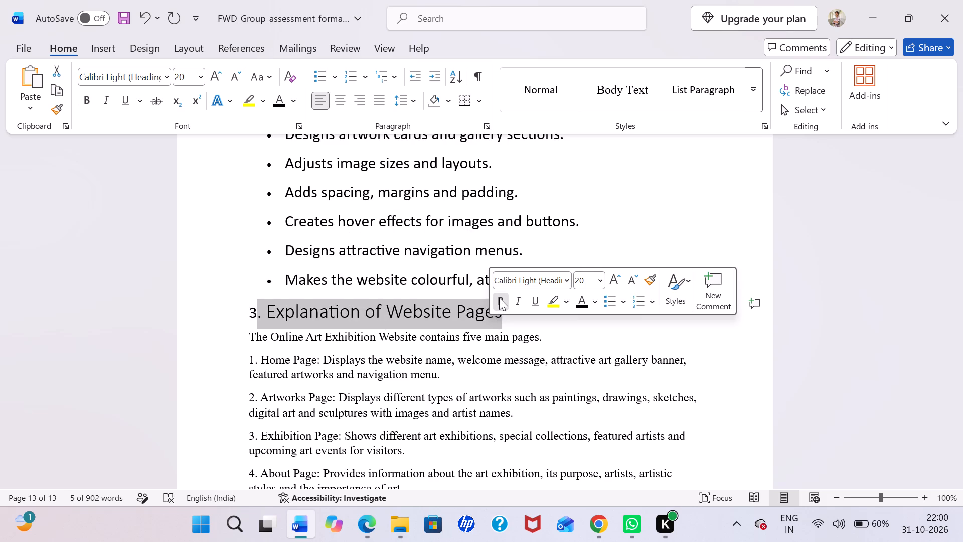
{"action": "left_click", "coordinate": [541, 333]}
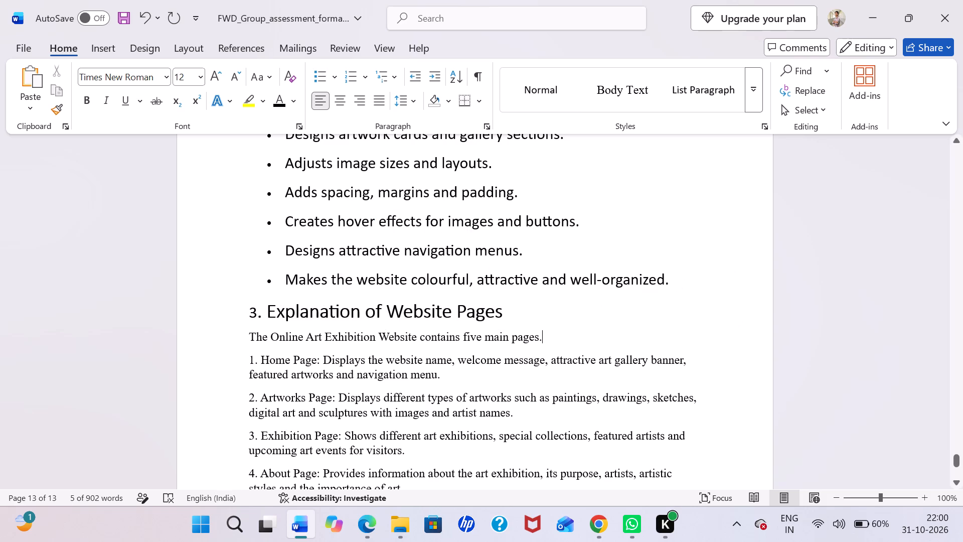
Look back at the earlier CSS section of the report to compare its formatting.
{"action": "scroll", "coordinate": [387, 279], "scroll_direction": "up", "scroll_amount": 5}
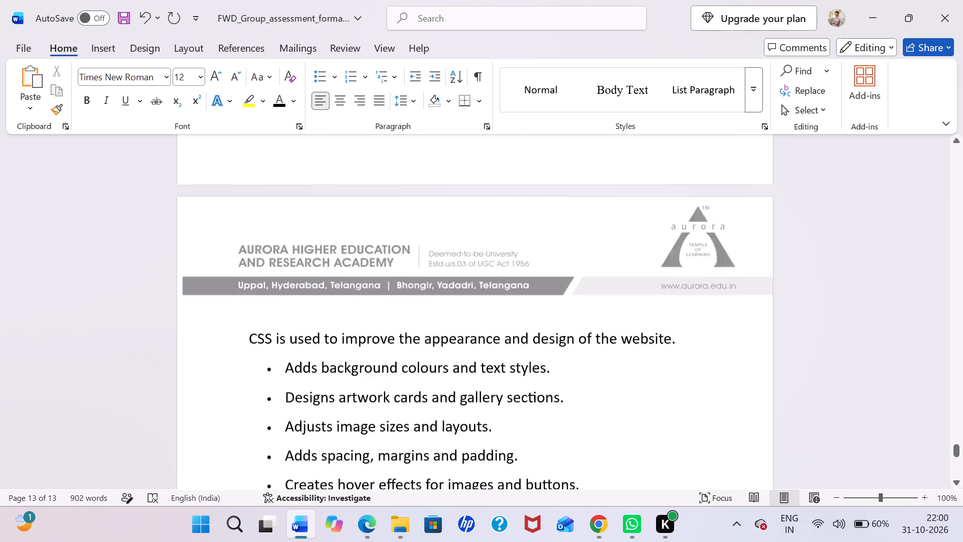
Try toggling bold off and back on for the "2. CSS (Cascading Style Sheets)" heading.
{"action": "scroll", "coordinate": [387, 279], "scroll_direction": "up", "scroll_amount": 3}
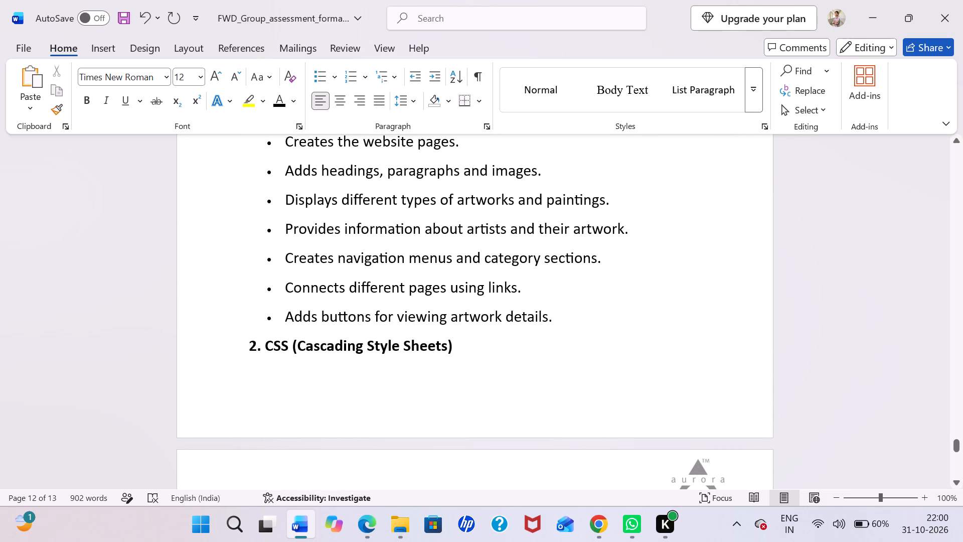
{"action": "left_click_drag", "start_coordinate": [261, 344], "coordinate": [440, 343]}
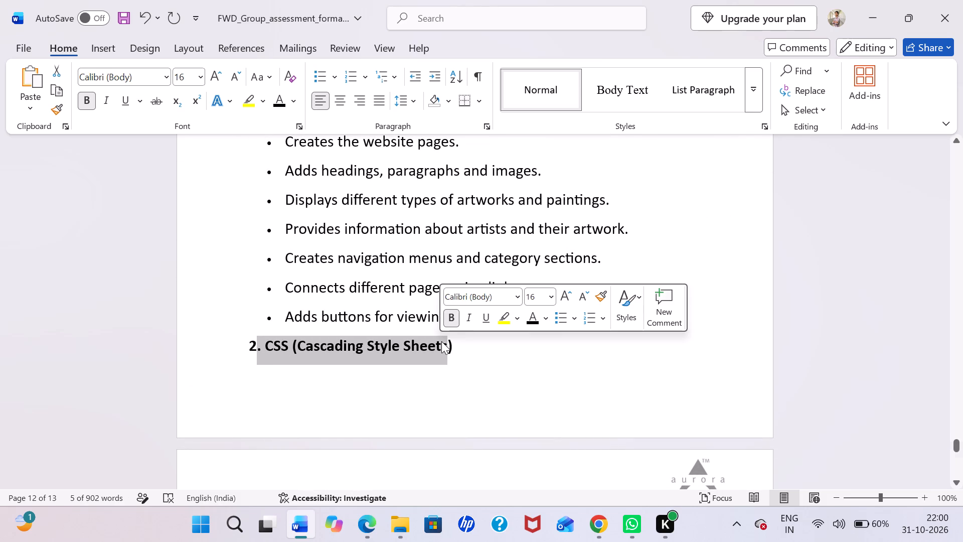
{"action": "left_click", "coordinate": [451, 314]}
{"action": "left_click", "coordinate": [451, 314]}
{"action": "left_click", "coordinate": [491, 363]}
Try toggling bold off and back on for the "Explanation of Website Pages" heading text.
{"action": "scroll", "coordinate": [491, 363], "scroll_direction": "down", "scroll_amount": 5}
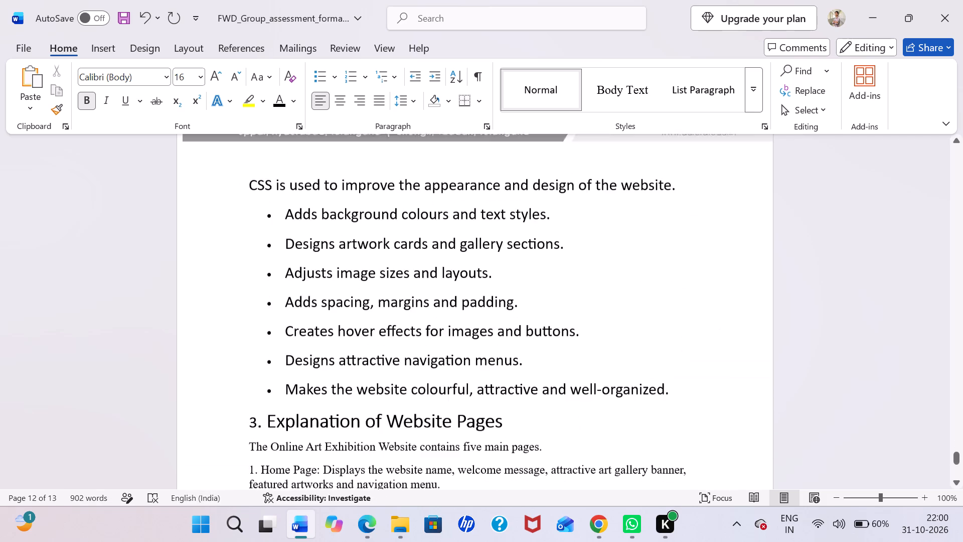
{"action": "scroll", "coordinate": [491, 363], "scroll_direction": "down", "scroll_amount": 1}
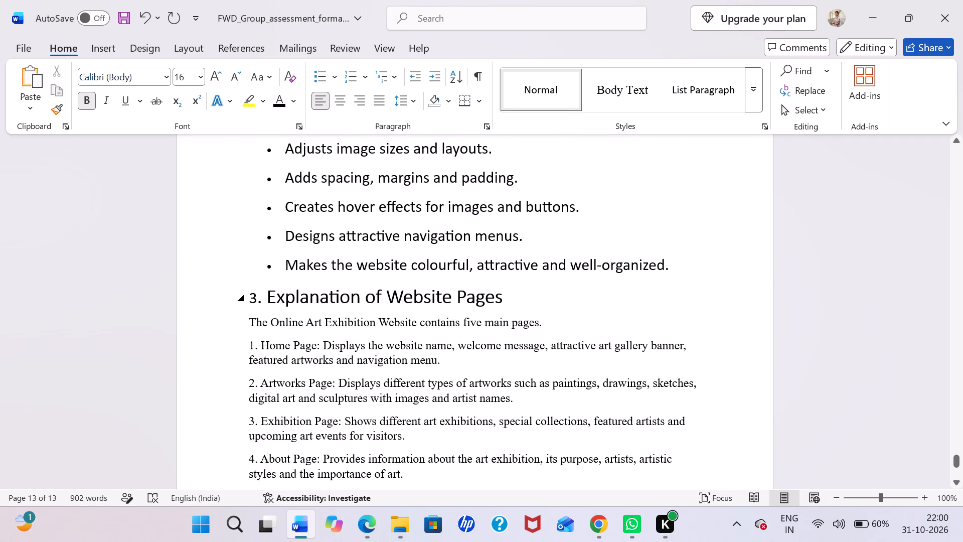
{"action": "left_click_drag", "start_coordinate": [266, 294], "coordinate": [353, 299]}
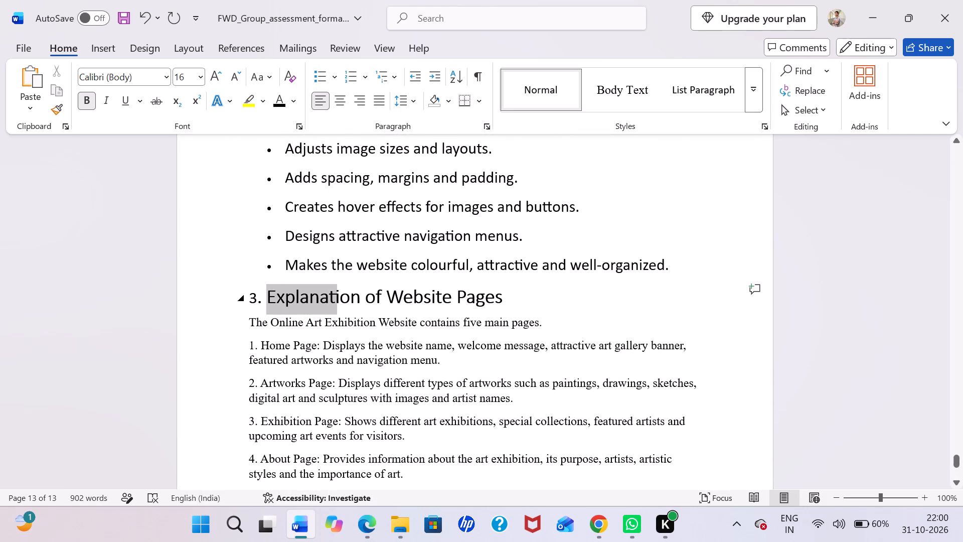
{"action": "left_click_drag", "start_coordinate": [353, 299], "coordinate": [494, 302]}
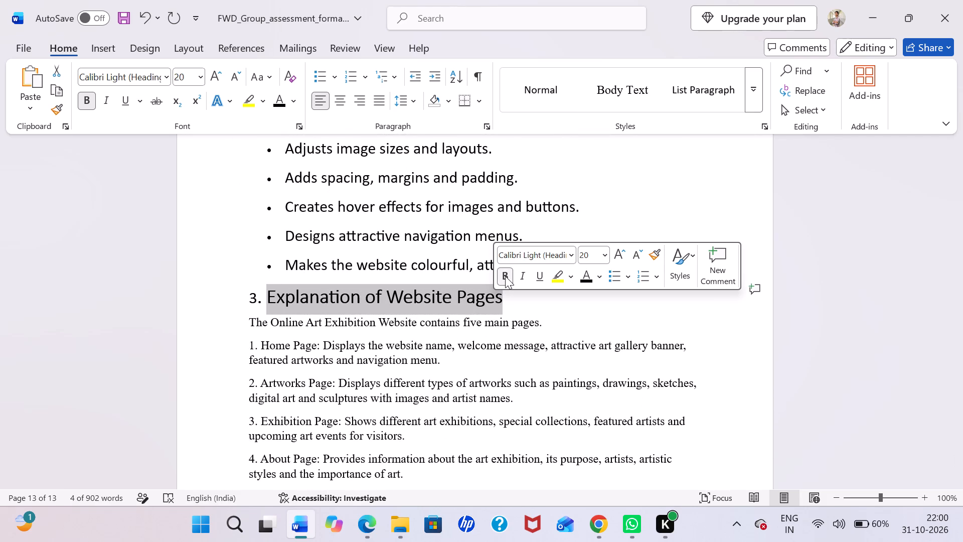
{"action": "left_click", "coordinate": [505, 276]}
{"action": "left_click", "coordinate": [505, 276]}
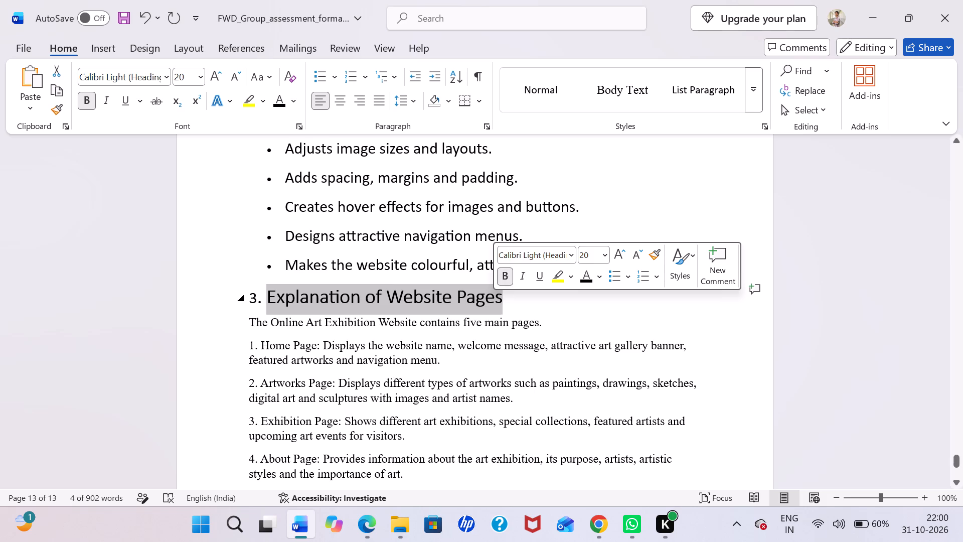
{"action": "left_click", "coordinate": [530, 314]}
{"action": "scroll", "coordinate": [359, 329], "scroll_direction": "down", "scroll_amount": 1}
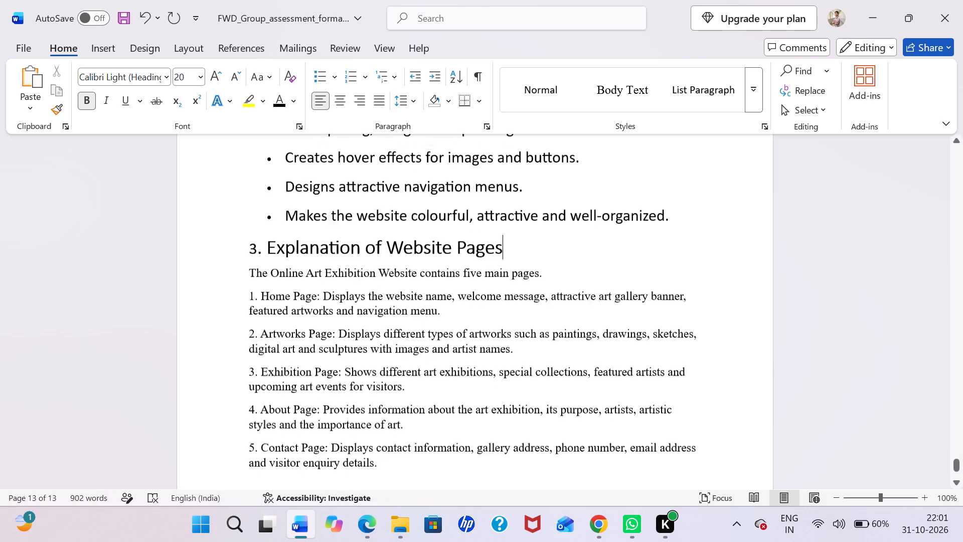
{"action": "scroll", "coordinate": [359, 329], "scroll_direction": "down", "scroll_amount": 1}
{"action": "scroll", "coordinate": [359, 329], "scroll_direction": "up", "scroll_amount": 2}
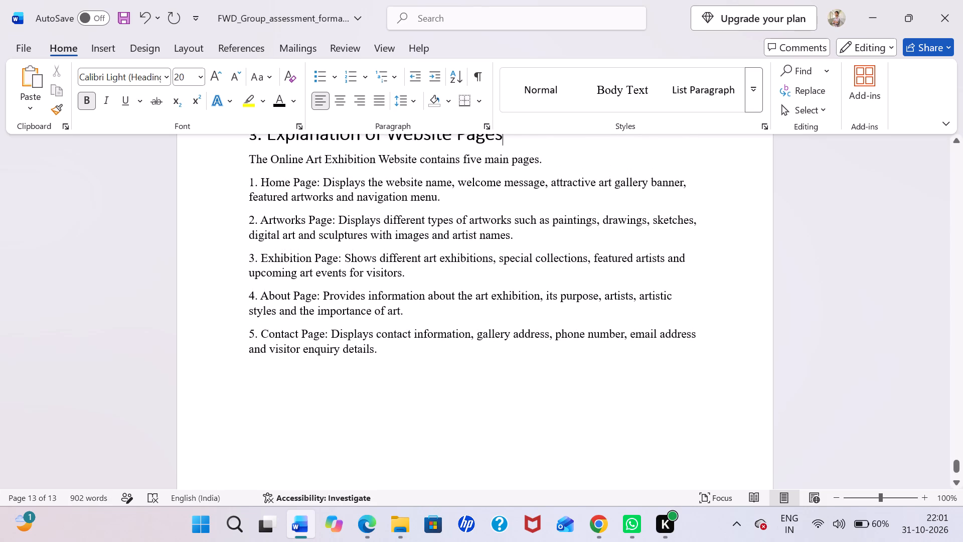
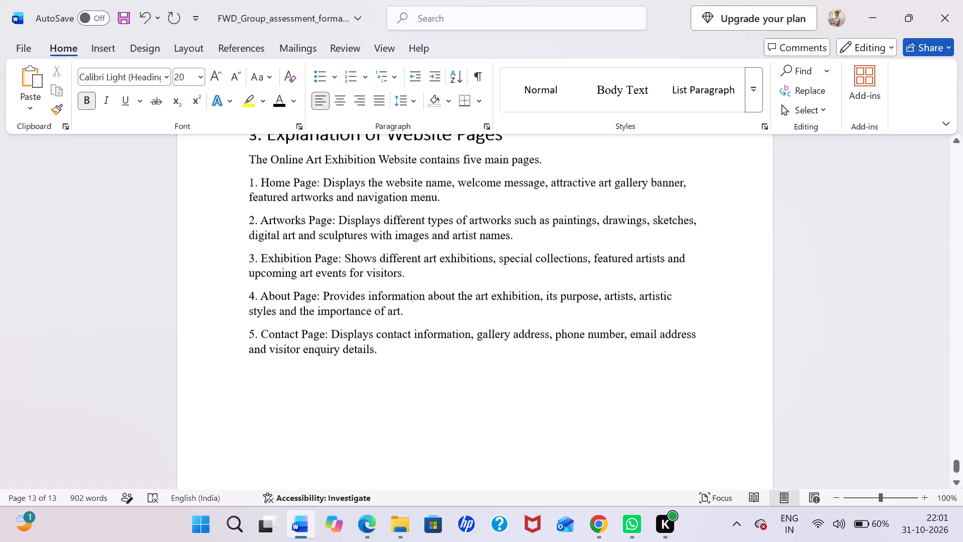
Select the entire "3. Explanation of Website Pages" heading, including its number, for formatting.
{"action": "scroll", "coordinate": [385, 202], "scroll_direction": "up", "scroll_amount": 1}
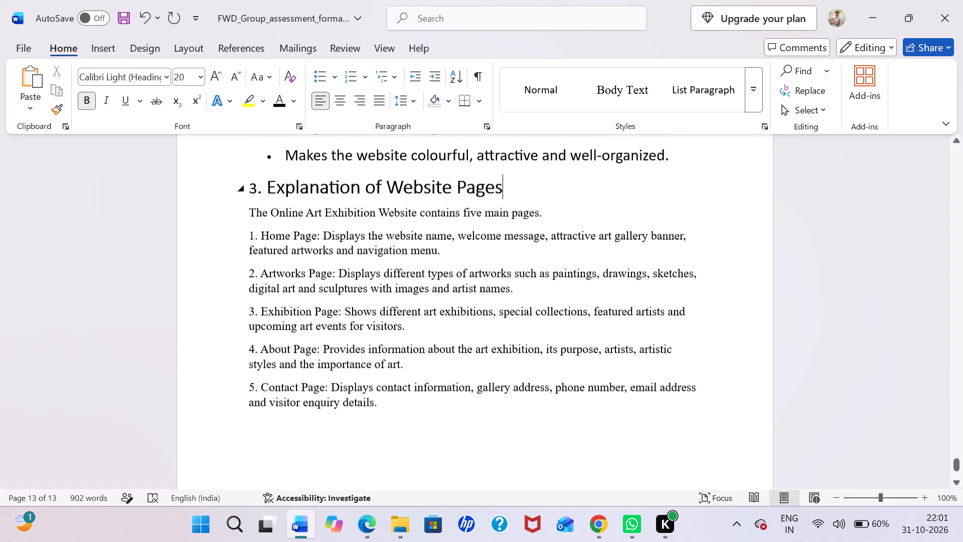
{"action": "left_click_drag", "start_coordinate": [245, 186], "coordinate": [249, 186]}
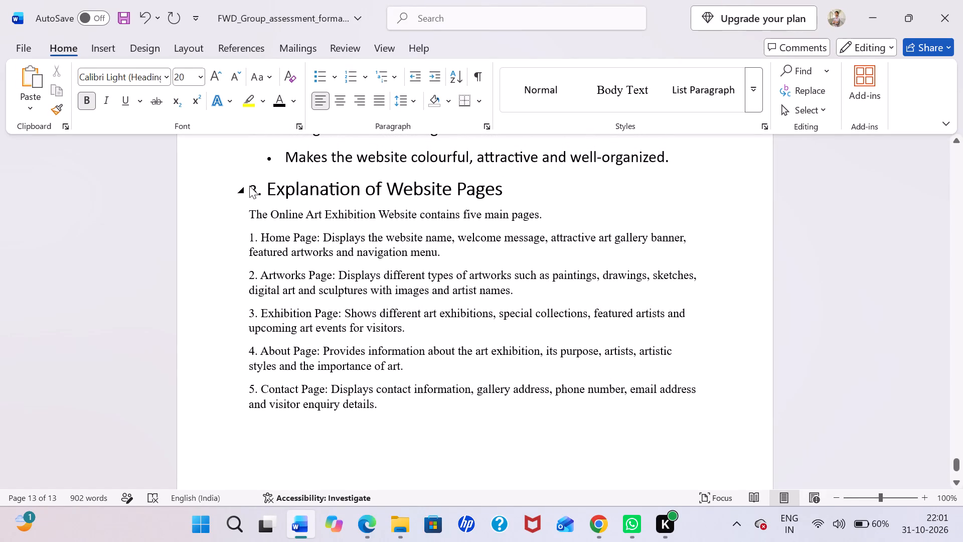
{"action": "left_click_drag", "start_coordinate": [249, 186], "coordinate": [241, 190]}
{"action": "left_click", "coordinate": [241, 190]}
{"action": "left_click_drag", "start_coordinate": [250, 192], "coordinate": [496, 202]}
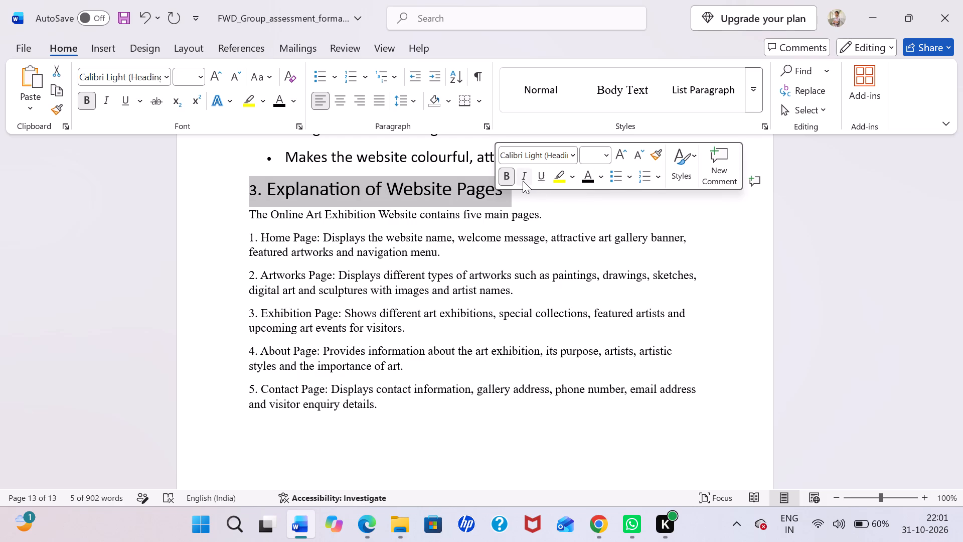
Replace the existing section 3 heading by pasting the copied heading on a new unbulleted line after the last CSS bullet.
{"action": "key", "text": "Delete"}
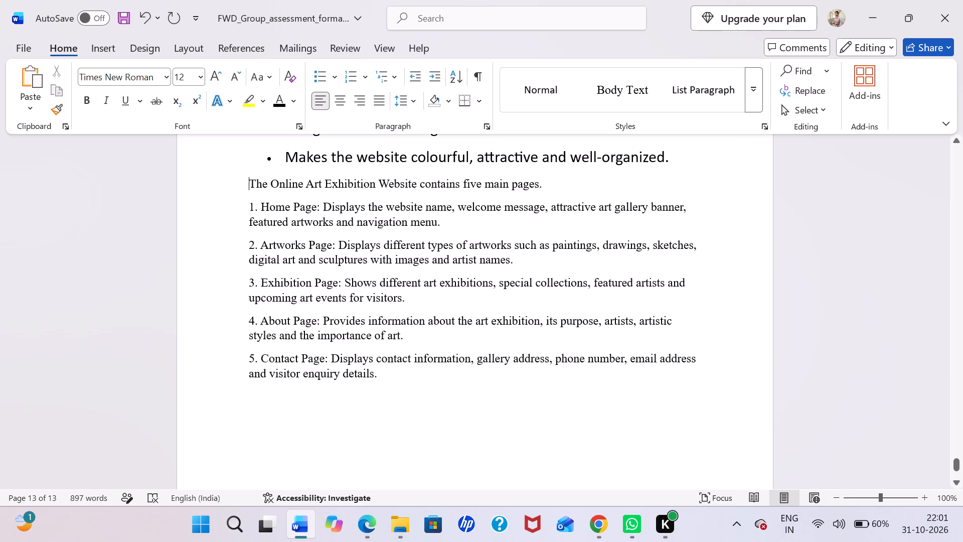
{"action": "left_click", "coordinate": [669, 160]}
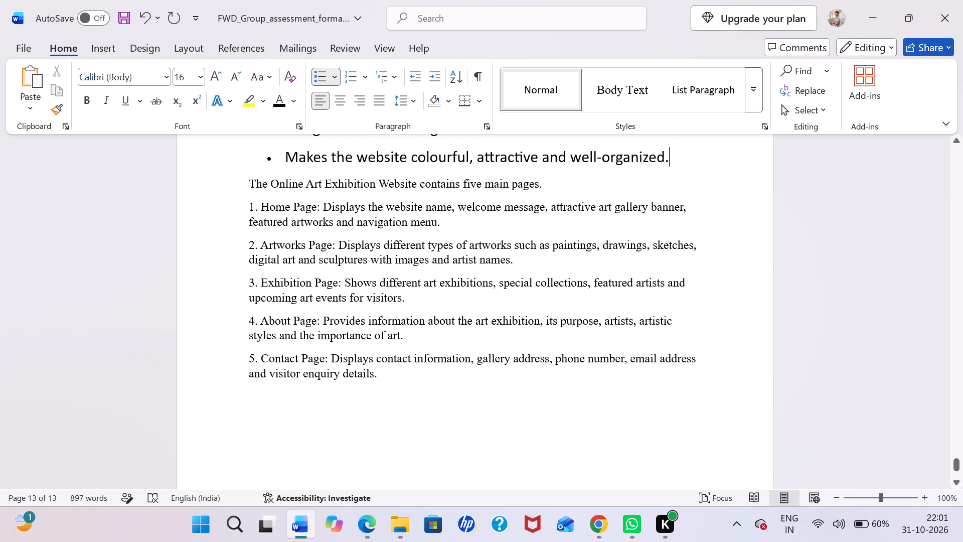
{"action": "key", "text": "Return"}
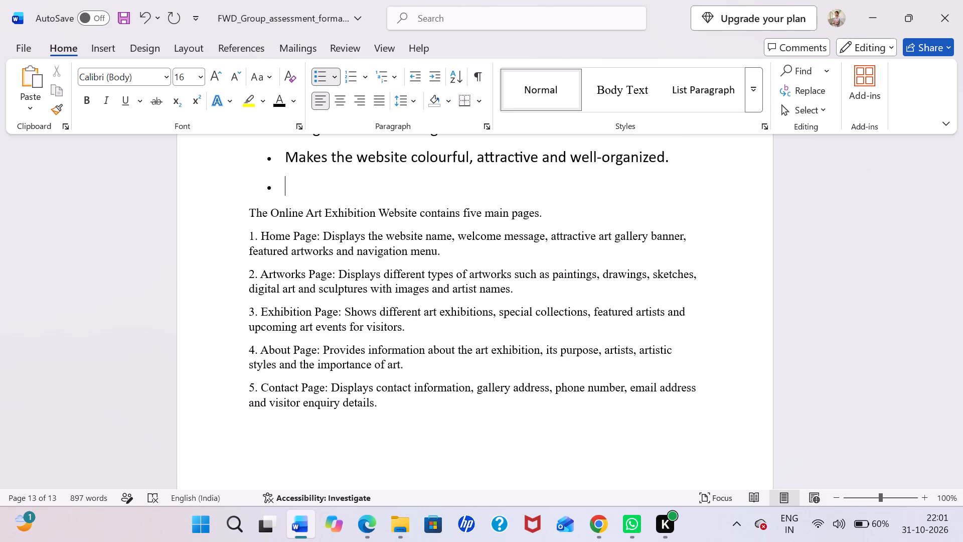
{"action": "key", "text": "BackSpace"}
{"action": "key", "text": "ctrl+v"}
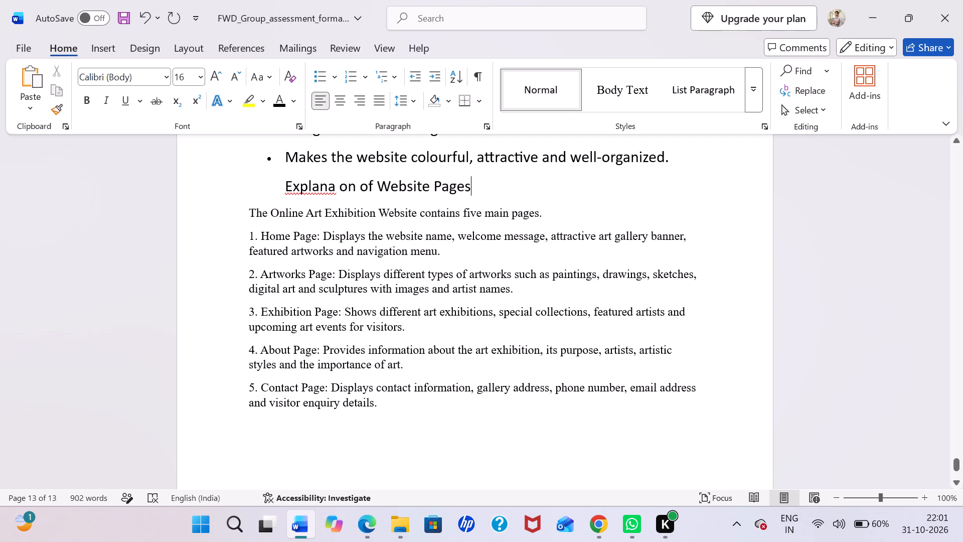
Correct the broken start of the pasted heading so it reads "3.Explanation of Website Pages".
{"action": "left_click_drag", "start_coordinate": [284, 186], "coordinate": [358, 185]}
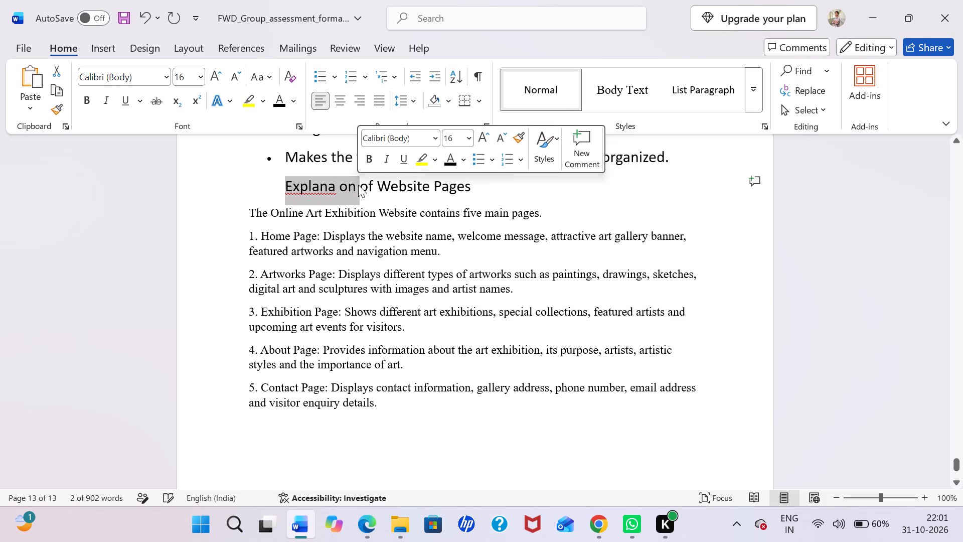
{"action": "key", "text": "Delete"}
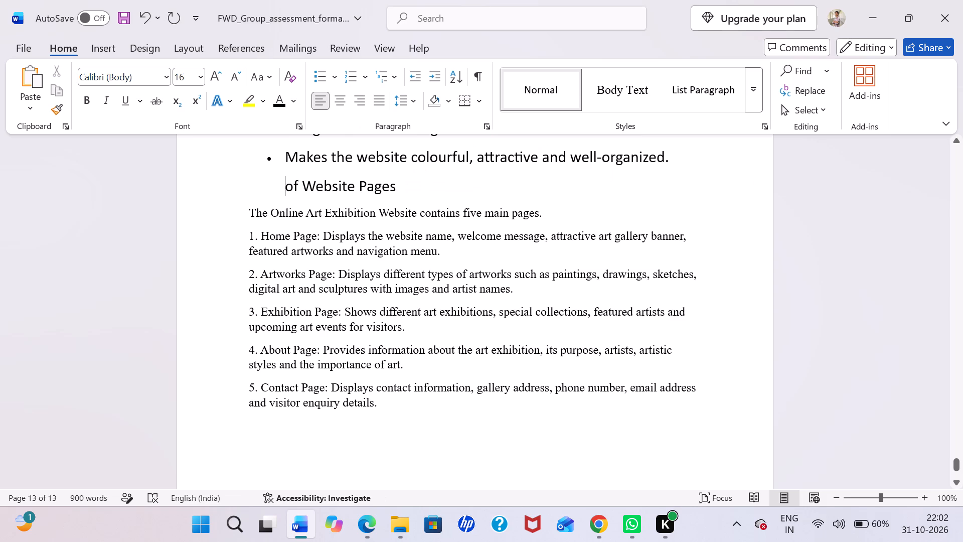
{"action": "type", "text": "3."}
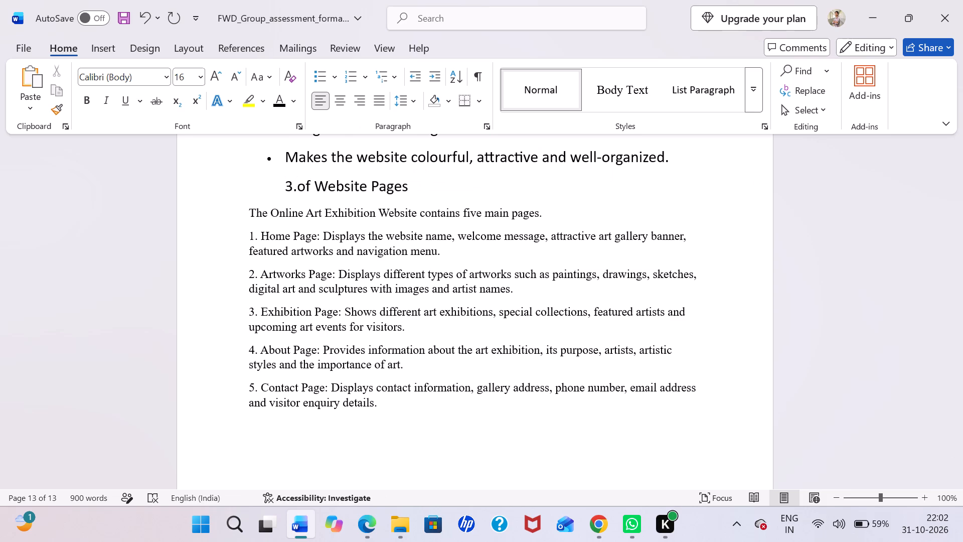
{"action": "key", "text": "e"}
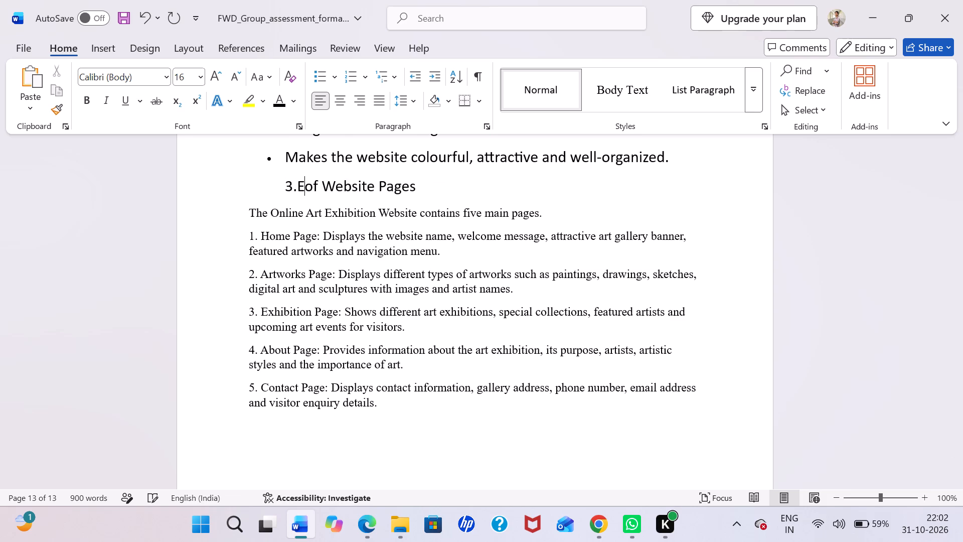
{"action": "type", "text": "planation"}
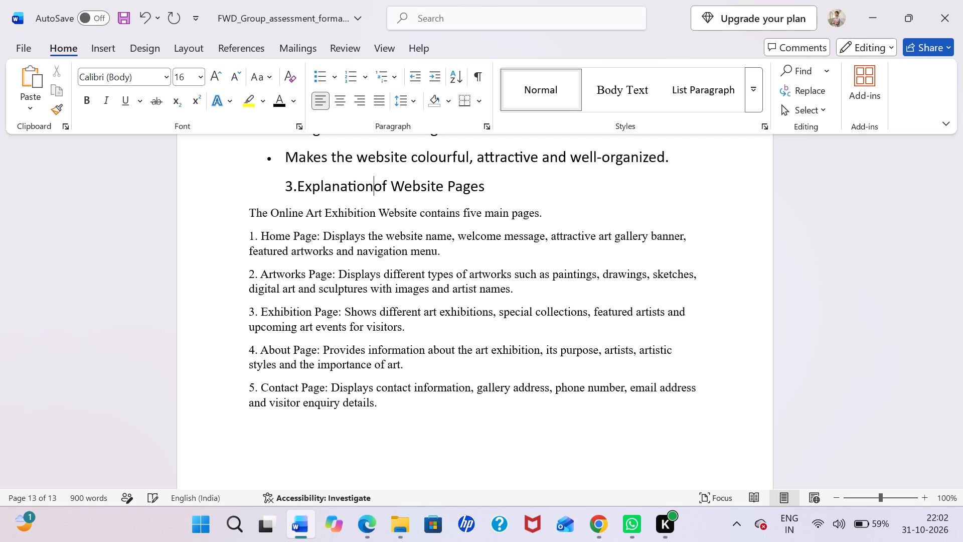
{"action": "key", "text": "space"}
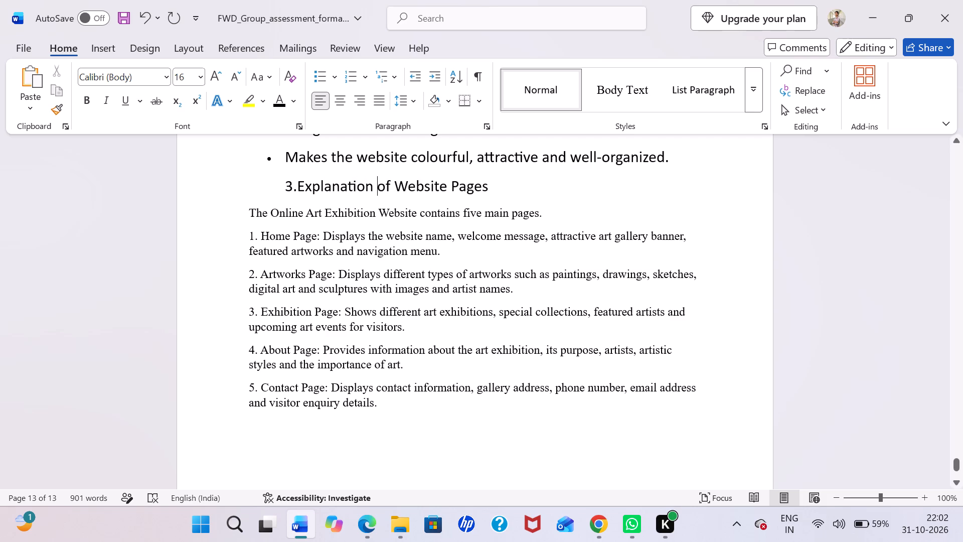
Format both the text and the number of the "3.Explanation of Website Pages" heading as 20 pt bold.
{"action": "left_click_drag", "start_coordinate": [298, 185], "coordinate": [328, 189]}
{"action": "left_click_drag", "start_coordinate": [328, 189], "coordinate": [478, 197]}
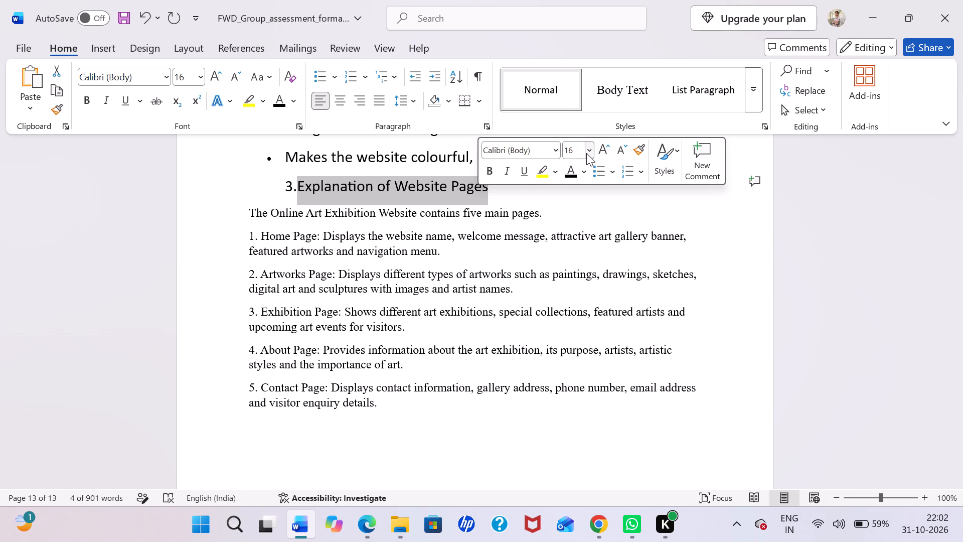
{"action": "left_click", "coordinate": [586, 152]}
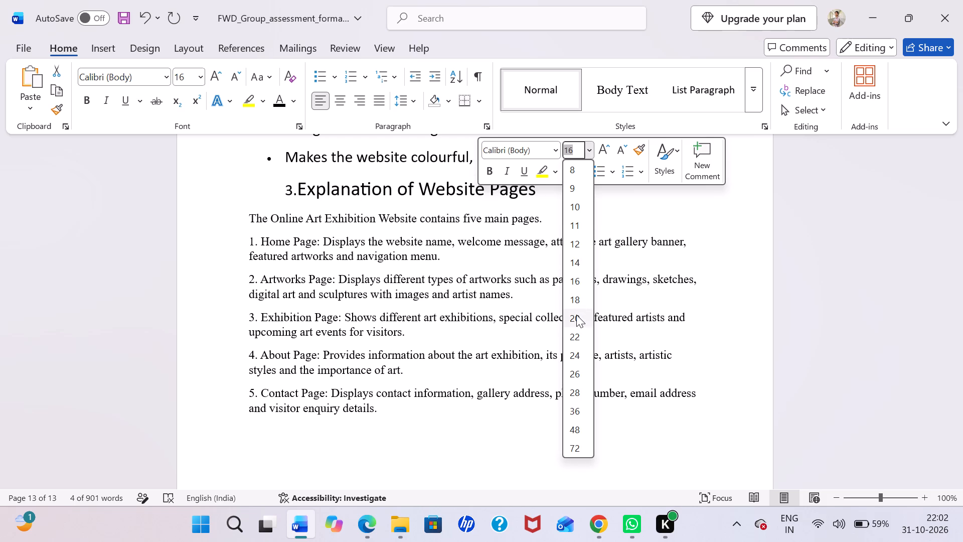
{"action": "left_click", "coordinate": [576, 314]}
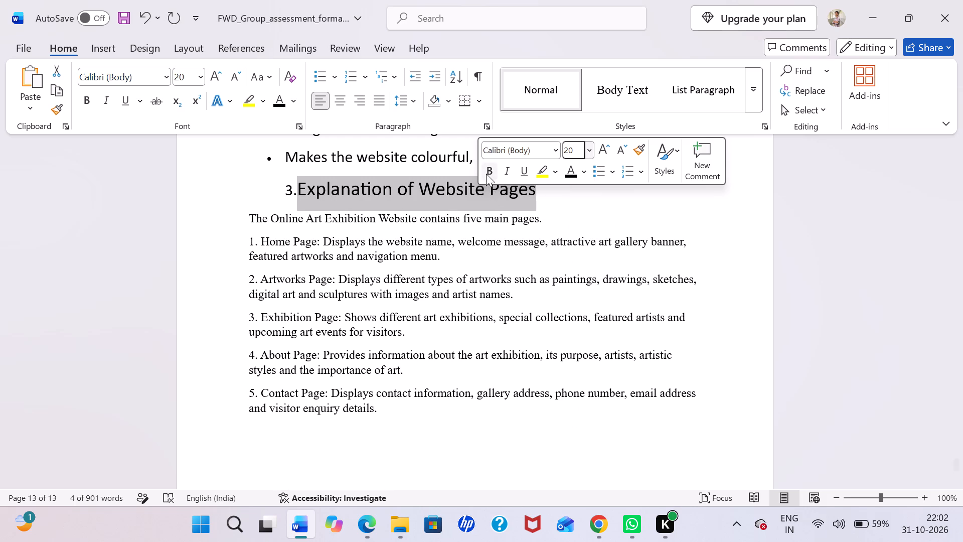
{"action": "left_click", "coordinate": [486, 174]}
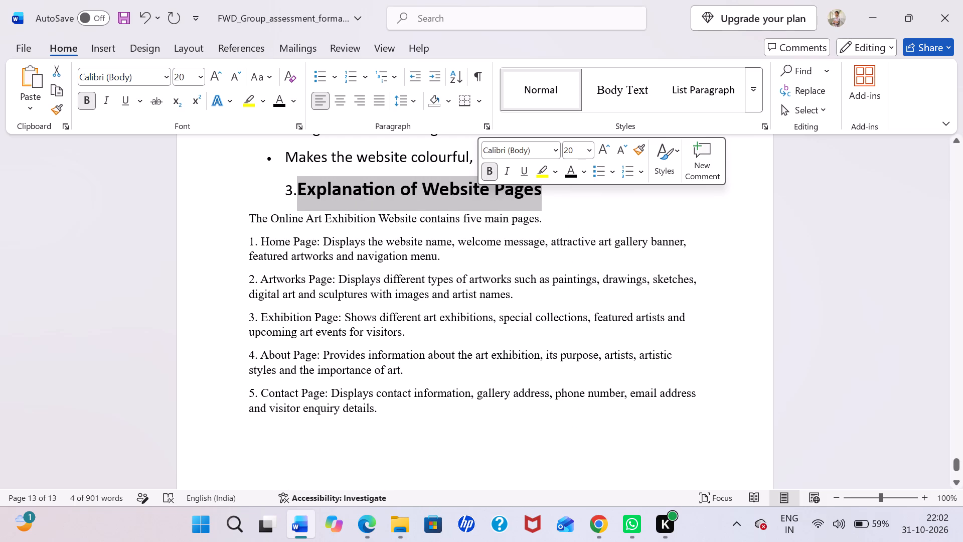
{"action": "left_click_drag", "start_coordinate": [283, 191], "coordinate": [298, 191]}
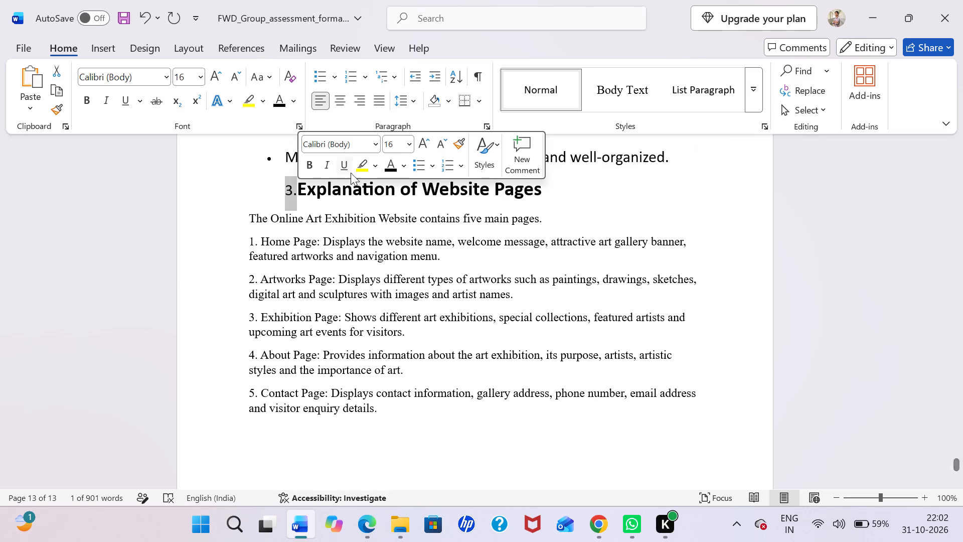
{"action": "left_click", "coordinate": [408, 146]}
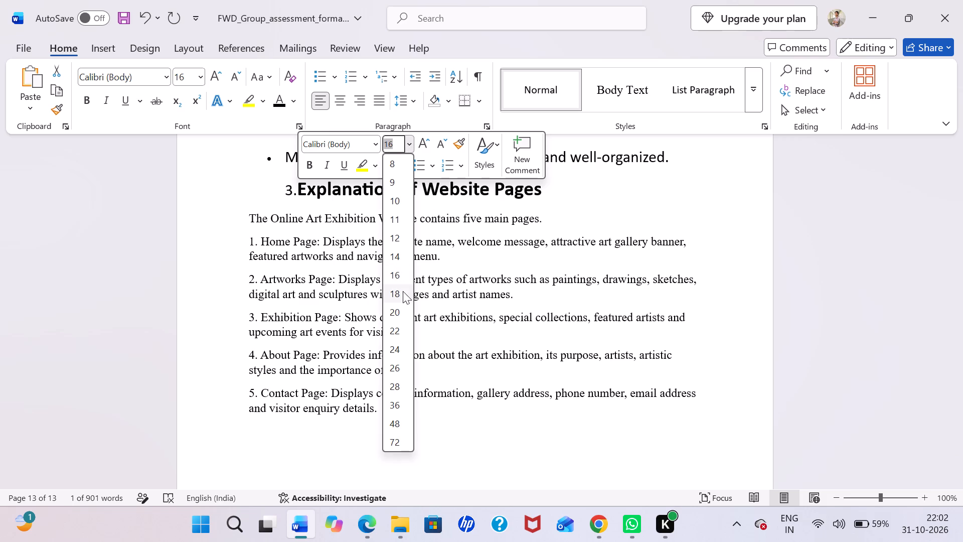
{"action": "left_click", "coordinate": [402, 313]}
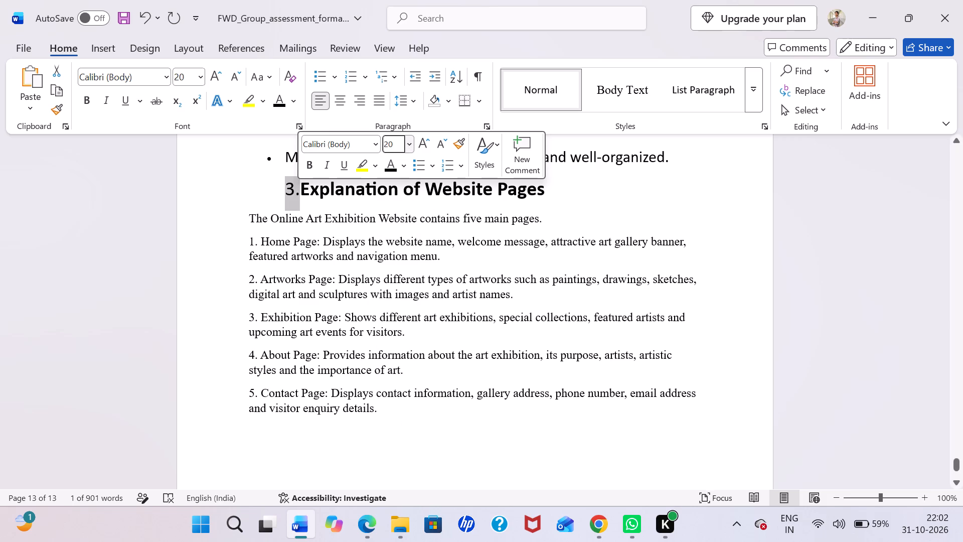
{"action": "left_click", "coordinate": [309, 173]}
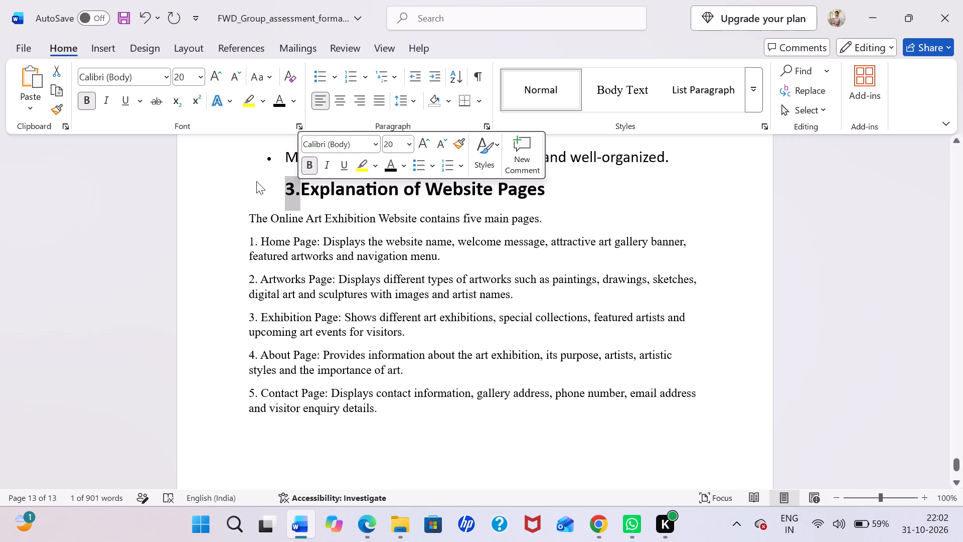
{"action": "left_click", "coordinate": [253, 183]}
Check the numbers of the earlier section headings and set the "1" of the "Introduction" heading to 20 pt.
{"action": "scroll", "coordinate": [546, 232], "scroll_direction": "up", "scroll_amount": 1}
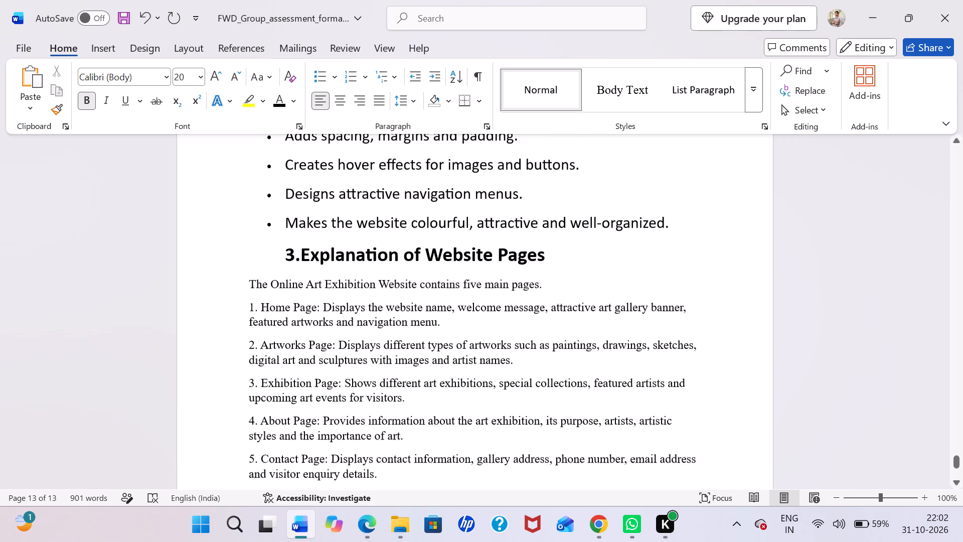
{"action": "scroll", "coordinate": [546, 232], "scroll_direction": "up", "scroll_amount": 7}
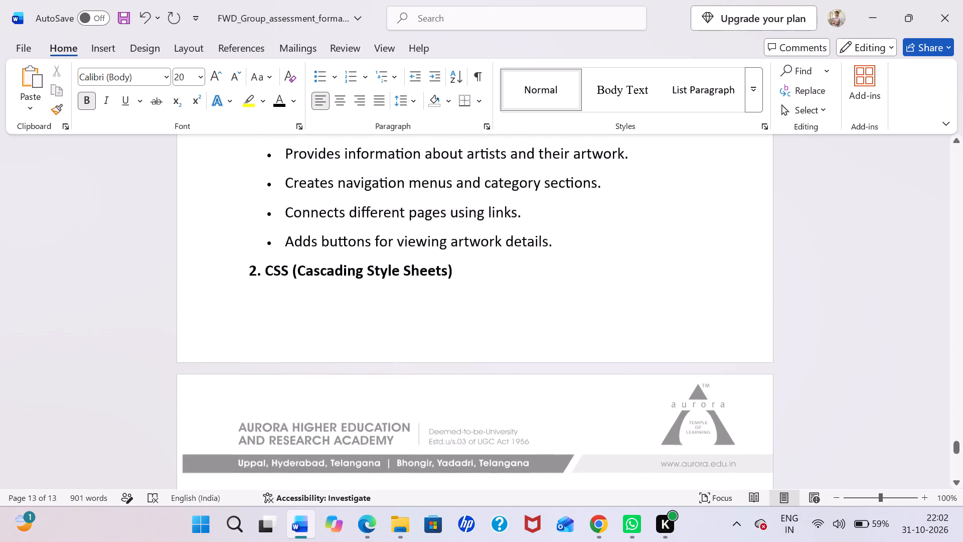
{"action": "scroll", "coordinate": [546, 232], "scroll_direction": "up", "scroll_amount": 3}
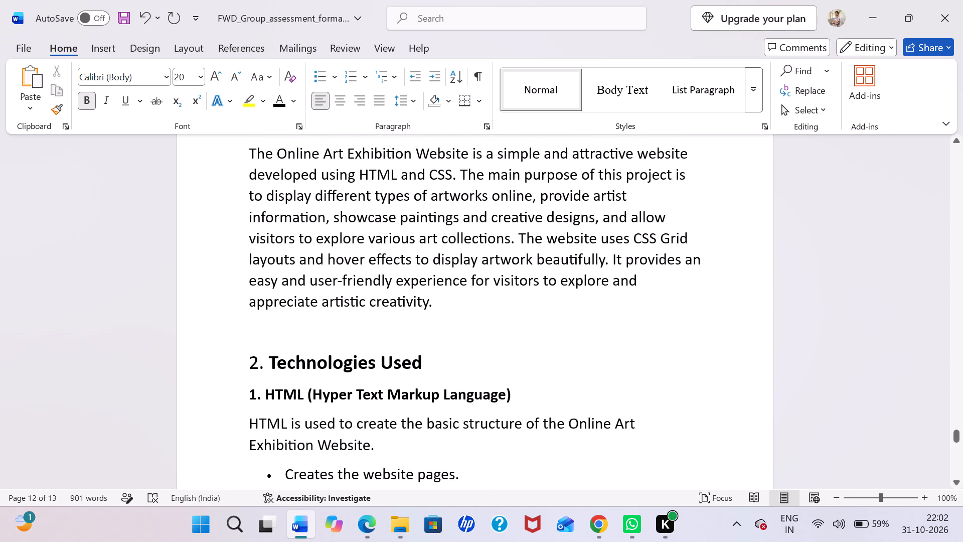
{"action": "left_click", "coordinate": [248, 361]}
{"action": "left_click_drag", "start_coordinate": [248, 361], "coordinate": [257, 363]}
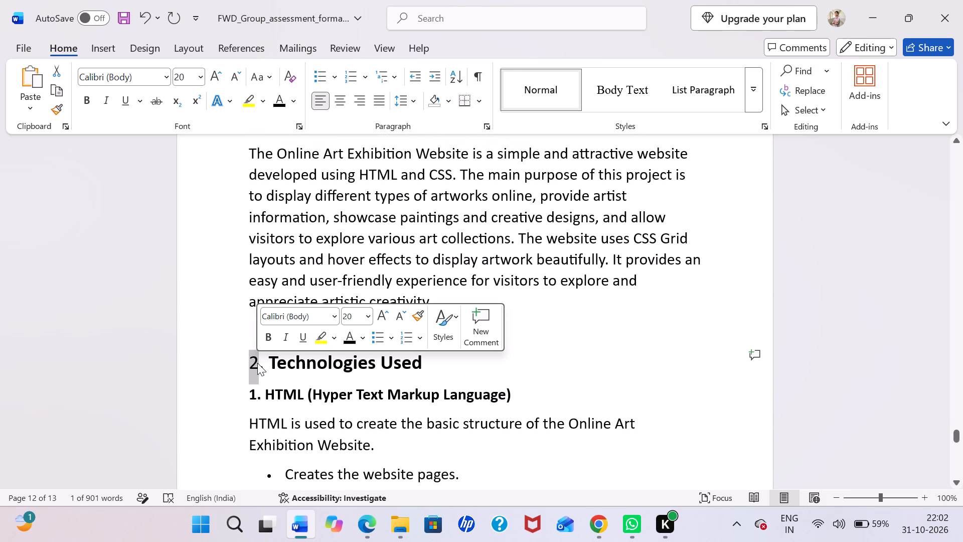
{"action": "left_click", "coordinate": [223, 316]}
{"action": "scroll", "coordinate": [223, 316], "scroll_direction": "up", "scroll_amount": 3}
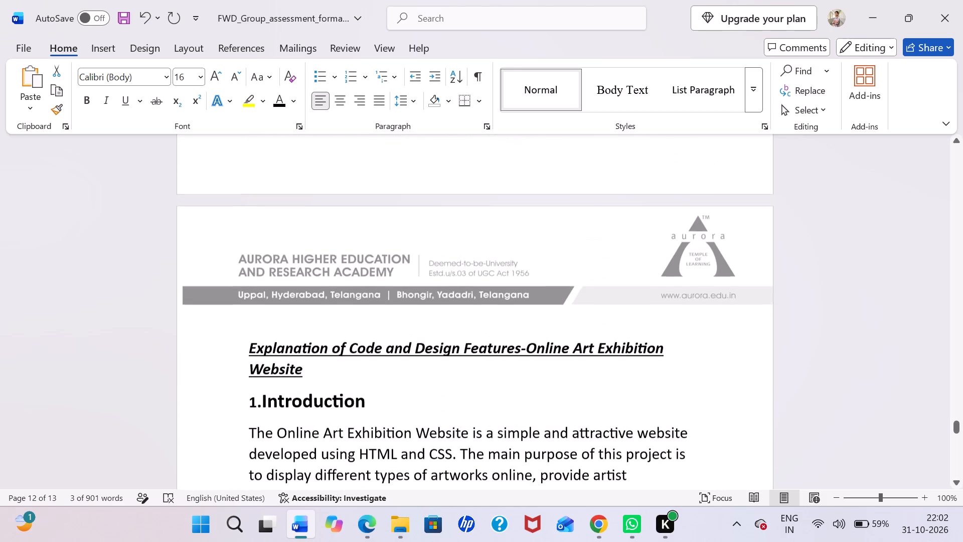
{"action": "scroll", "coordinate": [223, 316], "scroll_direction": "up", "scroll_amount": 2}
{"action": "scroll", "coordinate": [223, 316], "scroll_direction": "down", "scroll_amount": 2}
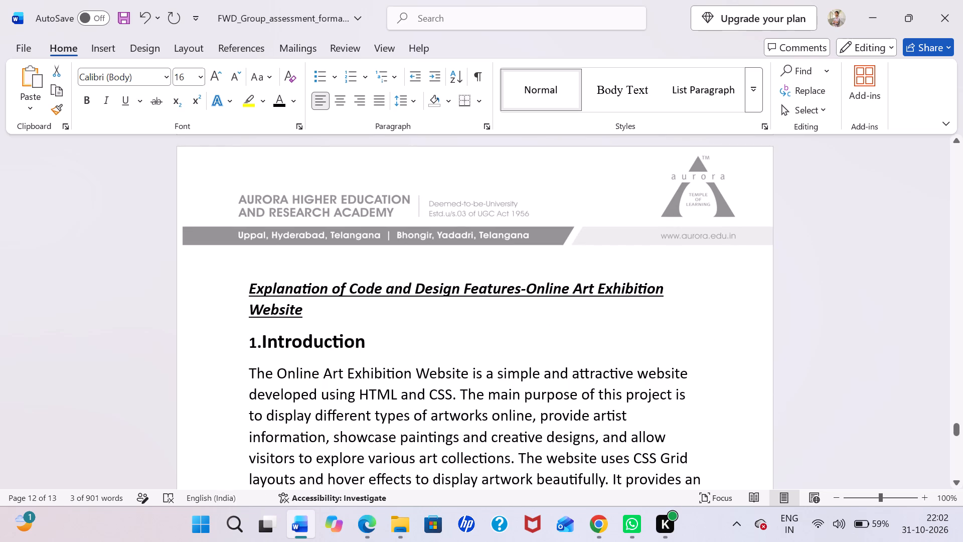
{"action": "left_click_drag", "start_coordinate": [248, 343], "coordinate": [257, 345]}
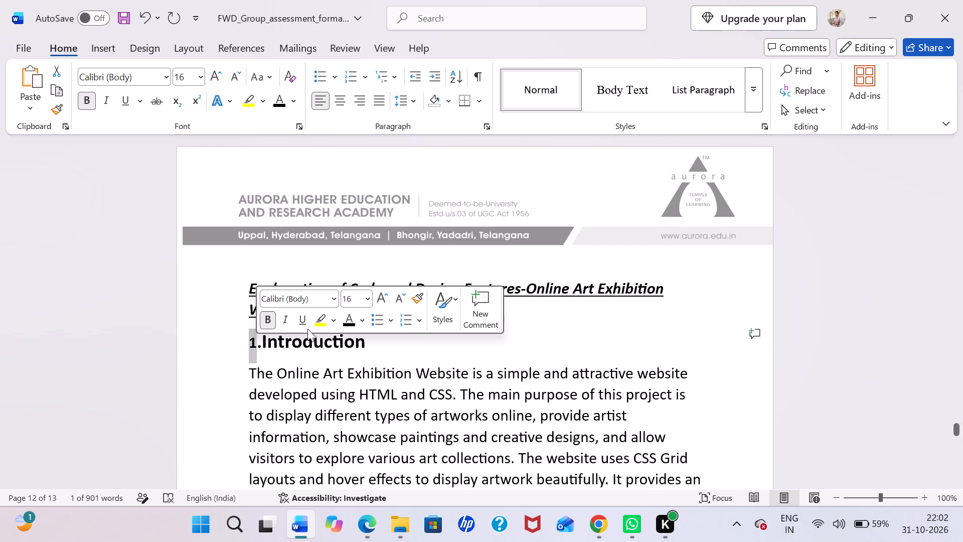
{"action": "left_click", "coordinate": [368, 301]}
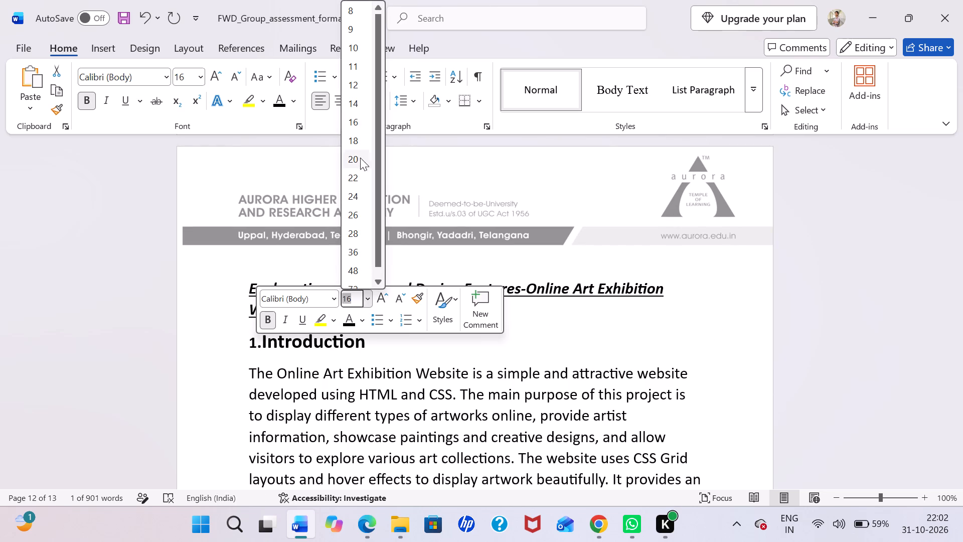
{"action": "left_click", "coordinate": [353, 168]}
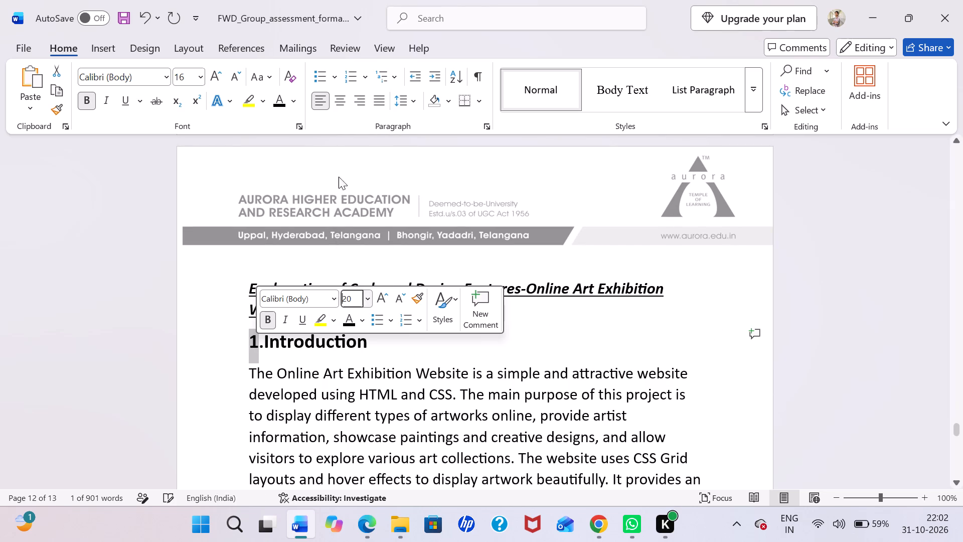
{"action": "left_click", "coordinate": [215, 312]}
Look over the report from the "Technologies Used" section down to the "Explanation of Website Pages" section.
{"action": "scroll", "coordinate": [358, 382], "scroll_direction": "down", "scroll_amount": 2}
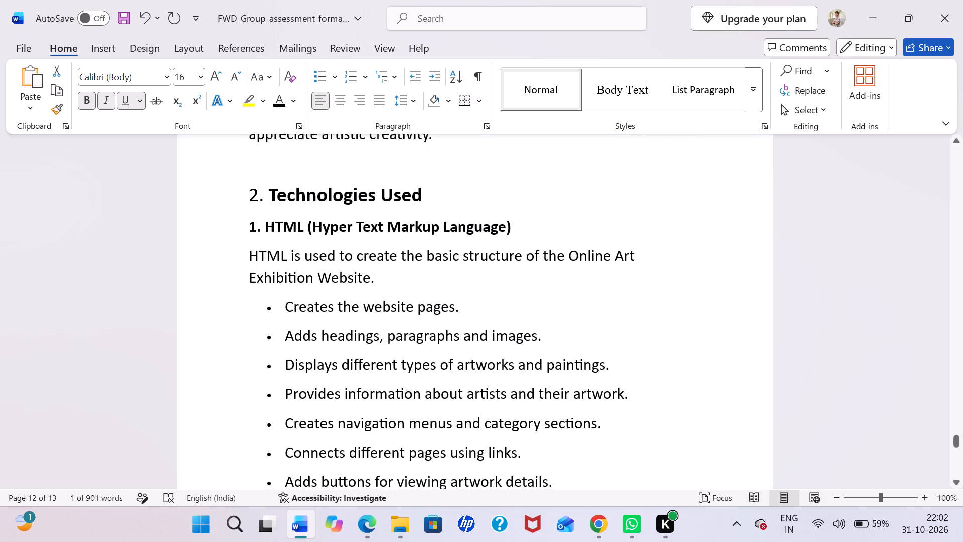
{"action": "left_click", "coordinate": [671, 349]}
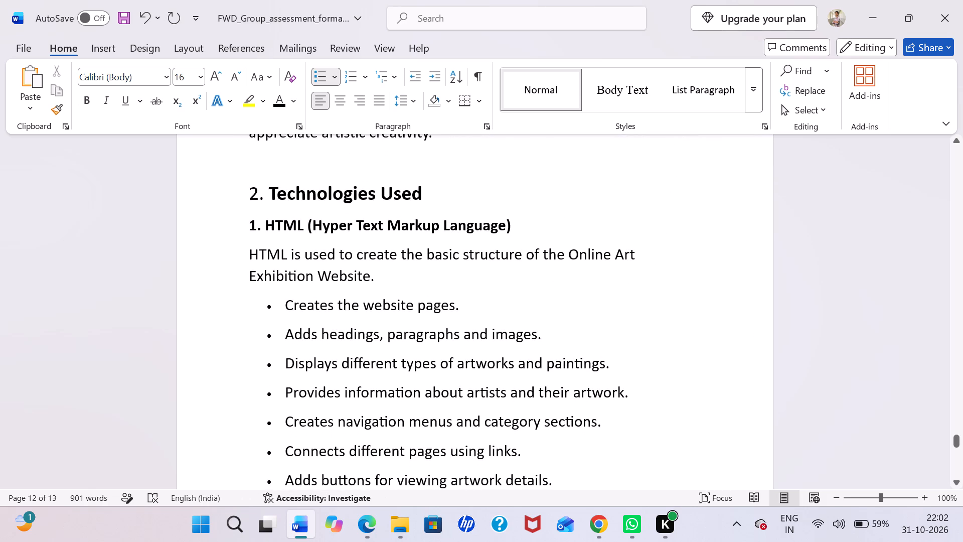
{"action": "scroll", "coordinate": [584, 323], "scroll_direction": "up", "scroll_amount": 1}
{"action": "scroll", "coordinate": [584, 323], "scroll_direction": "down", "scroll_amount": 3}
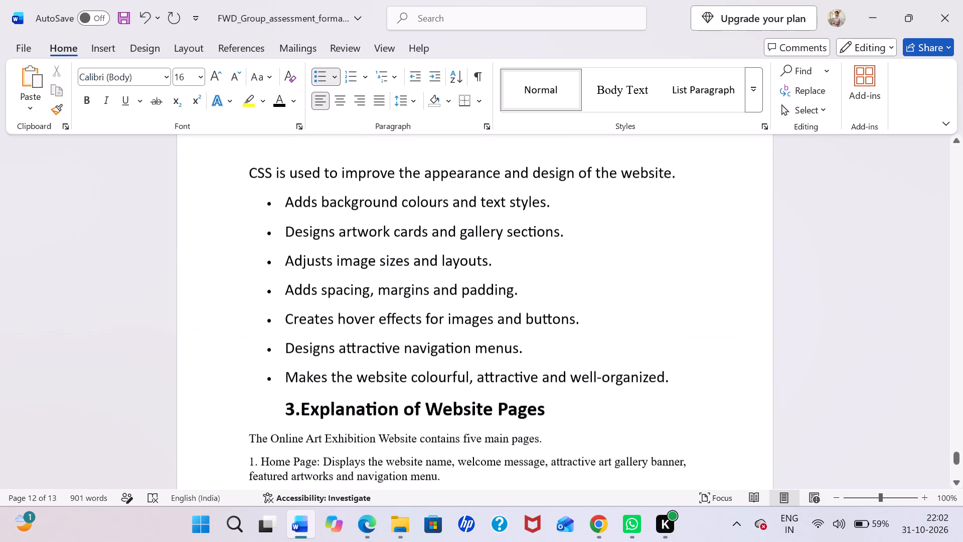
{"action": "scroll", "coordinate": [584, 323], "scroll_direction": "down", "scroll_amount": 1}
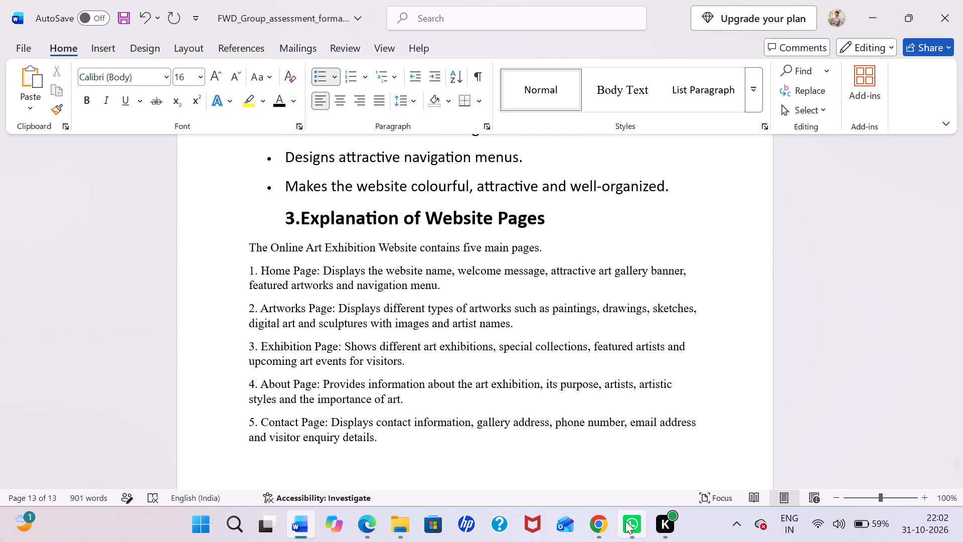
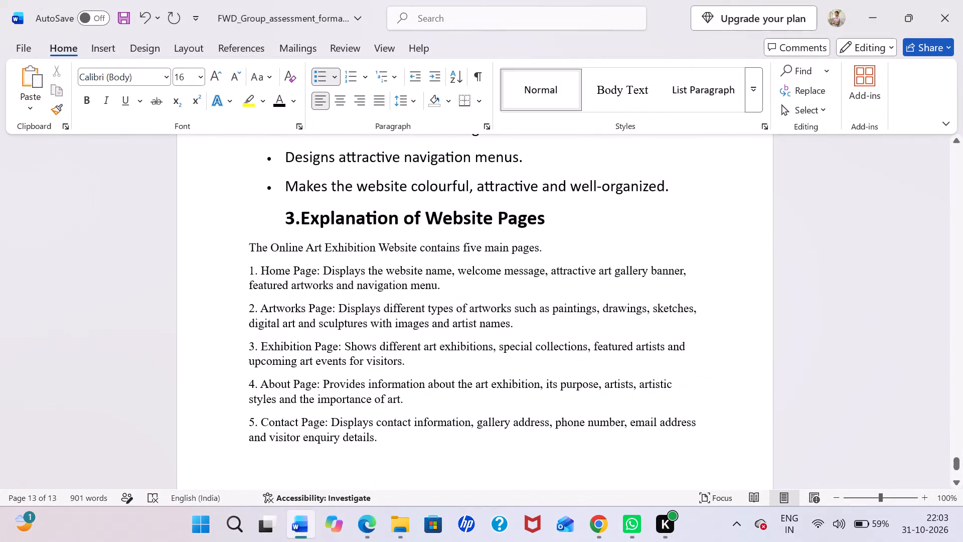
Put the Home Page and Artworks Page descriptions on their own unnumbered lines beneath their numbered page names.
{"action": "left_click", "coordinate": [320, 269]}
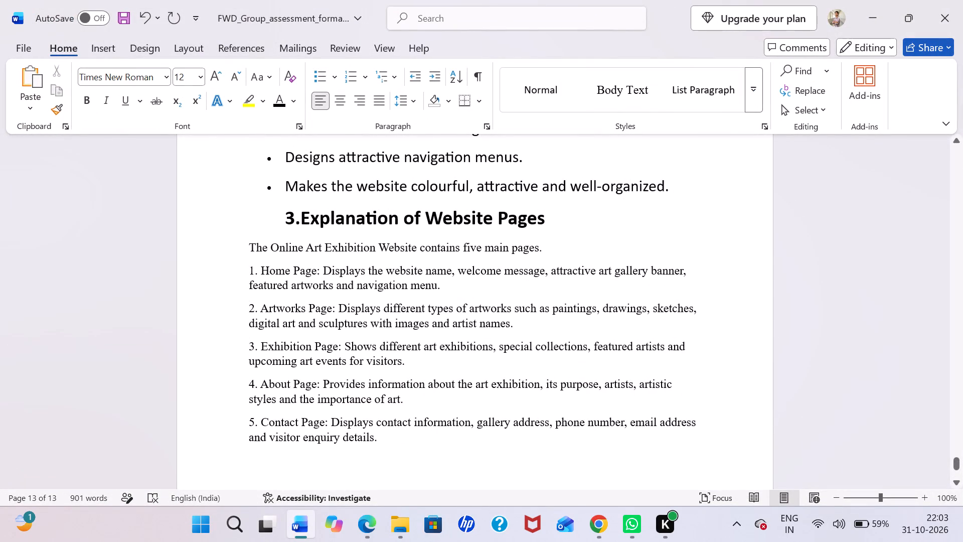
{"action": "key", "text": "Return"}
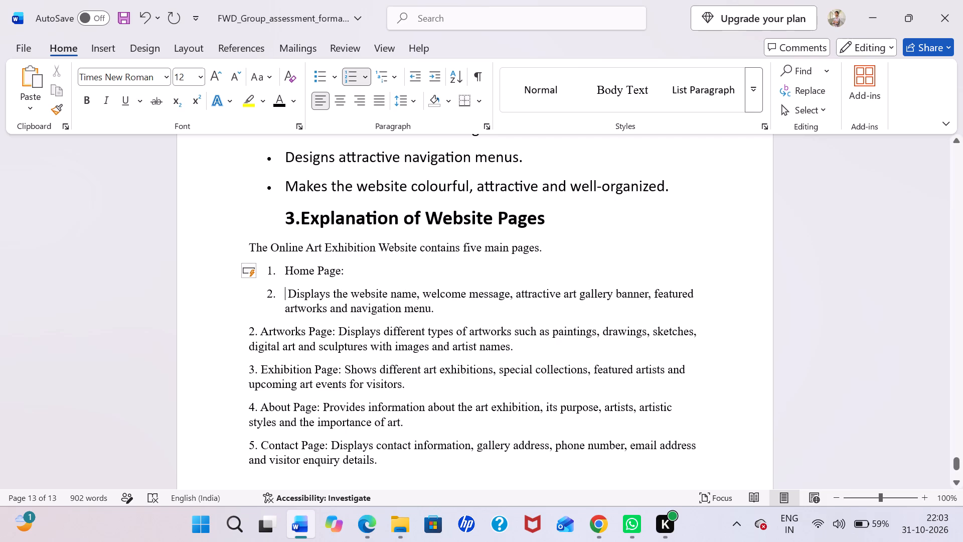
{"action": "key", "text": "BackSpace"}
{"action": "left_click", "coordinate": [335, 330]}
{"action": "key", "text": "Return"}
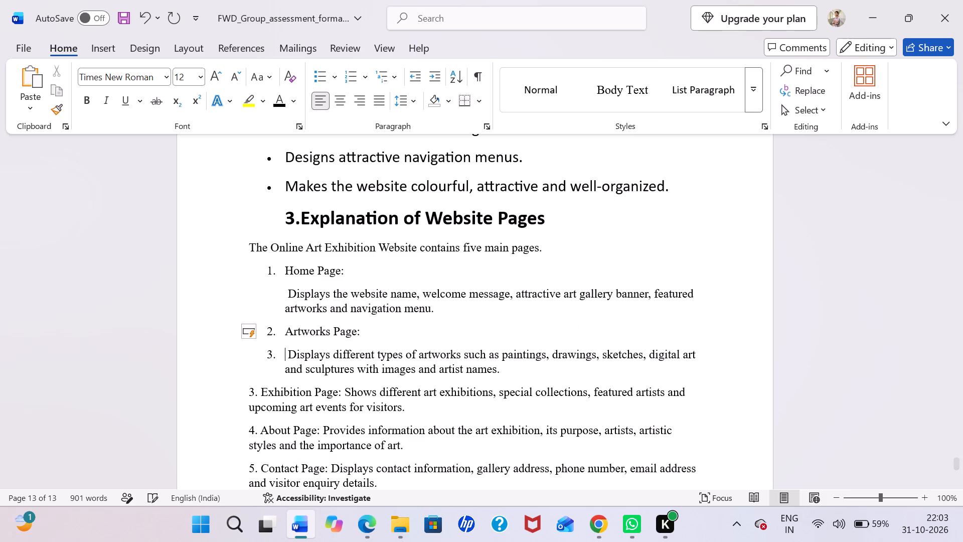
{"action": "left_click", "coordinate": [335, 330]}
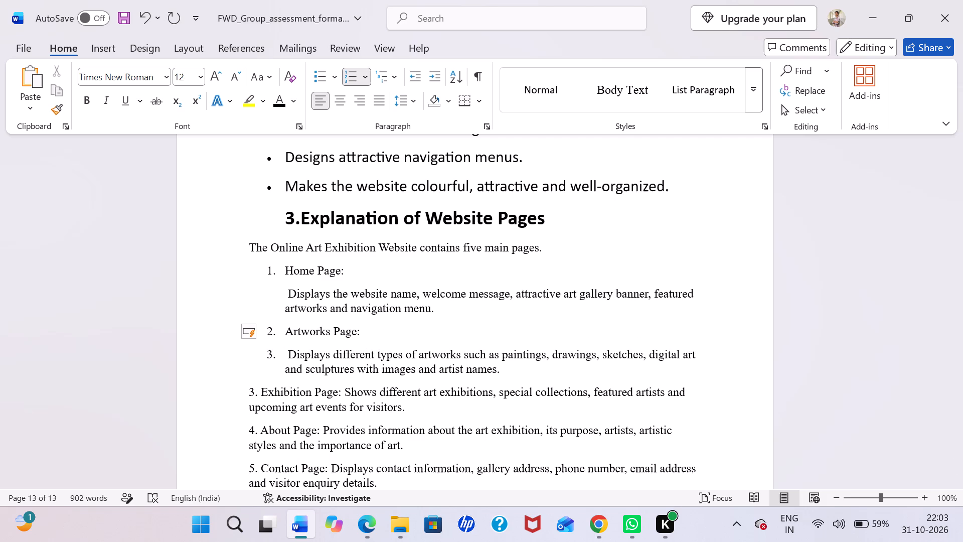
{"action": "key", "text": "Return"}
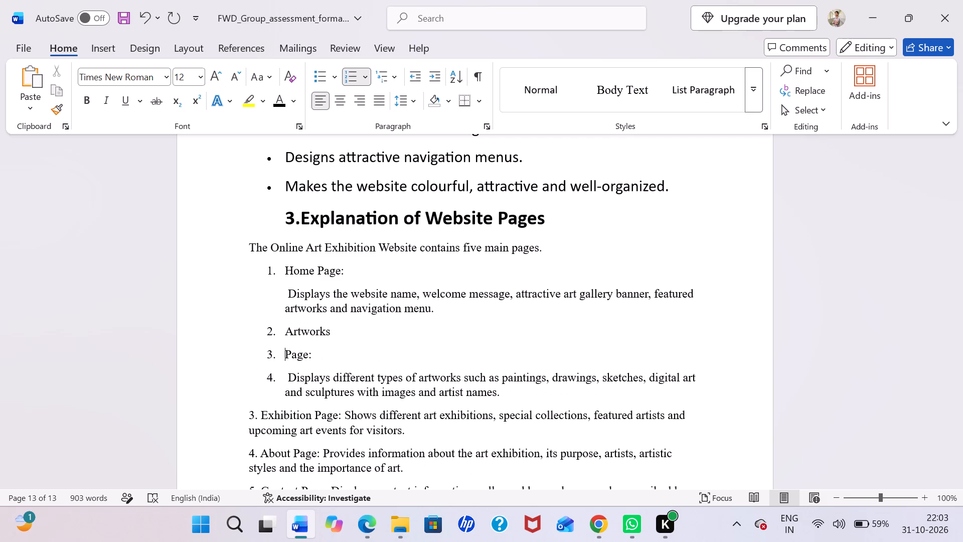
{"action": "key", "text": "BackSpace"}
{"action": "key", "text": "BackSpace"}
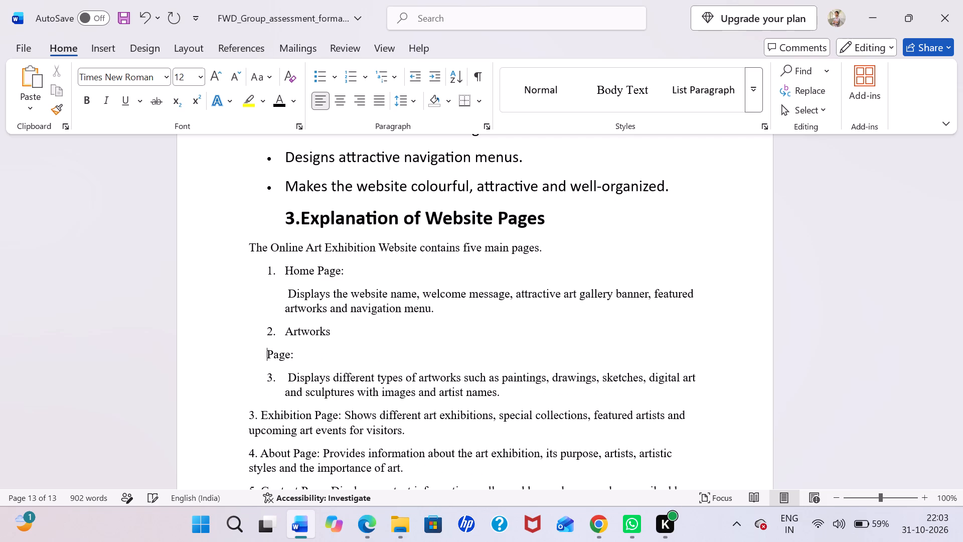
{"action": "key", "text": "BackSpace"}
{"action": "key", "text": "BackSpace"}
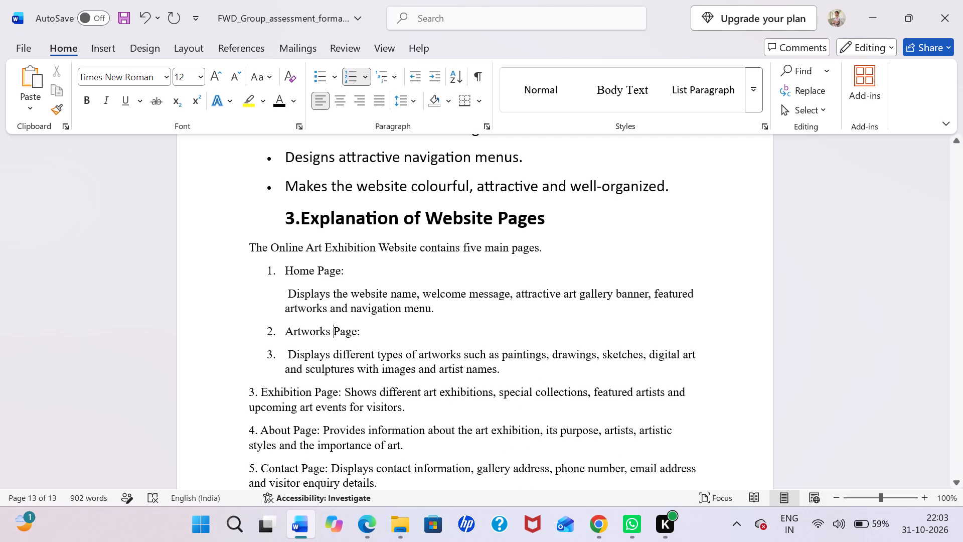
{"action": "left_click", "coordinate": [275, 352]}
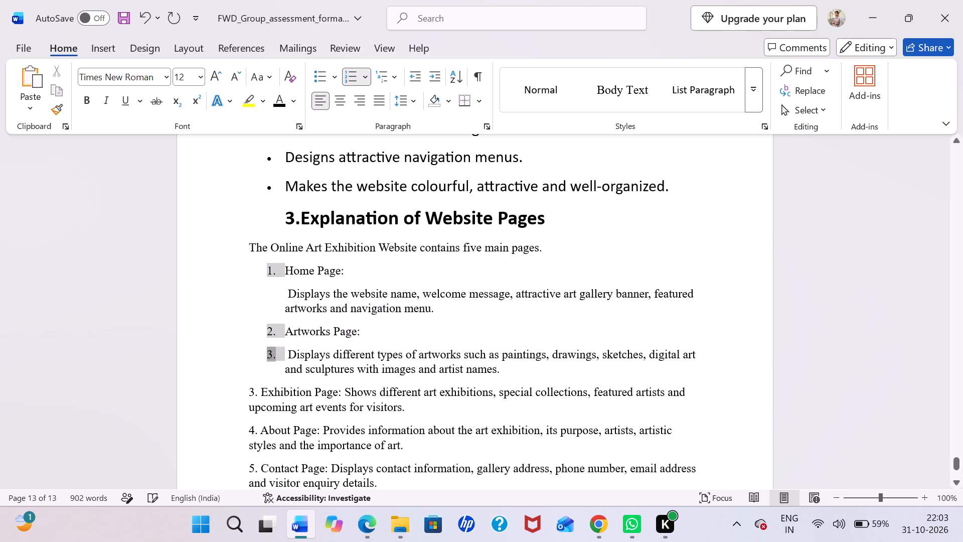
{"action": "left_click", "coordinate": [246, 349]}
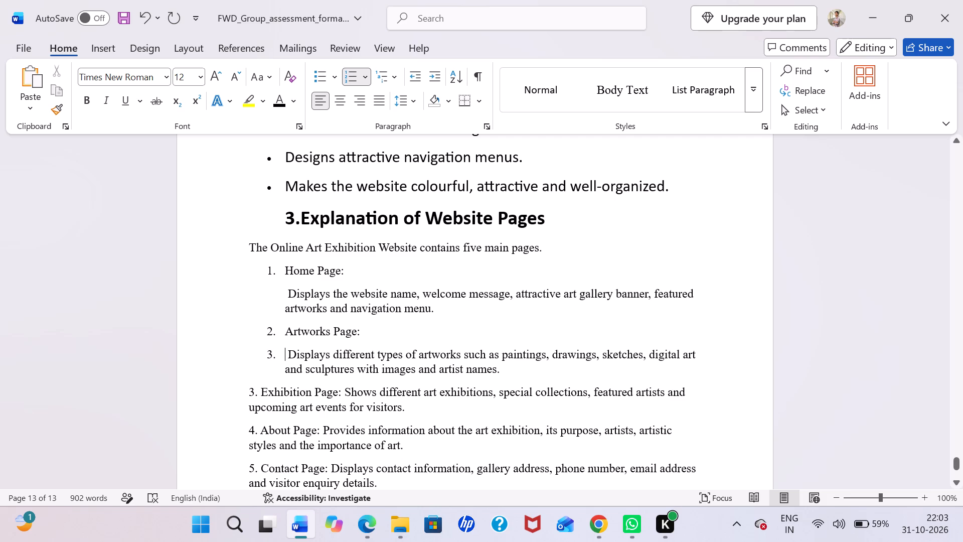
{"action": "key", "text": "BackSpace"}
Put the Exhibition Page, About Page and Contact Page descriptions on their own unnumbered lines beneath their numbered page names.
{"action": "left_click", "coordinate": [341, 392]}
{"action": "key", "text": "Return"}
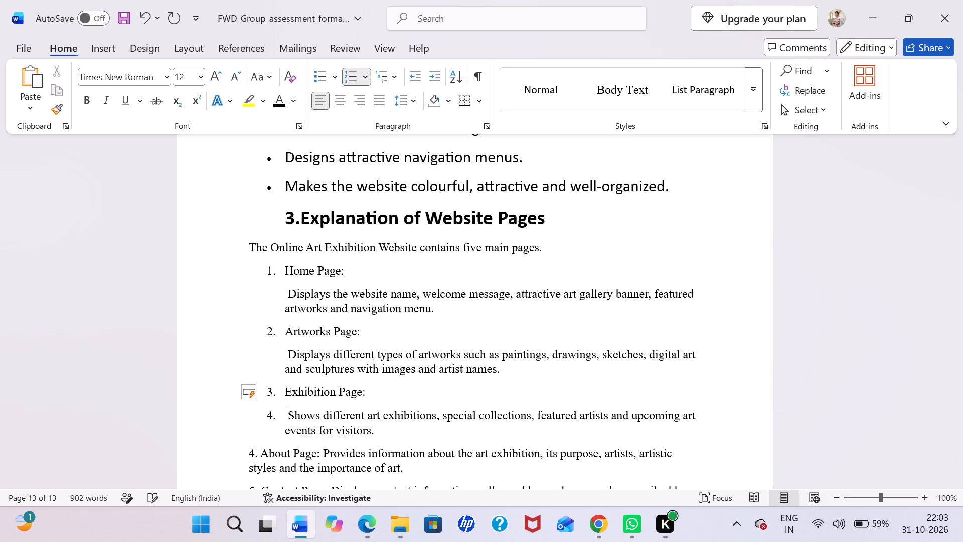
{"action": "key", "text": "BackSpace"}
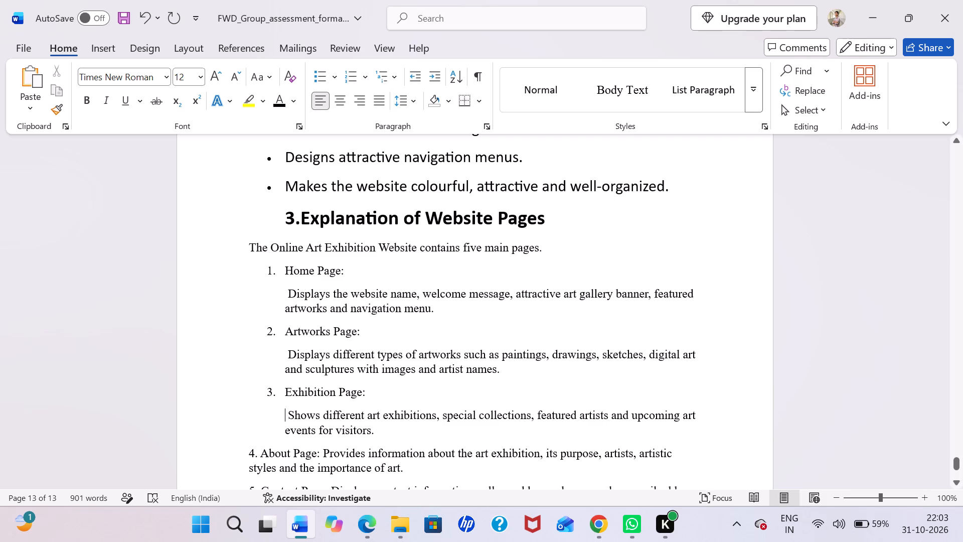
{"action": "scroll", "coordinate": [356, 439], "scroll_direction": "down", "scroll_amount": 1}
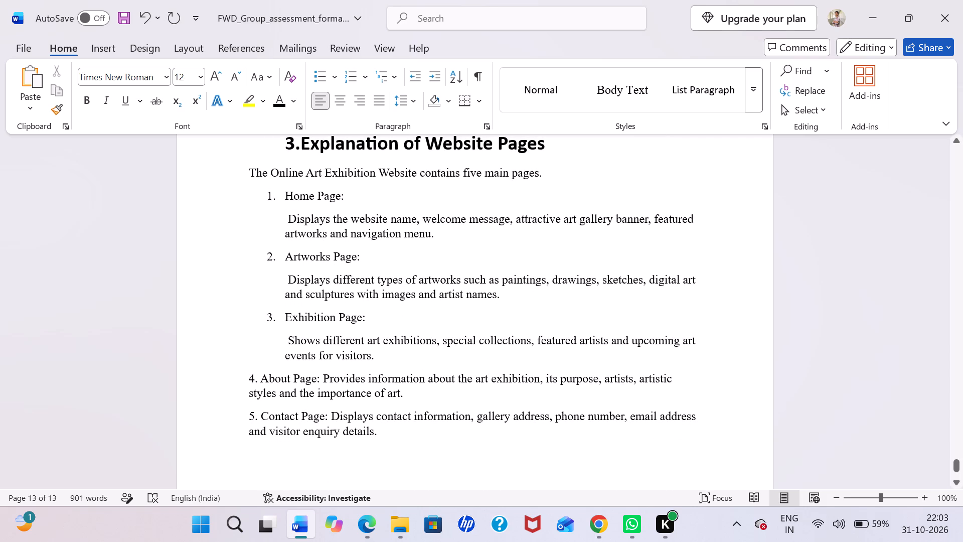
{"action": "left_click", "coordinate": [318, 376]}
{"action": "key", "text": "Return"}
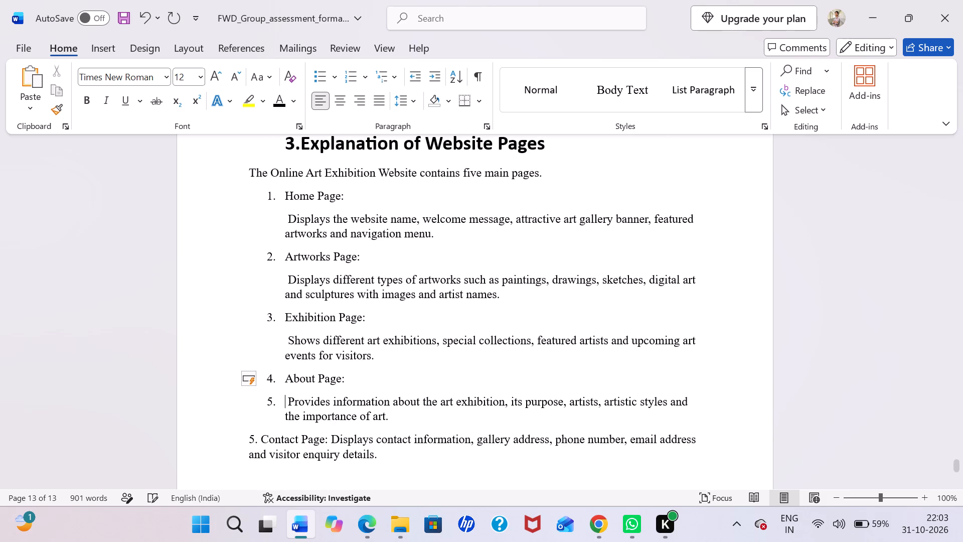
{"action": "key", "text": "BackSpace"}
{"action": "scroll", "coordinate": [318, 376], "scroll_direction": "down", "scroll_amount": 2}
{"action": "left_click", "coordinate": [329, 351]}
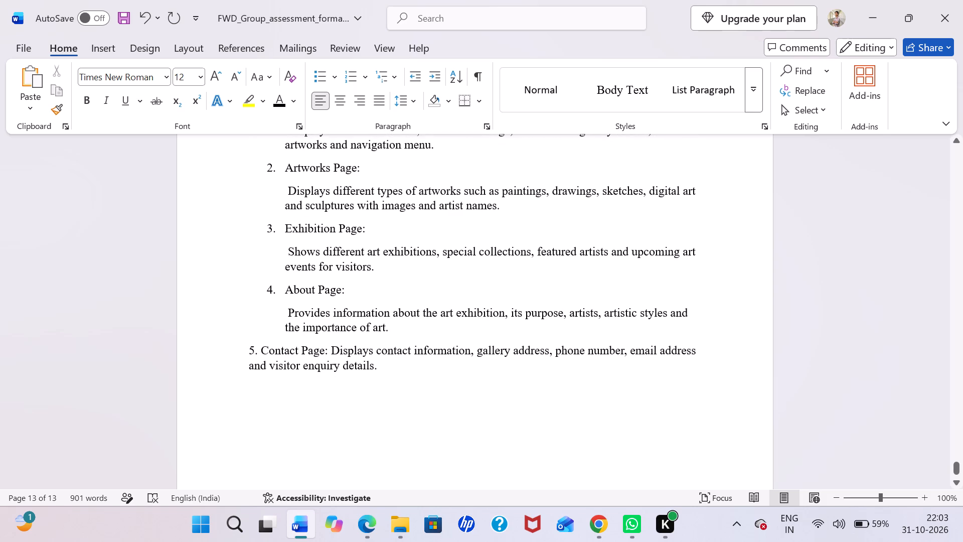
{"action": "key", "text": "Return"}
{"action": "key", "text": "BackSpace"}
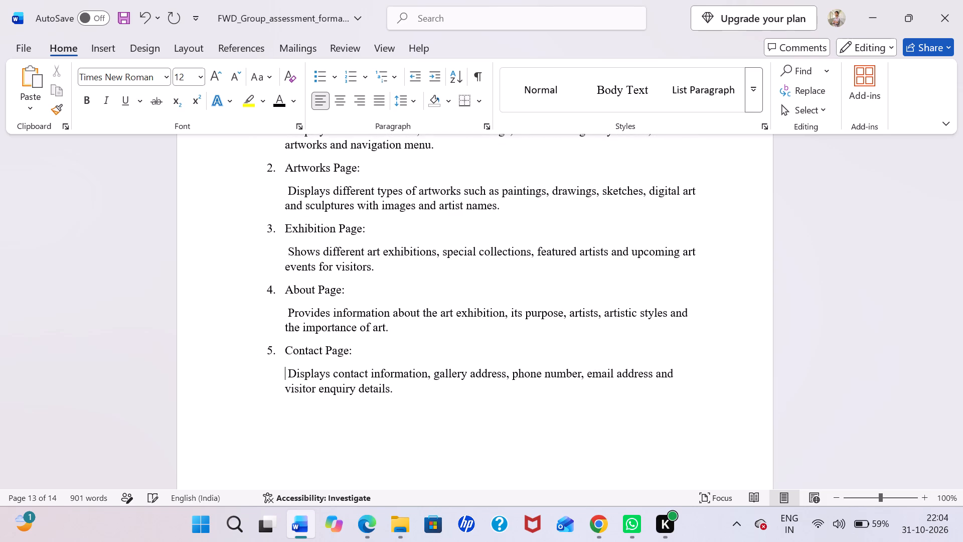
Set the "Home Page:" subheading to 14 pt.
{"action": "scroll", "coordinate": [318, 319], "scroll_direction": "up", "scroll_amount": 1}
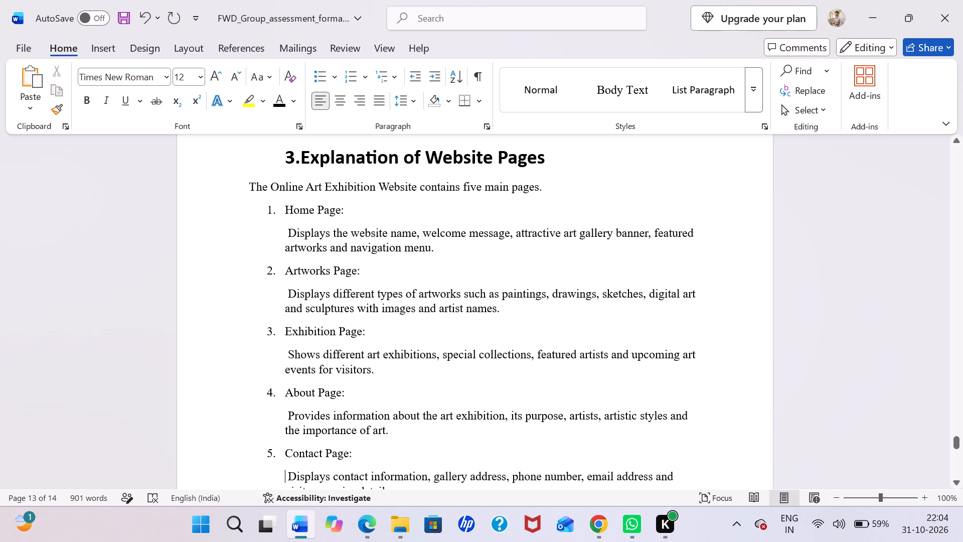
{"action": "left_click", "coordinate": [265, 208]}
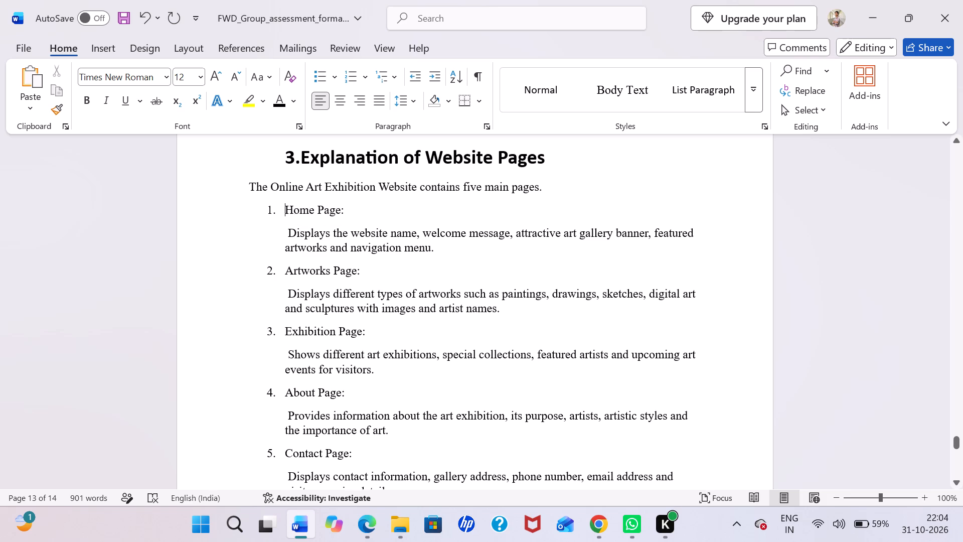
{"action": "left_click", "coordinate": [263, 212]}
{"action": "left_click_drag", "start_coordinate": [265, 209], "coordinate": [291, 205]}
{"action": "left_click_drag", "start_coordinate": [291, 205], "coordinate": [343, 214]}
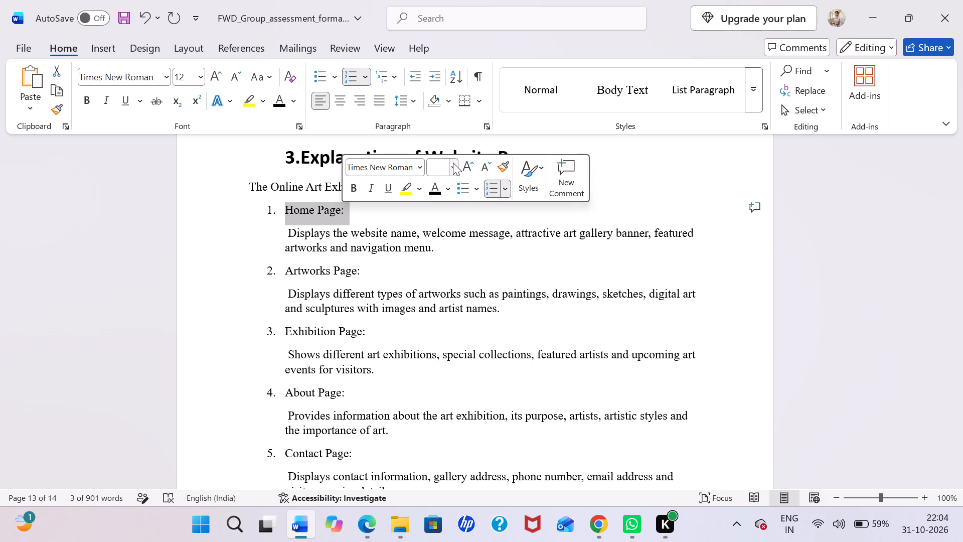
{"action": "left_click", "coordinate": [455, 167]}
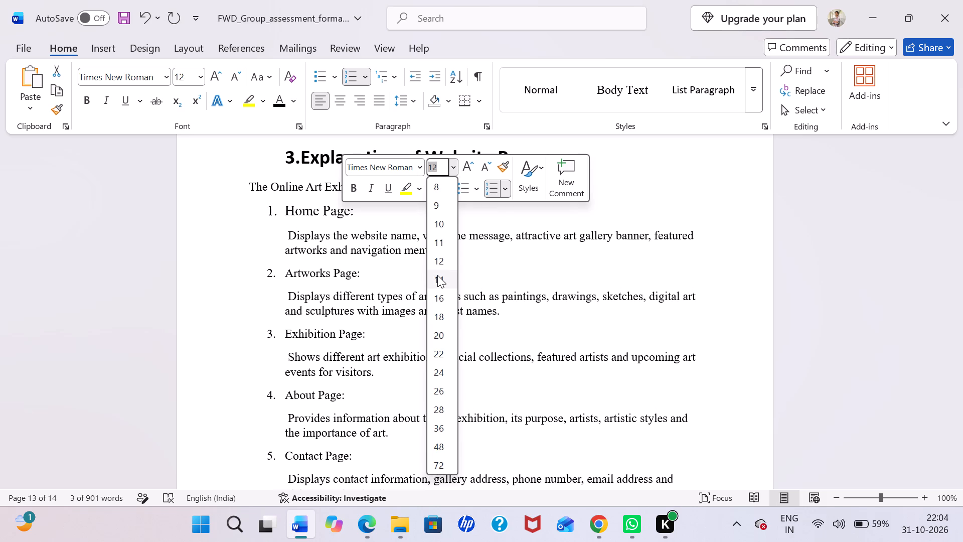
{"action": "left_click", "coordinate": [437, 275]}
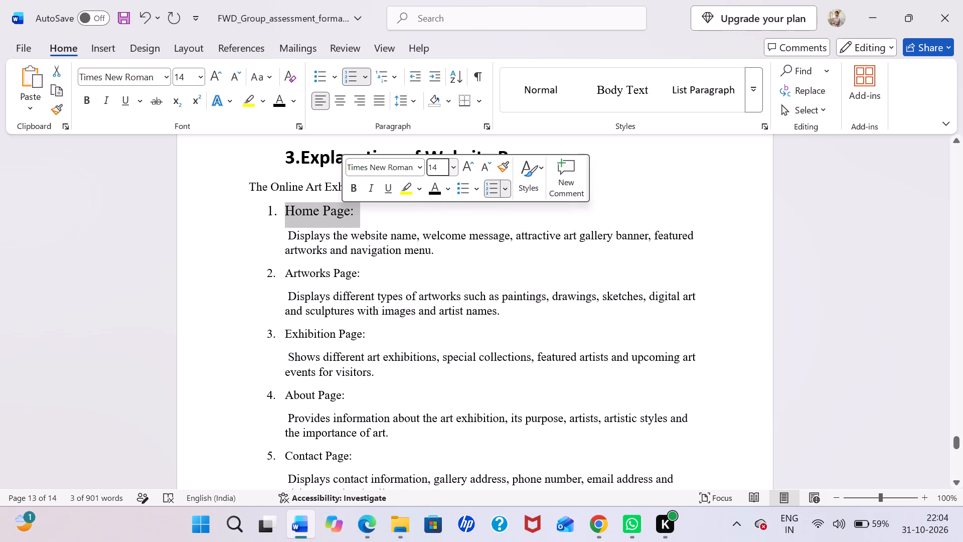
Select the list numbers of the page names and shift the numbered items slightly to the left.
{"action": "left_click", "coordinate": [265, 206]}
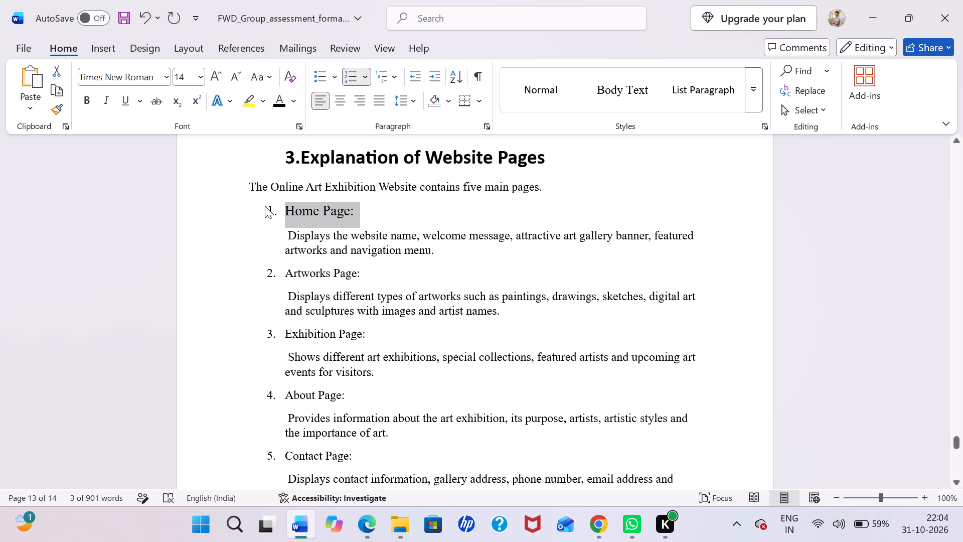
{"action": "left_click", "coordinate": [264, 206]}
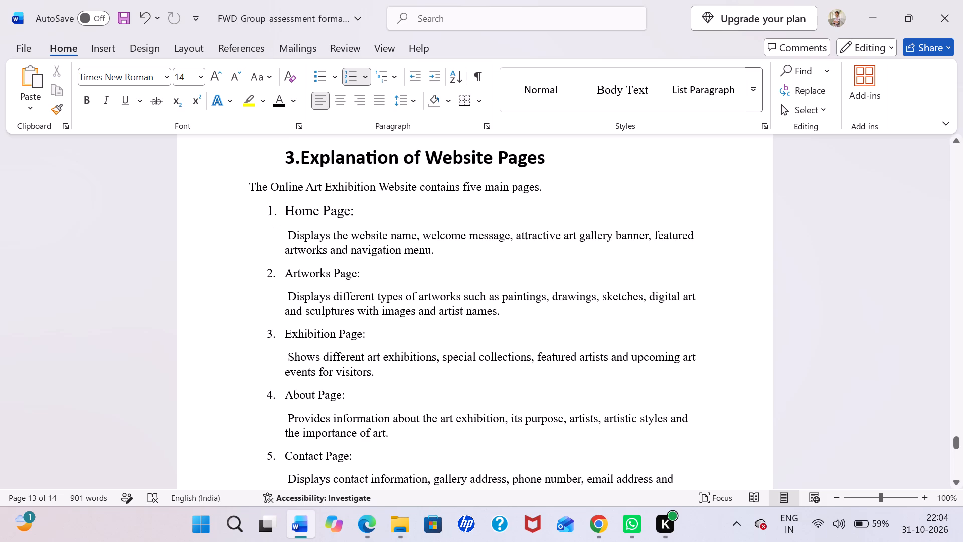
{"action": "left_click_drag", "start_coordinate": [268, 210], "coordinate": [262, 215]}
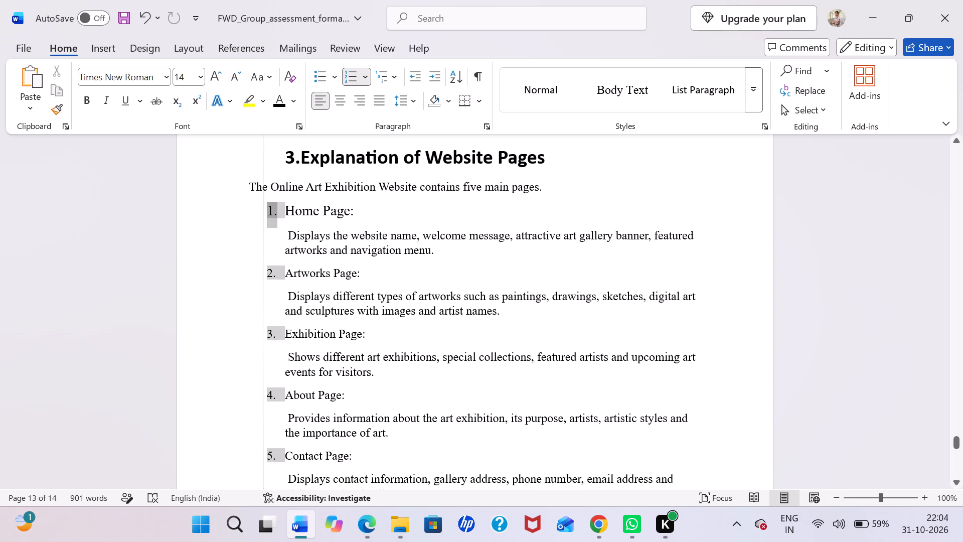
{"action": "left_click_drag", "start_coordinate": [262, 215], "coordinate": [262, 214]}
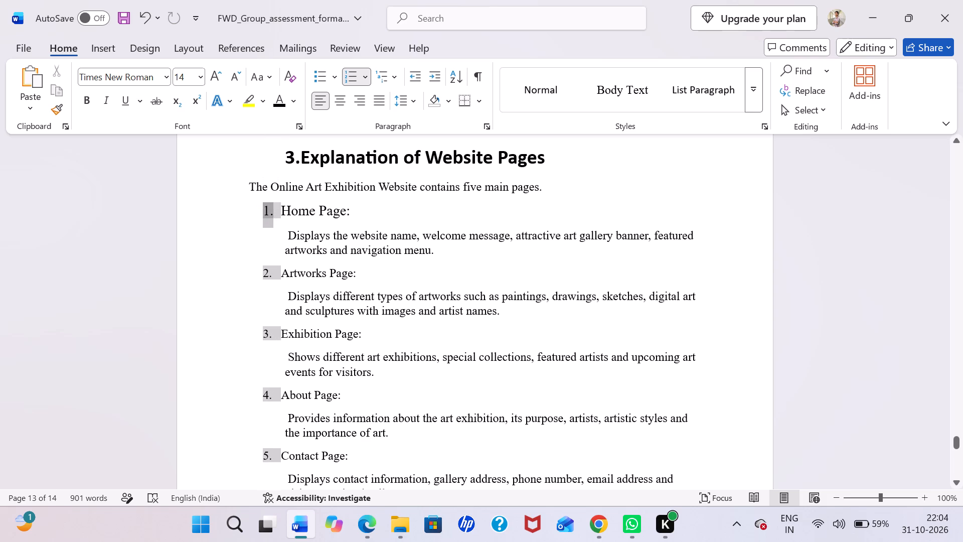
{"action": "left_click", "coordinate": [370, 220]}
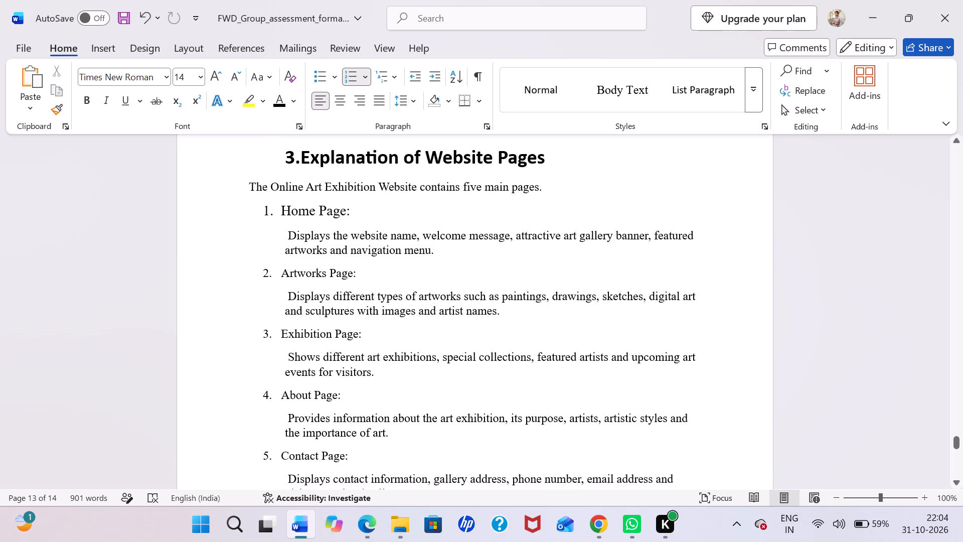
Set the "Artworks Page:" subheading to 14 pt.
{"action": "left_click_drag", "start_coordinate": [279, 272], "coordinate": [352, 275]}
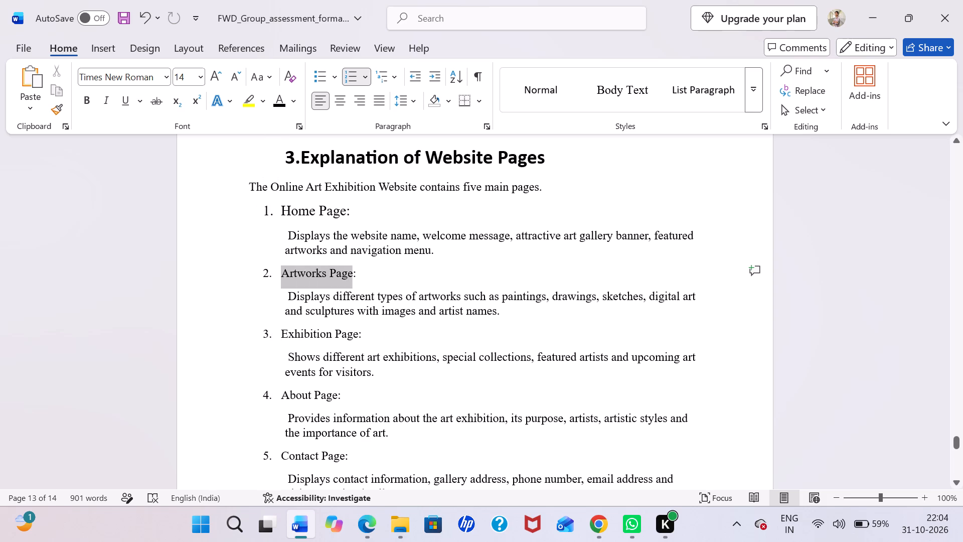
{"action": "left_click_drag", "start_coordinate": [352, 275], "coordinate": [355, 276]}
{"action": "left_click", "coordinate": [461, 228]}
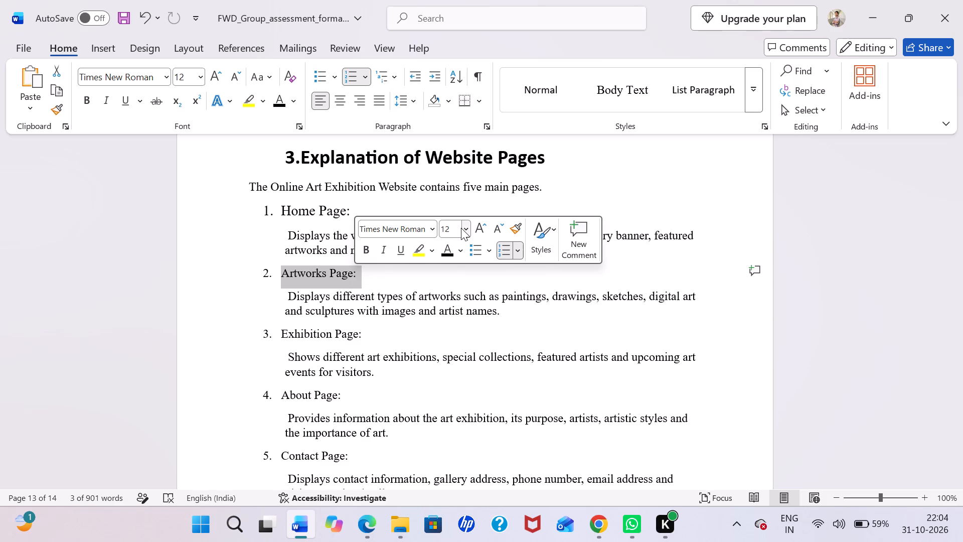
{"action": "left_click", "coordinate": [468, 228]}
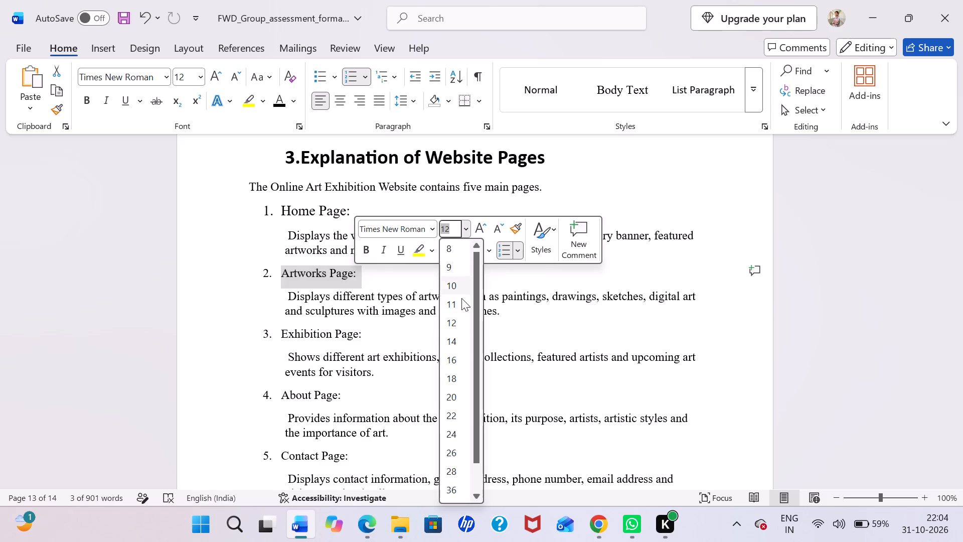
{"action": "left_click", "coordinate": [461, 334]}
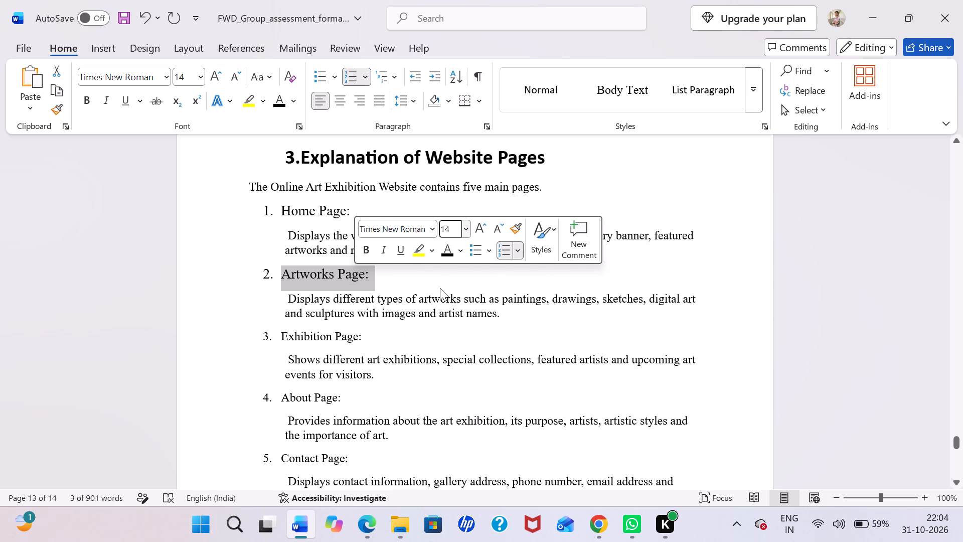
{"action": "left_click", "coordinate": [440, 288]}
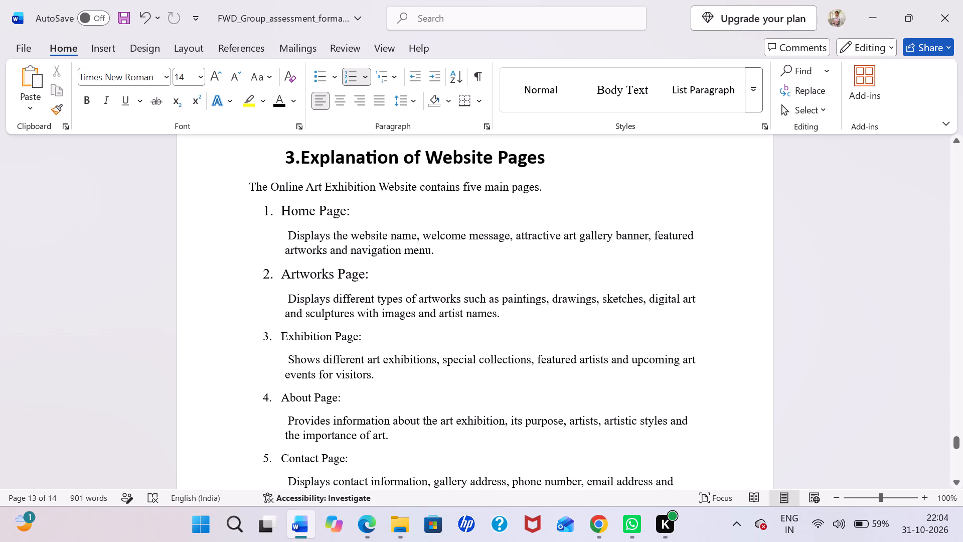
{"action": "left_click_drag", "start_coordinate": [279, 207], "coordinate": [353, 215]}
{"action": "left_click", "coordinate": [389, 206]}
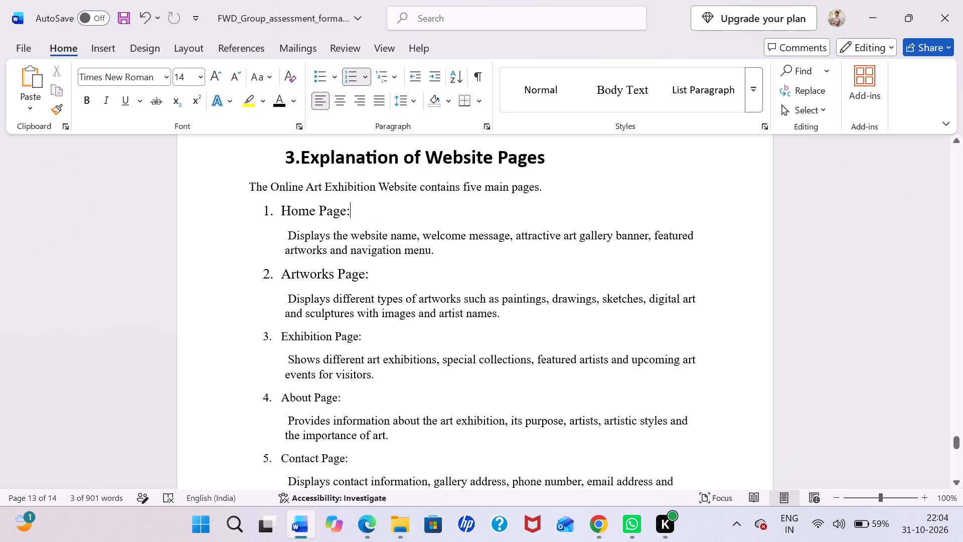
Set the "Exhibition Page:" subheading in the website pages list to 14 pt.
{"action": "scroll", "coordinate": [346, 338], "scroll_direction": "down", "scroll_amount": 1}
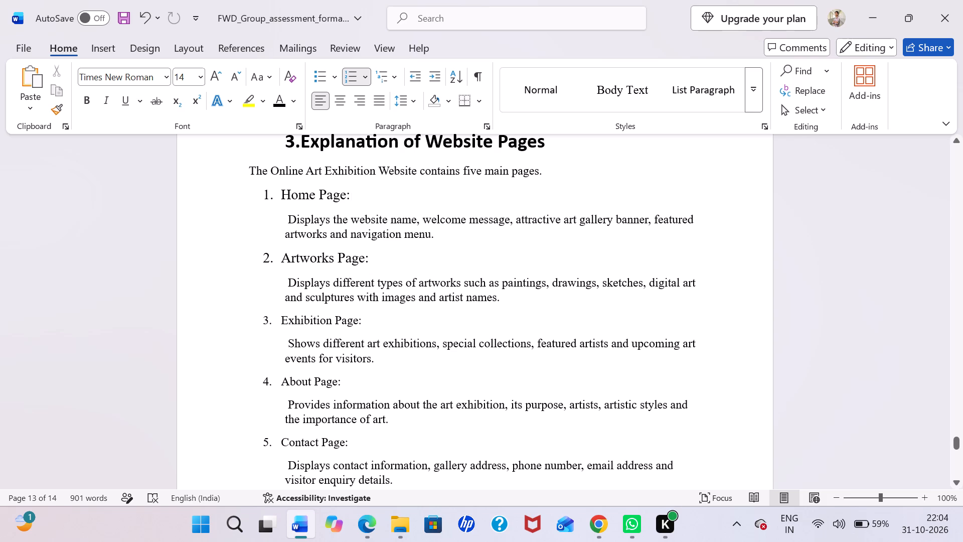
{"action": "left_click_drag", "start_coordinate": [277, 321], "coordinate": [366, 323]}
{"action": "left_click", "coordinate": [479, 280]}
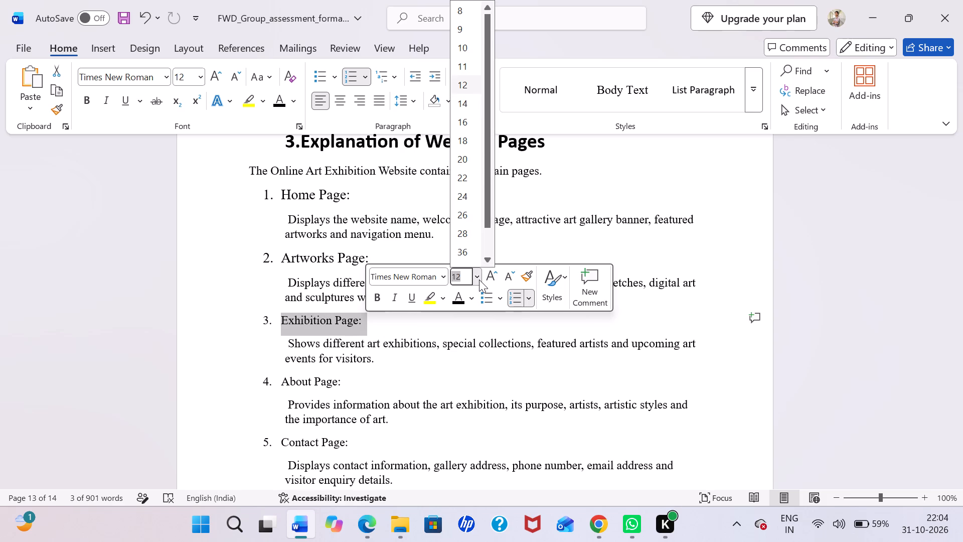
{"action": "left_click", "coordinate": [480, 95]}
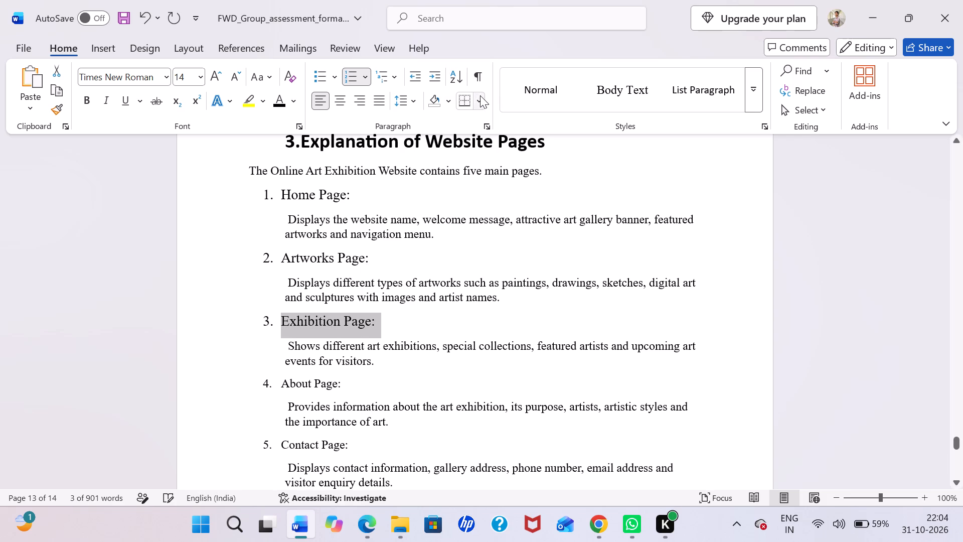
Set the "About Page:" subheading in the website pages list to 14 pt.
{"action": "scroll", "coordinate": [288, 397], "scroll_direction": "down", "scroll_amount": 1}
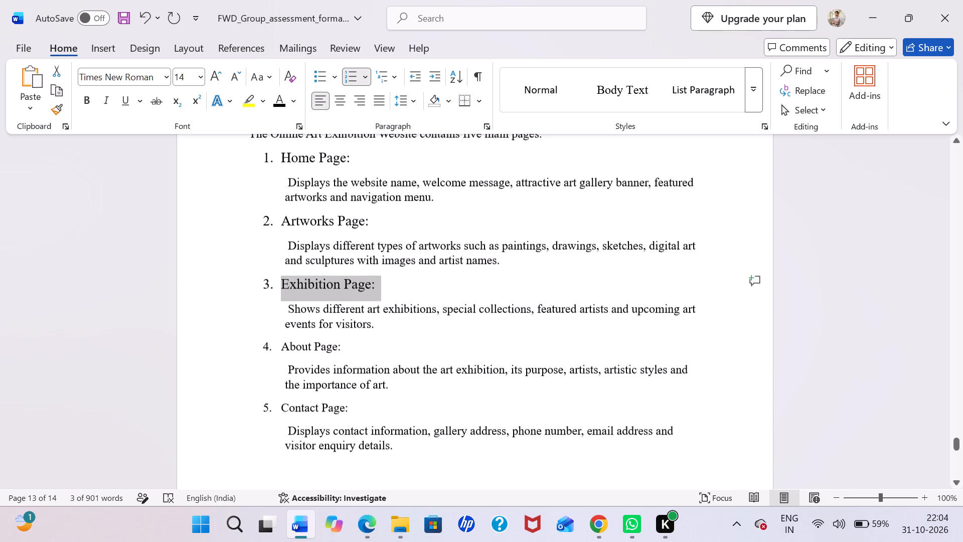
{"action": "left_click_drag", "start_coordinate": [278, 339], "coordinate": [359, 341]}
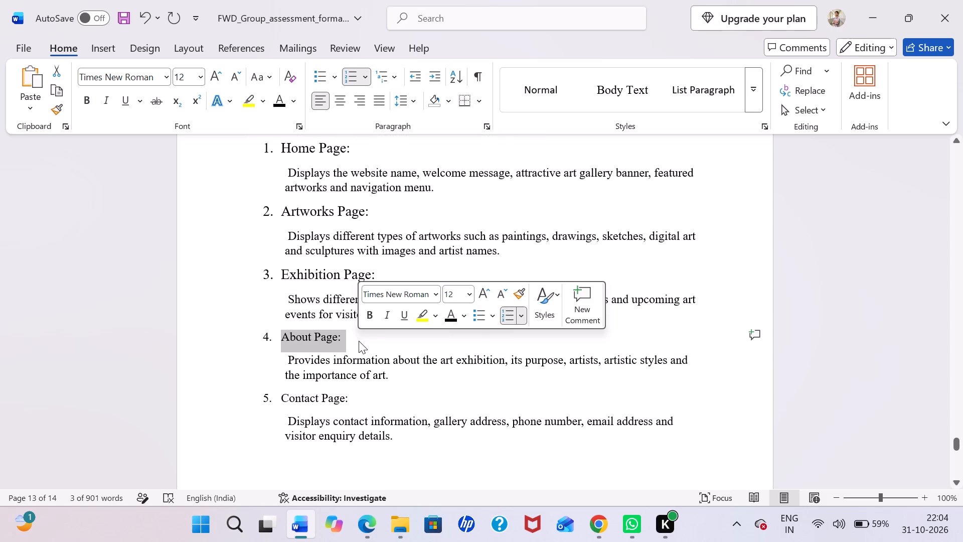
{"action": "left_click", "coordinate": [464, 295]}
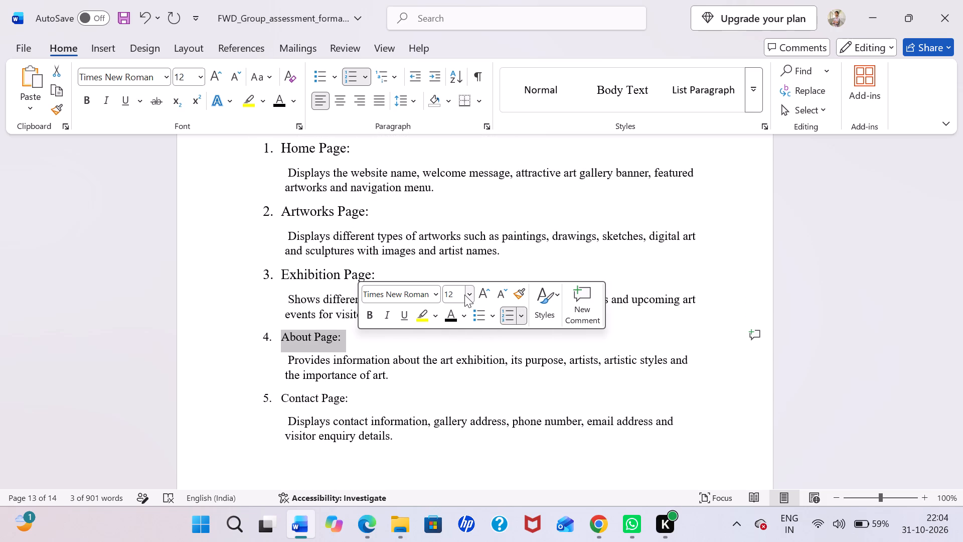
{"action": "left_click", "coordinate": [469, 293]}
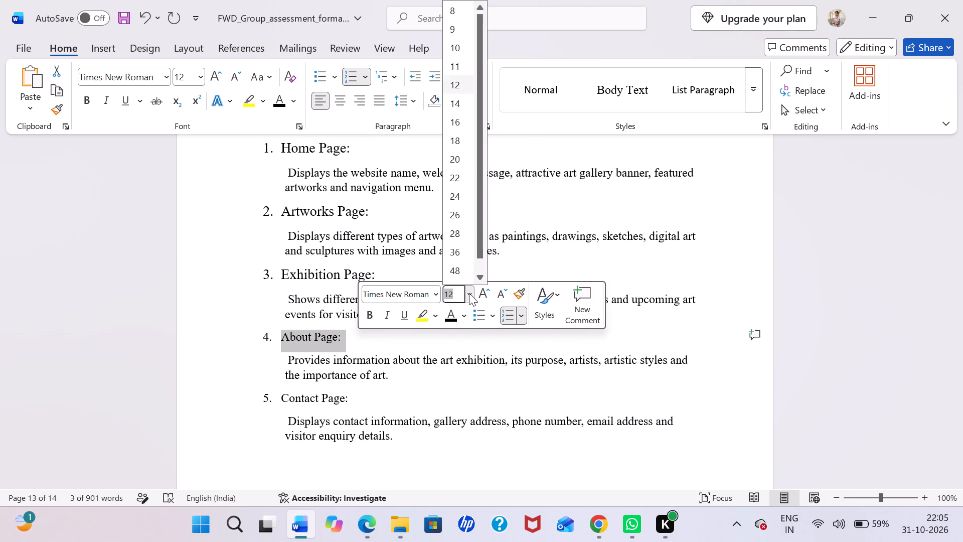
{"action": "left_click", "coordinate": [464, 104]}
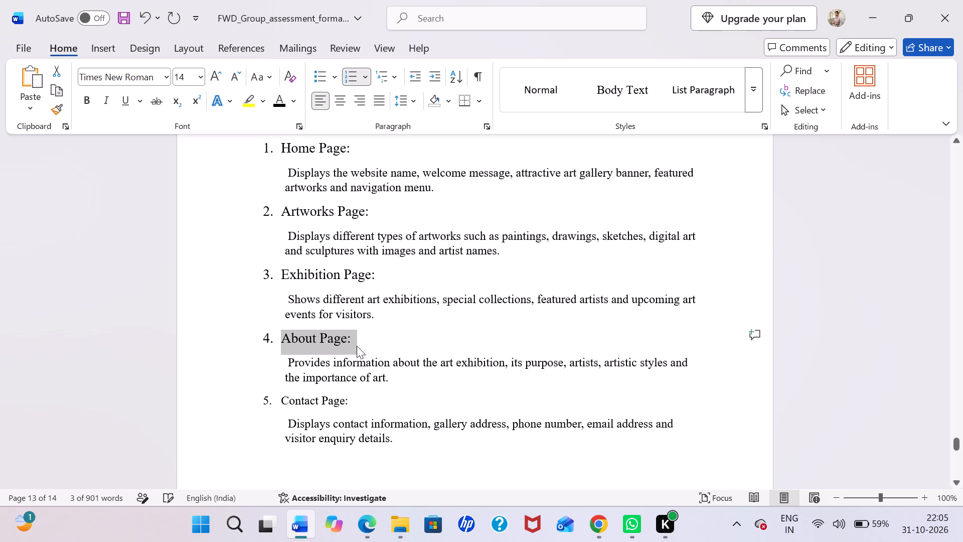
Set the "Contact Page:" subheading in the website pages list to 14 pt and clear the selection.
{"action": "left_click_drag", "start_coordinate": [279, 401], "coordinate": [323, 404]}
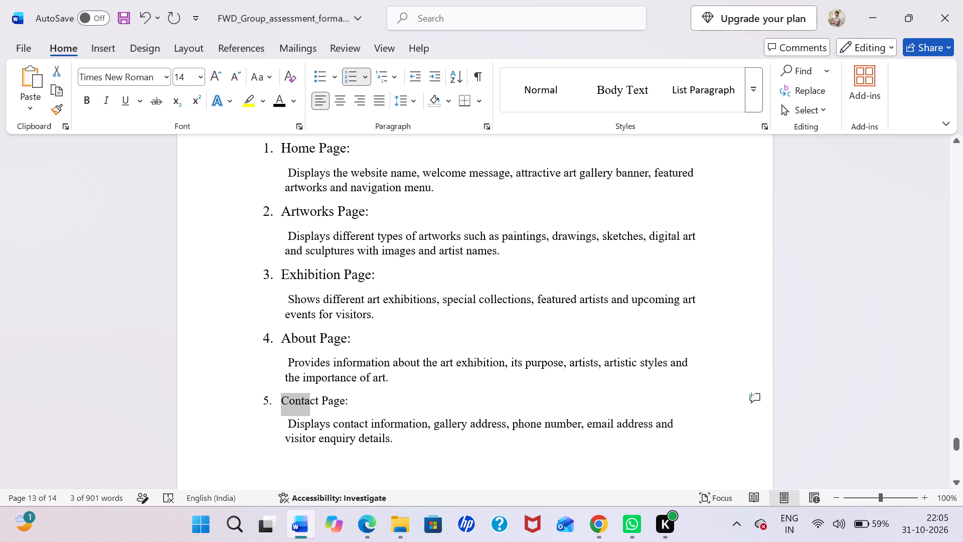
{"action": "left_click_drag", "start_coordinate": [323, 404], "coordinate": [359, 406]}
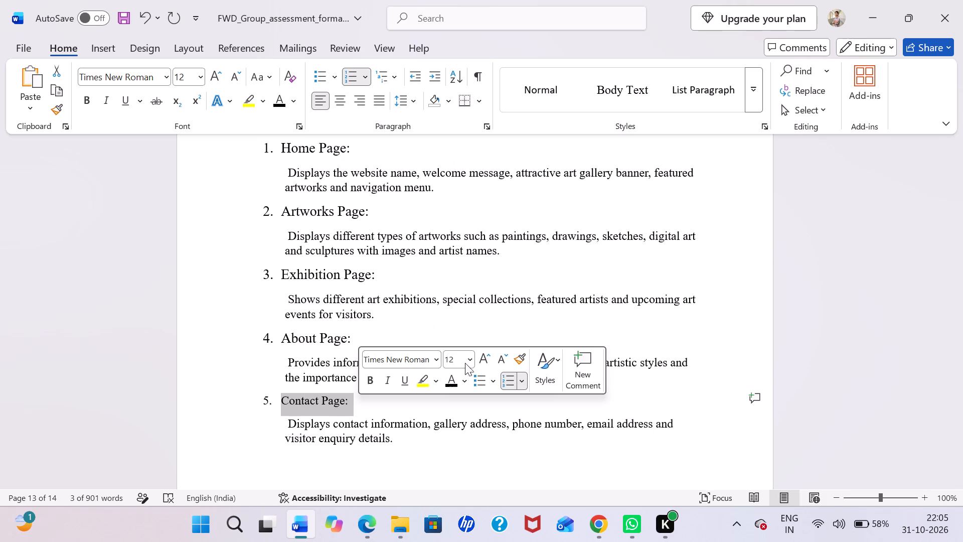
{"action": "left_click", "coordinate": [470, 361]}
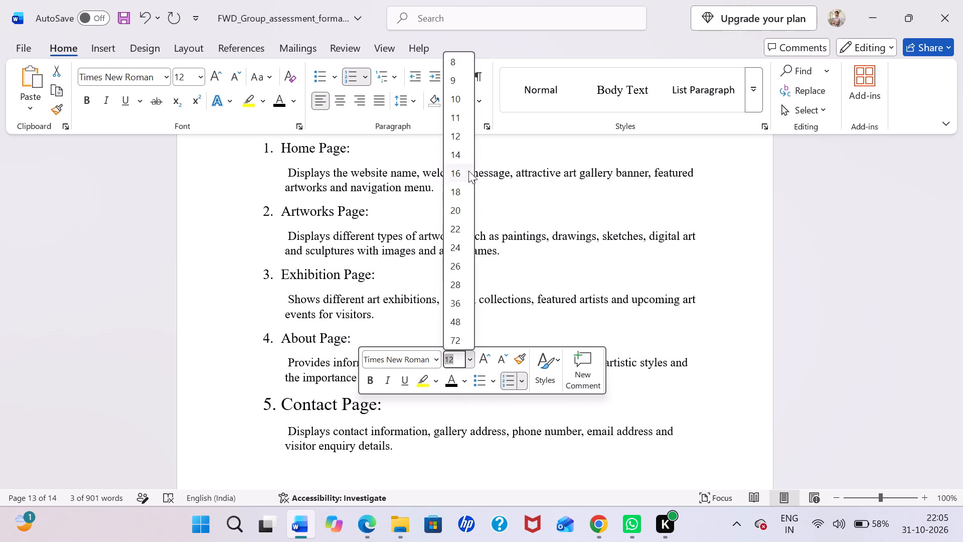
{"action": "left_click", "coordinate": [466, 157]}
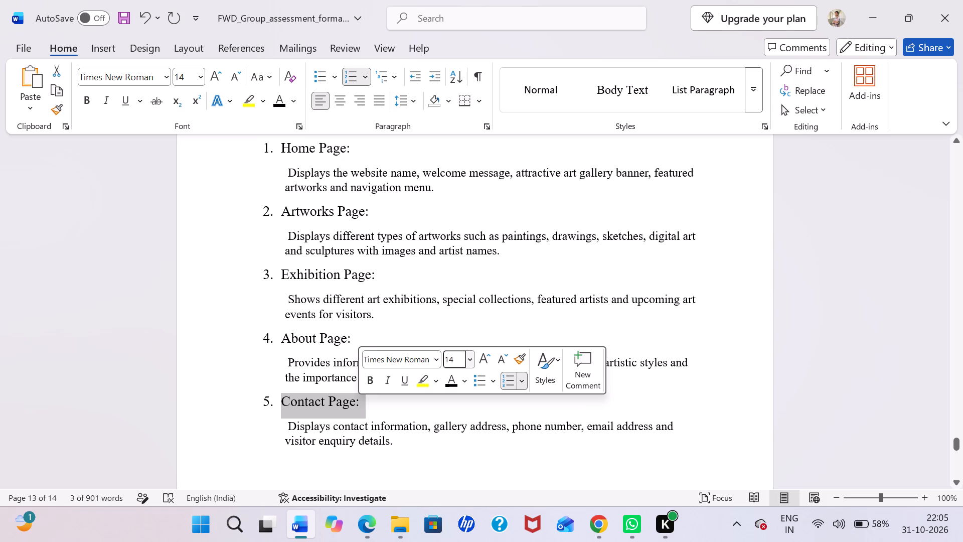
{"action": "left_click", "coordinate": [228, 349]}
{"action": "left_click", "coordinate": [215, 265]}
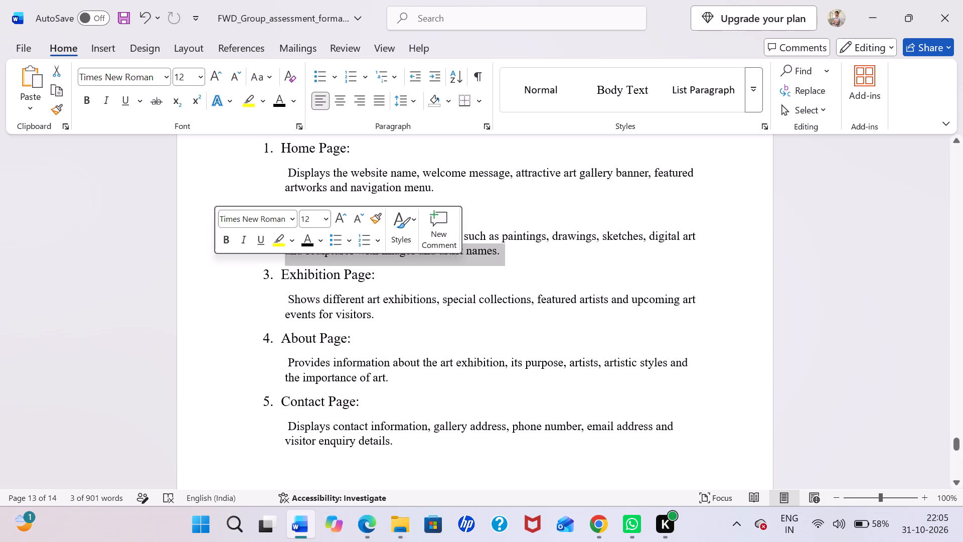
{"action": "left_click", "coordinate": [396, 340]}
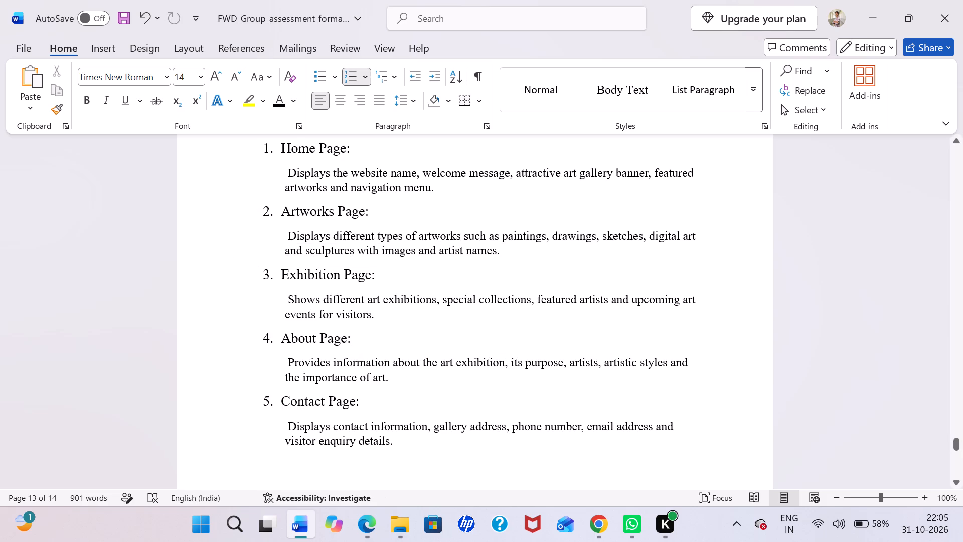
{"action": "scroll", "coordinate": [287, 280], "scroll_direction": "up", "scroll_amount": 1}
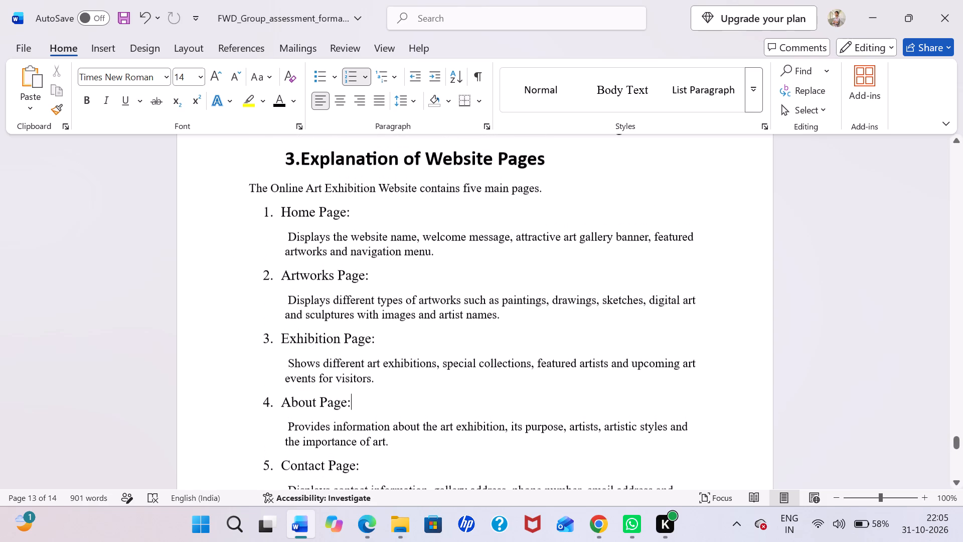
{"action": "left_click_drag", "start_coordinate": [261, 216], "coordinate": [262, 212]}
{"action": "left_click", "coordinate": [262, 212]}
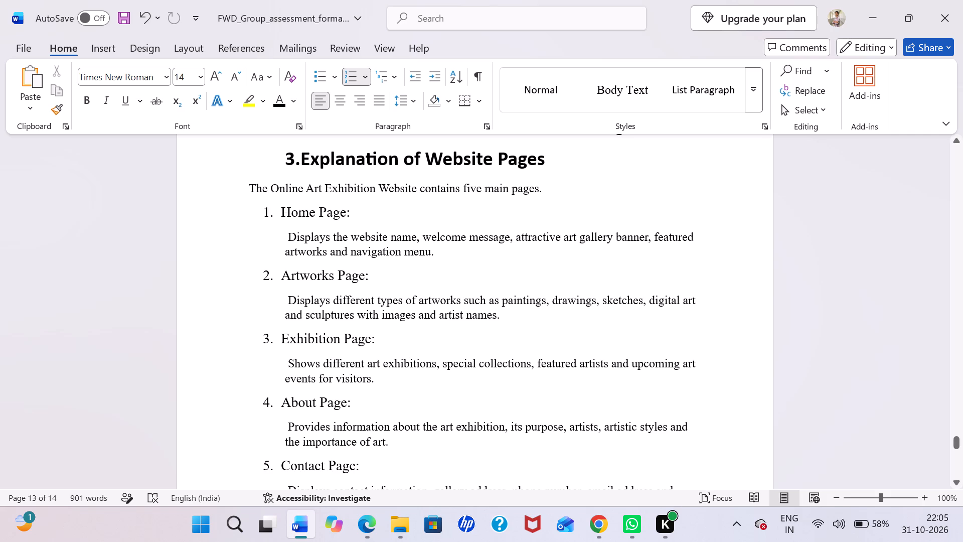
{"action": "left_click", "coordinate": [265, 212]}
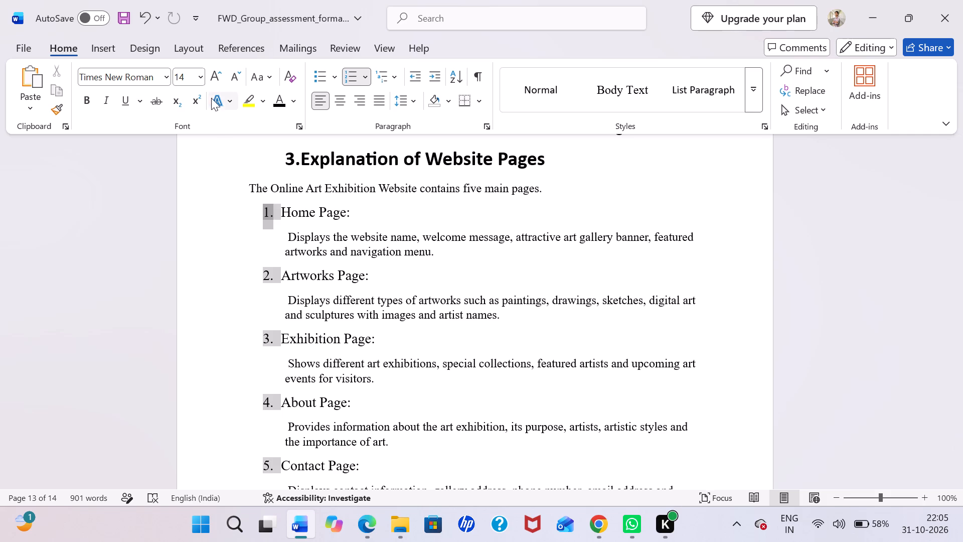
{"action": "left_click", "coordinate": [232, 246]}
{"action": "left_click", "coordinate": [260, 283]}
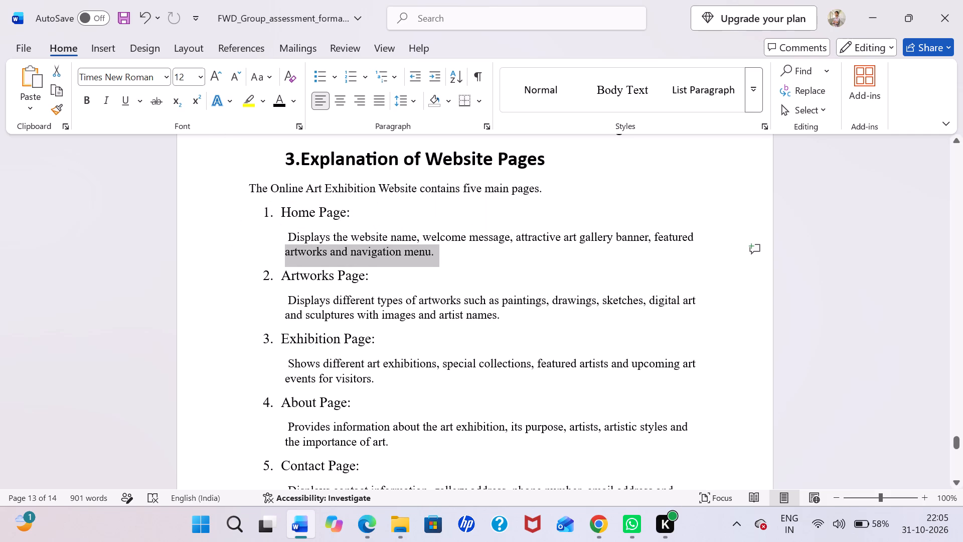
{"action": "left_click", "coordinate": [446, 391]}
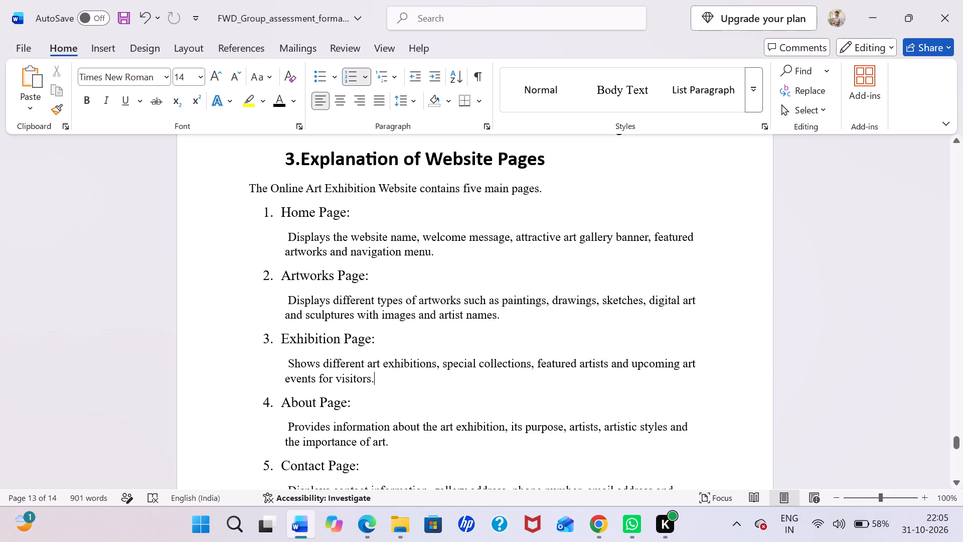
Place the text cursor on the empty line below the Contact Page description at the end of the website pages list.
{"action": "scroll", "coordinate": [435, 437], "scroll_direction": "down", "scroll_amount": 2}
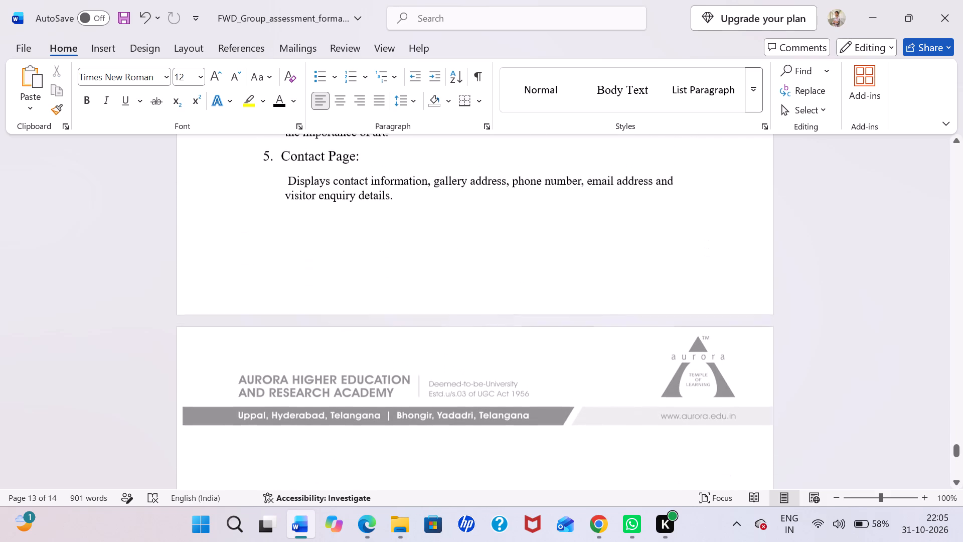
{"action": "left_click", "coordinate": [401, 221]}
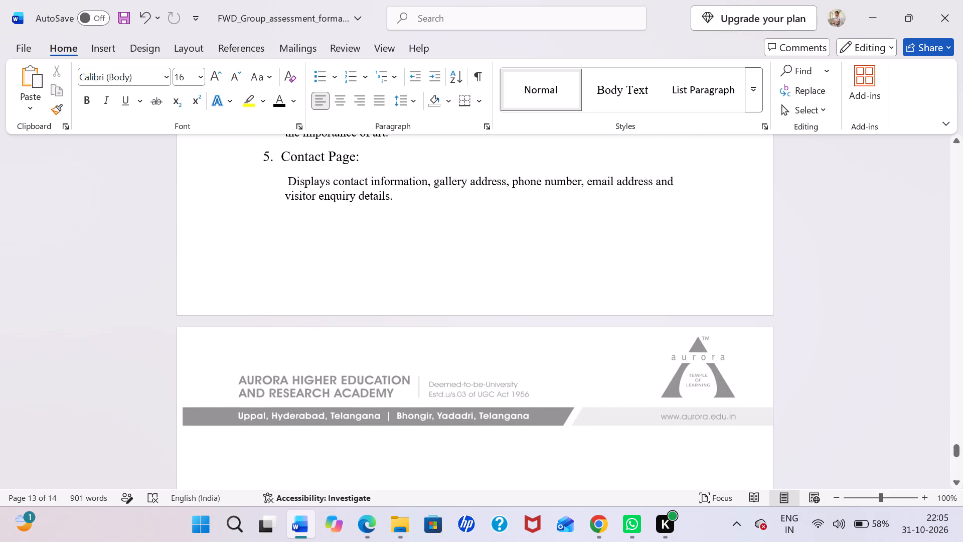
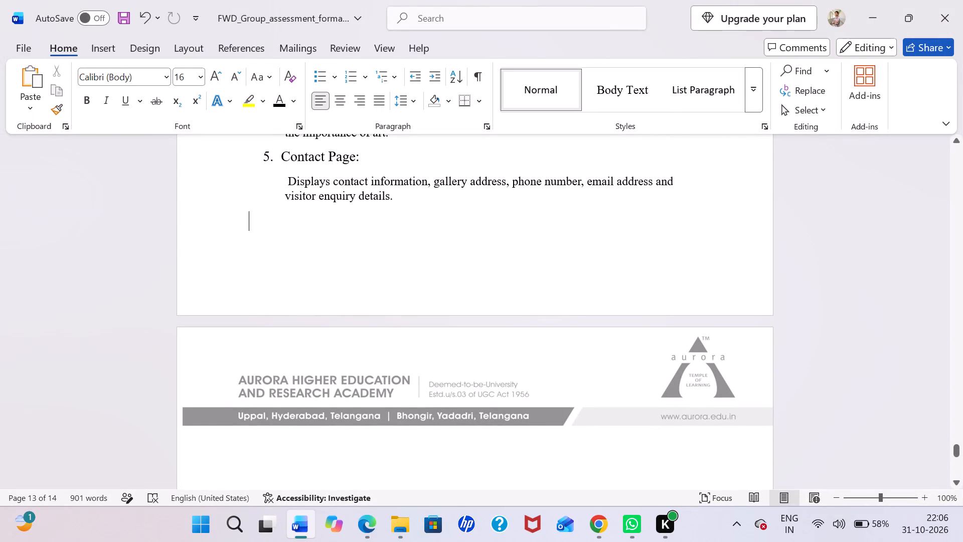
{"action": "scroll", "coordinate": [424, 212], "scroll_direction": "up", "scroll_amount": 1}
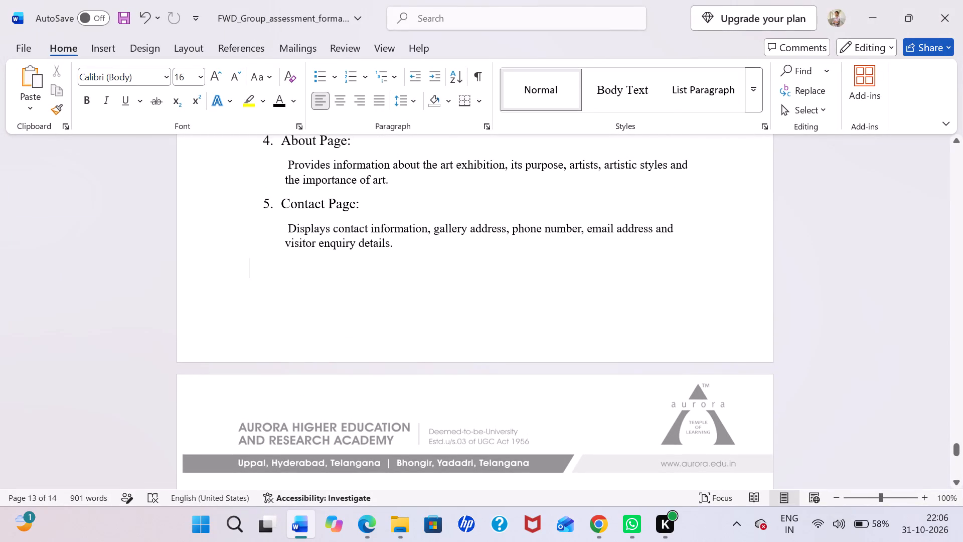
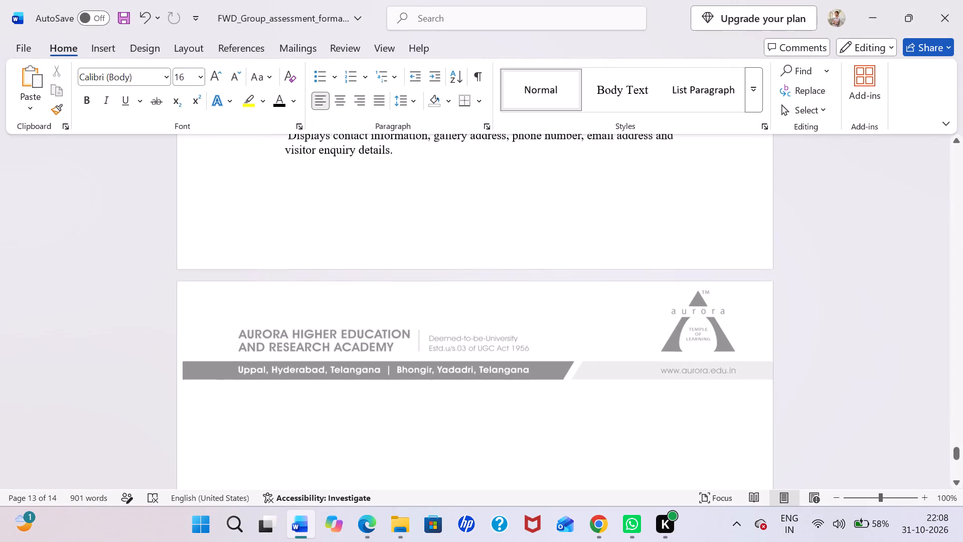
In the Word report, start a new line below the Contact Page description, continuing at the top of the following page.
{"action": "scroll", "coordinate": [597, 384], "scroll_direction": "down", "scroll_amount": 1}
{"action": "scroll", "coordinate": [597, 384], "scroll_direction": "up", "scroll_amount": 1}
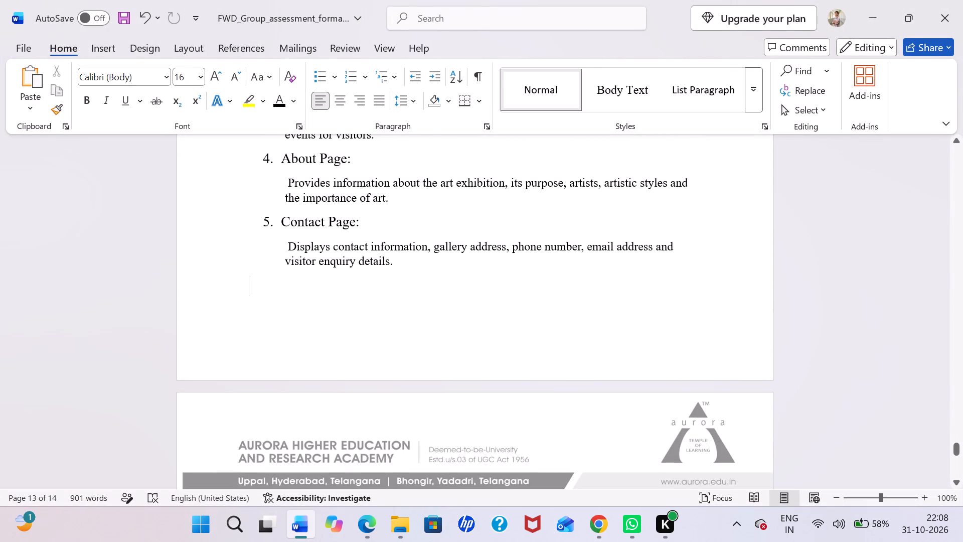
{"action": "key", "text": "Return"}
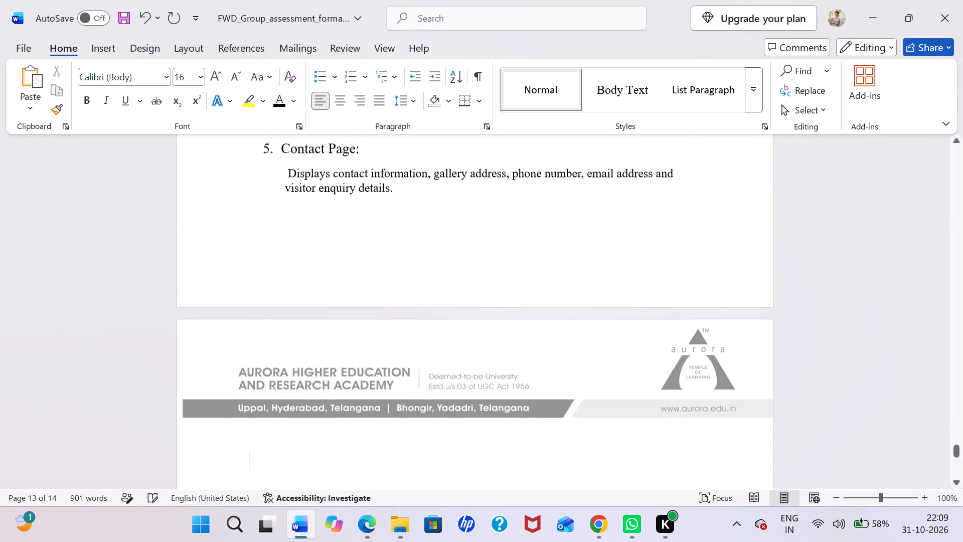
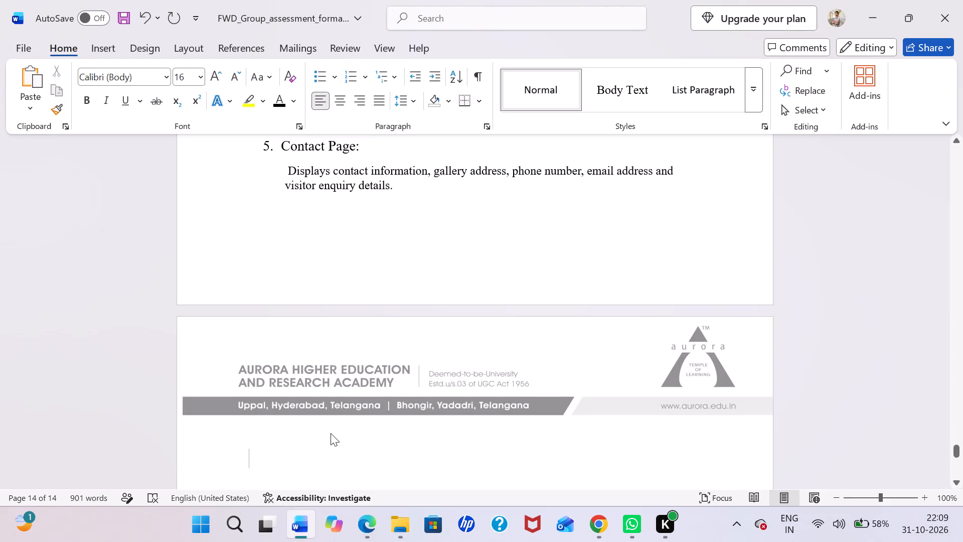
Paste the copied heading "4. Explanation of Important HTML Code" at the start of the page following the Contact Page description.
{"action": "key", "text": "ctrl+v"}
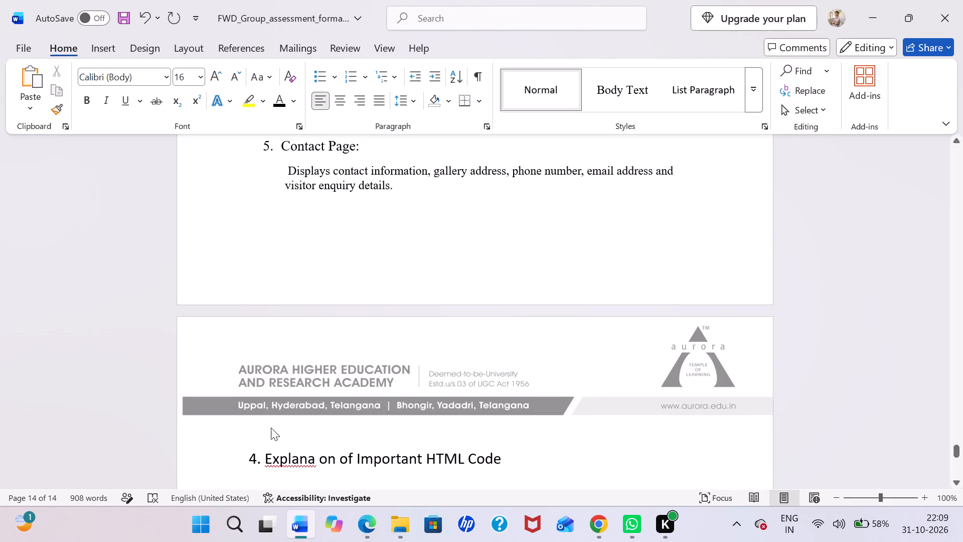
Check the formatting of the section heading "3.Explanation of Website Pages" as a reference for the heading of section 4.
{"action": "scroll", "coordinate": [285, 411], "scroll_direction": "up", "scroll_amount": 4}
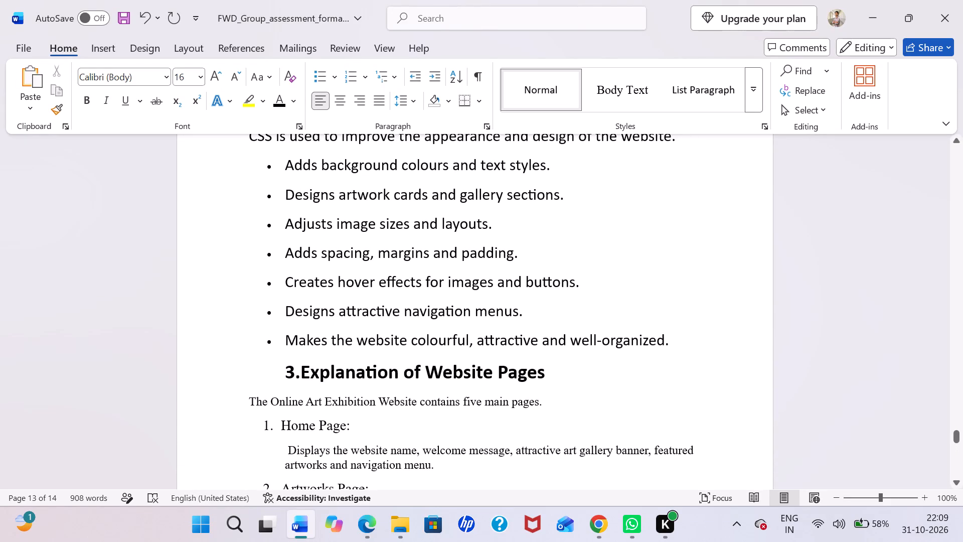
{"action": "left_click_drag", "start_coordinate": [284, 371], "coordinate": [532, 377]}
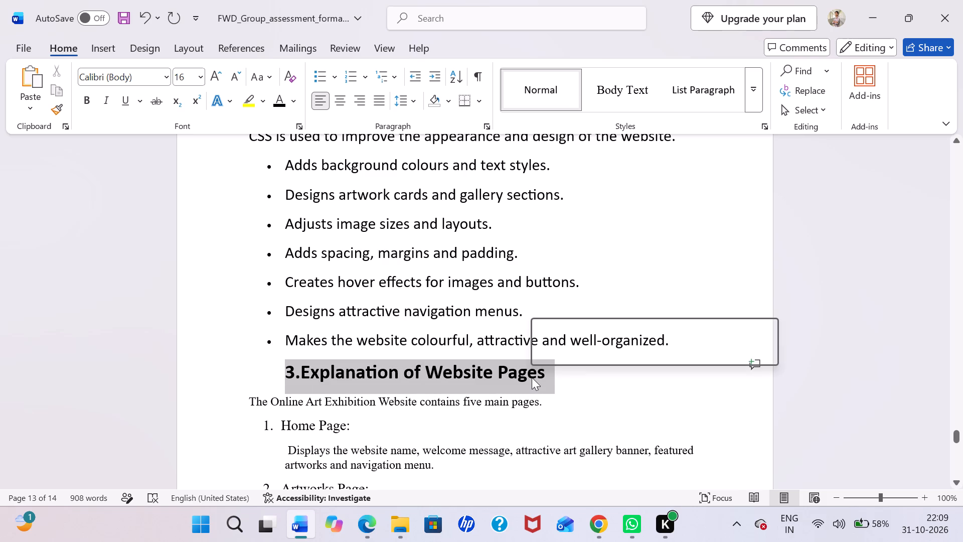
{"action": "left_click", "coordinate": [599, 395]}
{"action": "scroll", "coordinate": [497, 419], "scroll_direction": "down", "scroll_amount": 1}
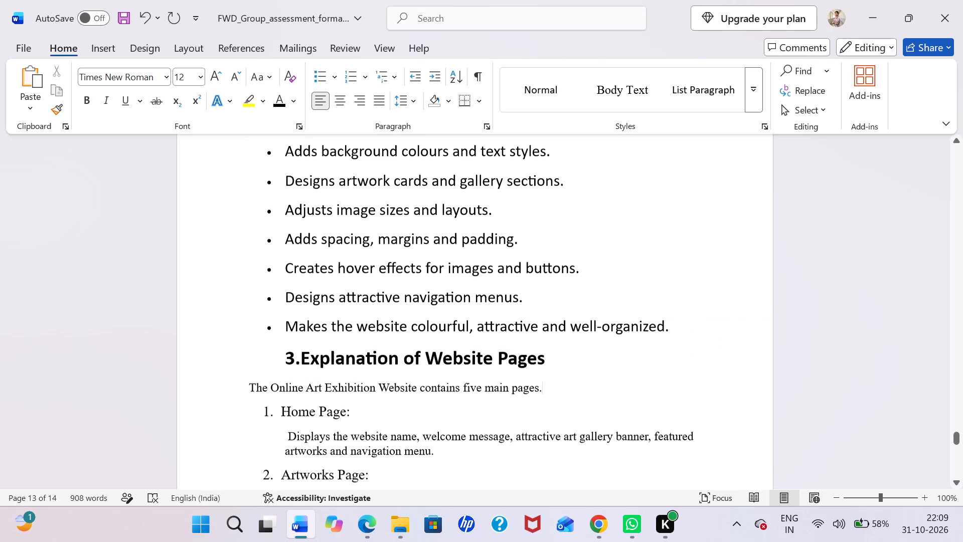
Correct the broken word in the section 4 heading so it reads "4. Explanation of Important HTML Code".
{"action": "scroll", "coordinate": [497, 419], "scroll_direction": "down", "scroll_amount": 4}
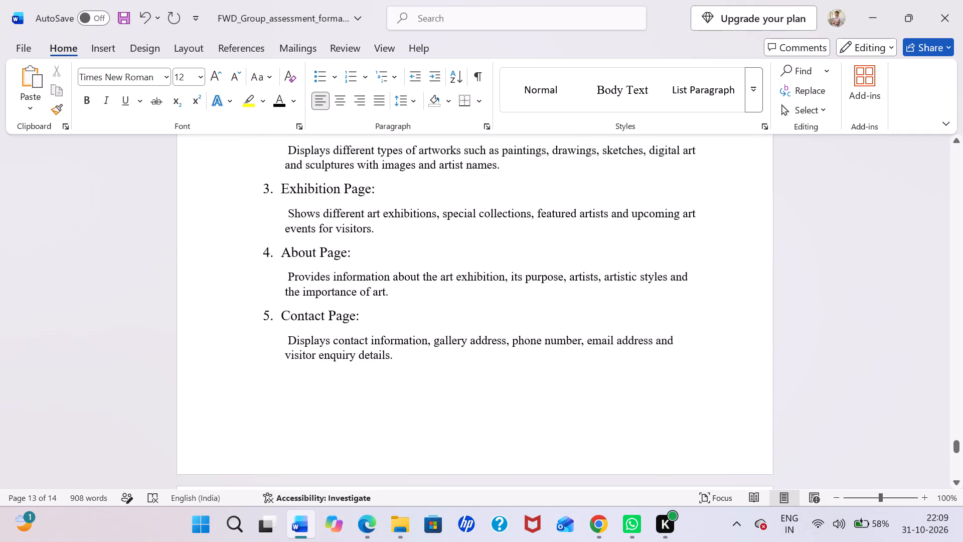
{"action": "scroll", "coordinate": [312, 404], "scroll_direction": "down", "scroll_amount": 1}
{"action": "right_click", "coordinate": [312, 404]}
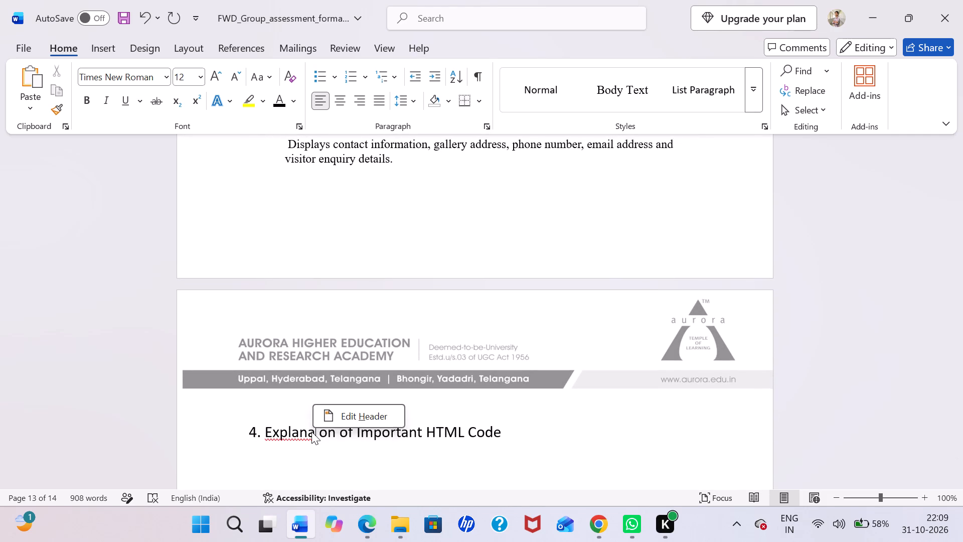
{"action": "left_click", "coordinate": [322, 447]}
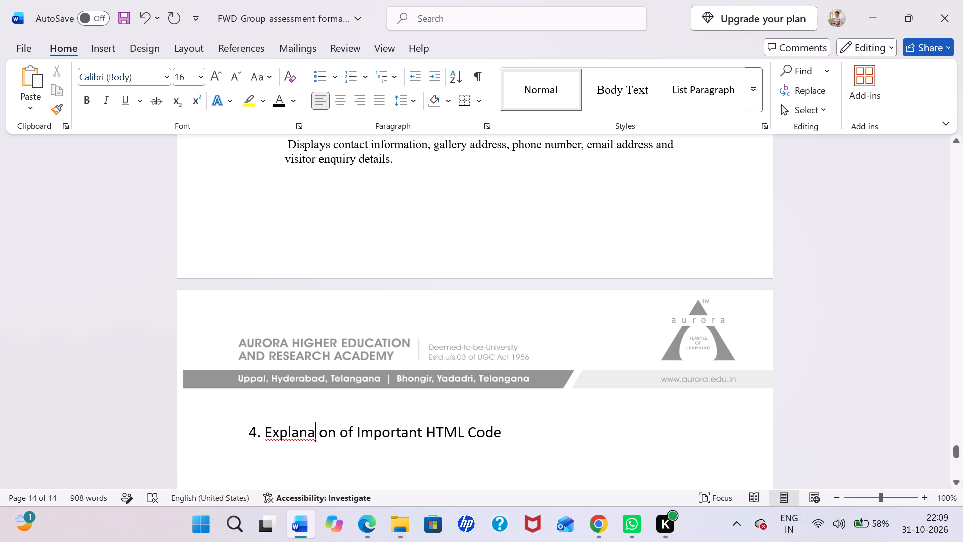
{"action": "key", "text": "t"}
{"action": "type", "text": "io"}
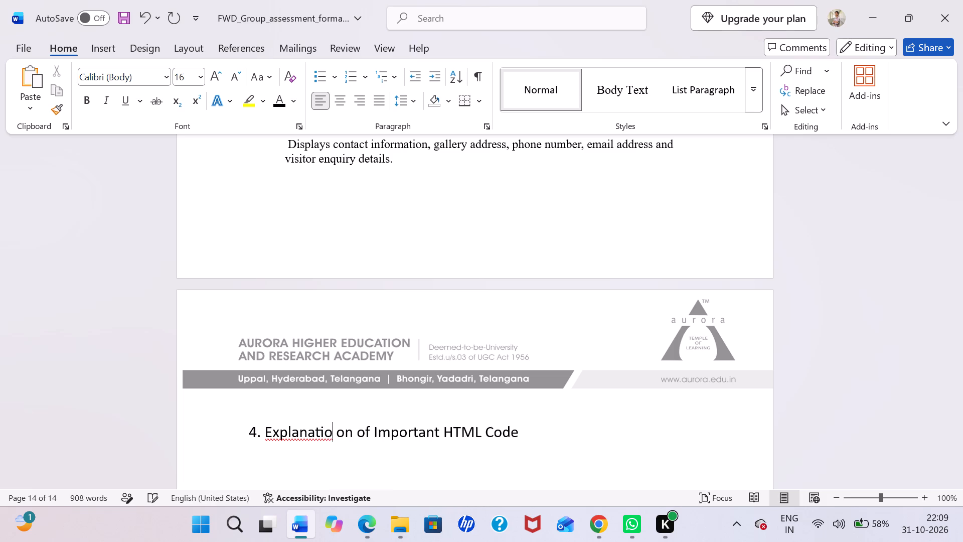
{"action": "key", "text": "n"}
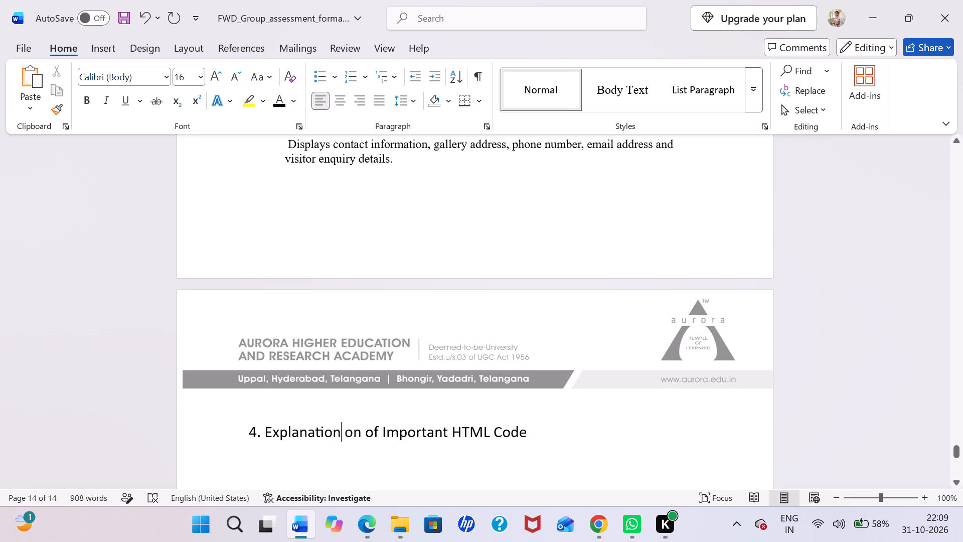
{"action": "left_click", "coordinate": [363, 434]}
{"action": "key", "text": "BackSpace"}
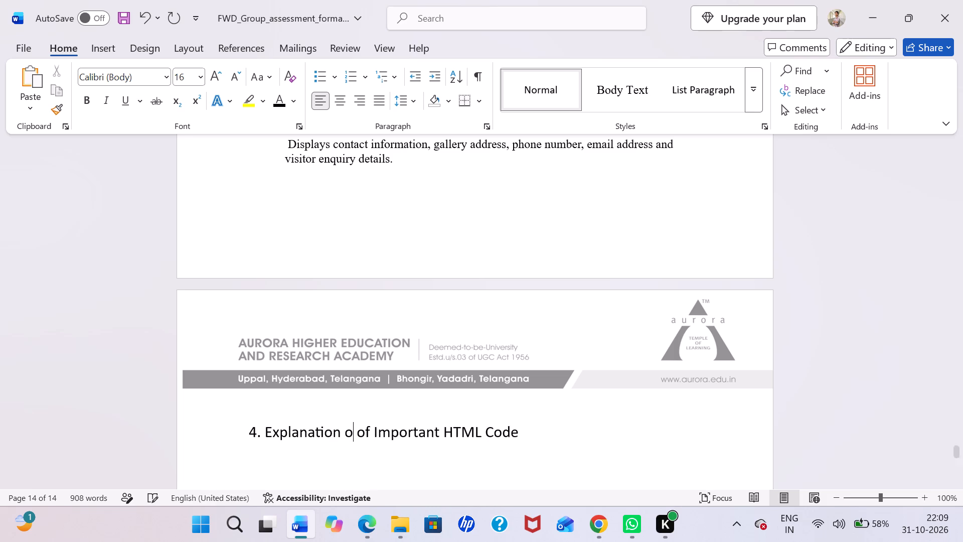
{"action": "key", "text": "BackSpace"}
{"action": "key", "text": "BackSpace"}
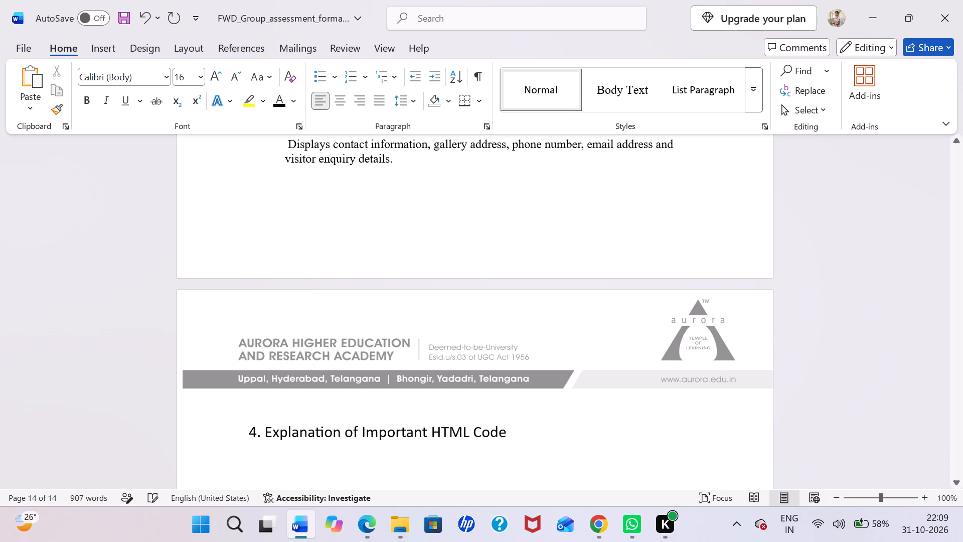
Format the heading "4. Explanation of Important HTML Code" as bold at font size 20.
{"action": "left_click_drag", "start_coordinate": [244, 430], "coordinate": [325, 433]}
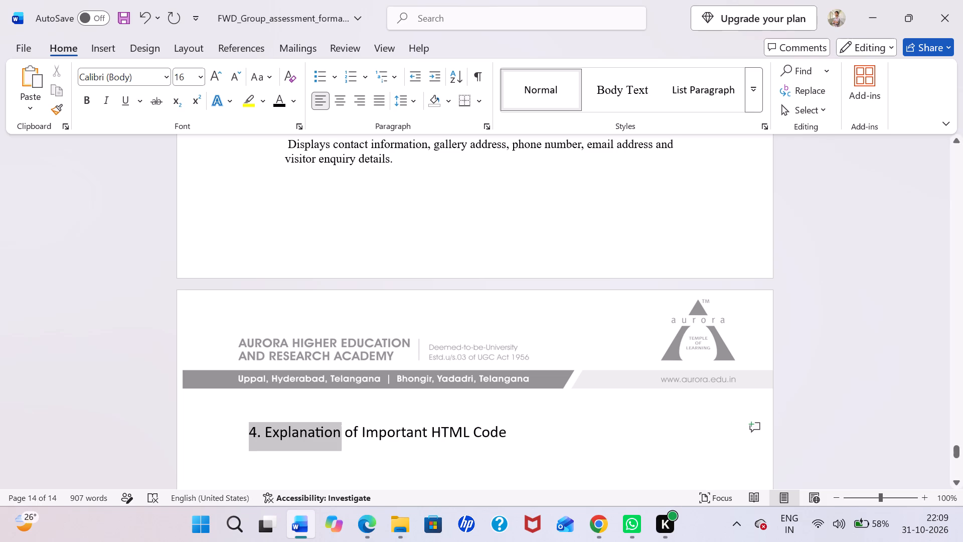
{"action": "left_click_drag", "start_coordinate": [325, 433], "coordinate": [505, 448]}
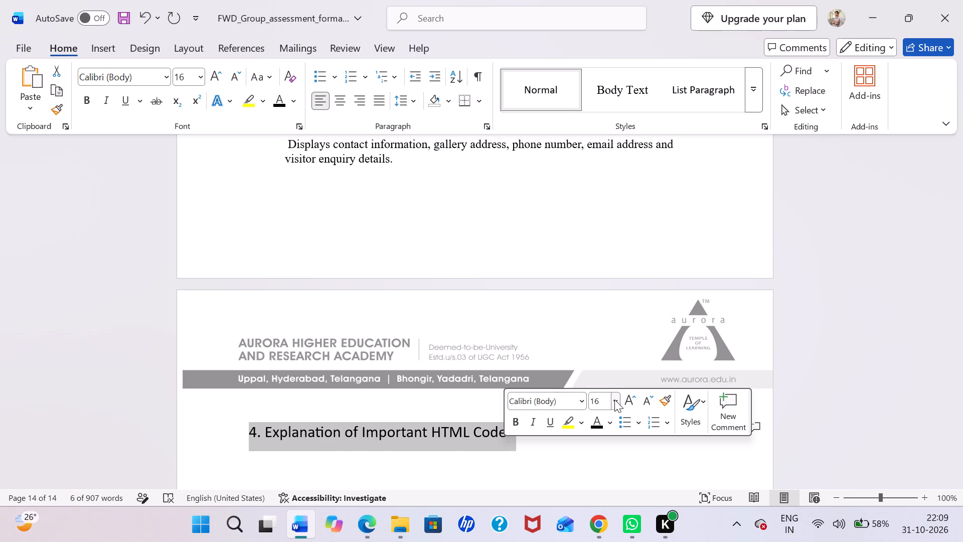
{"action": "left_click", "coordinate": [614, 399]}
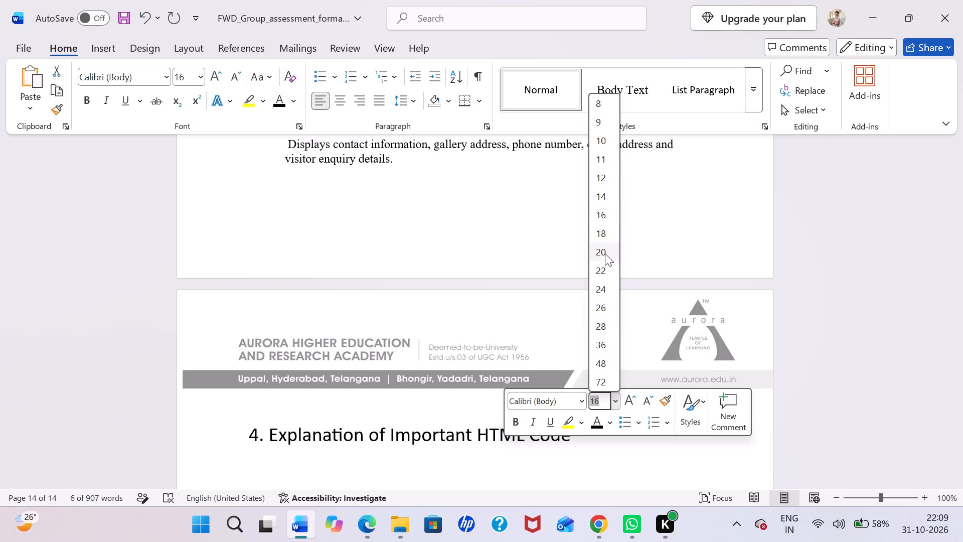
{"action": "left_click", "coordinate": [605, 253]}
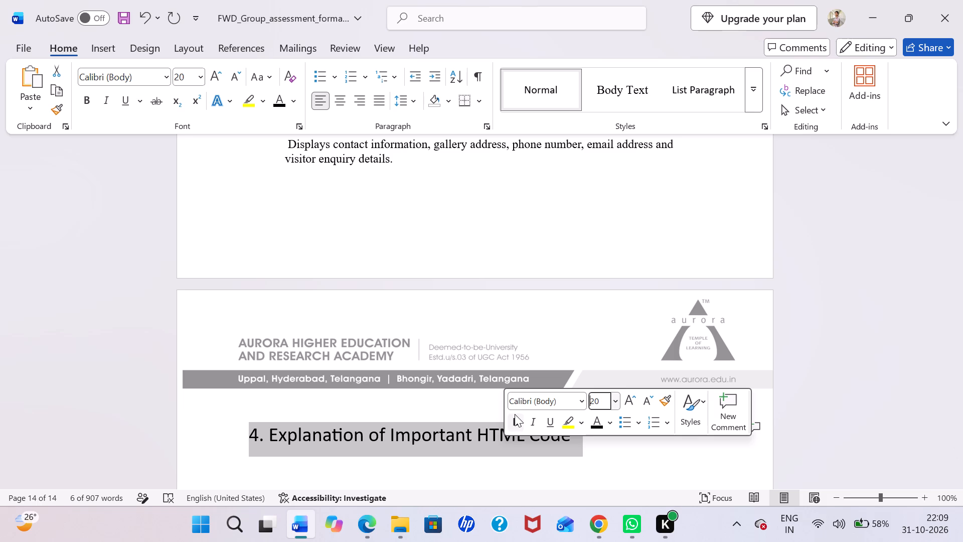
{"action": "left_click", "coordinate": [515, 414]}
{"action": "left_click", "coordinate": [637, 445]}
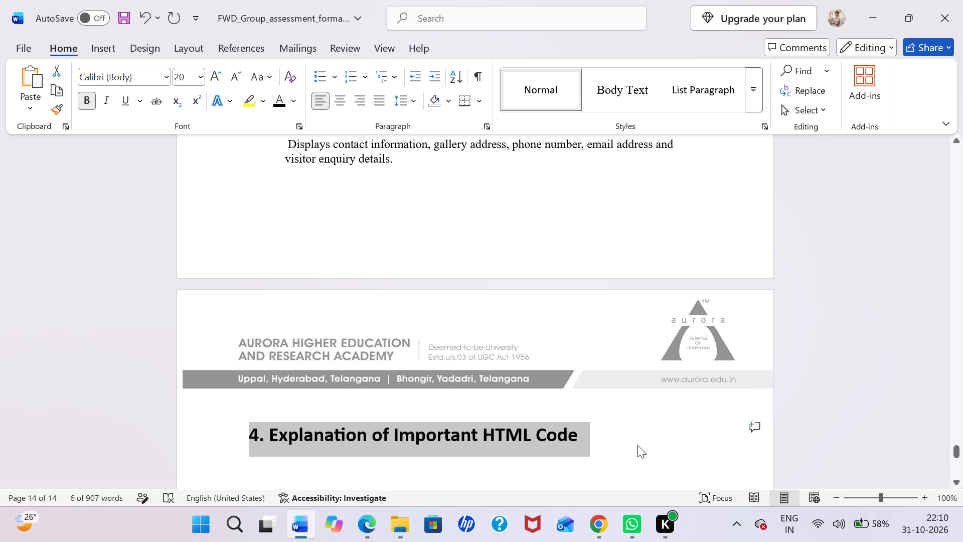
Start an empty line below the section 4 heading with the font size set to 14.
{"action": "key", "text": "Return"}
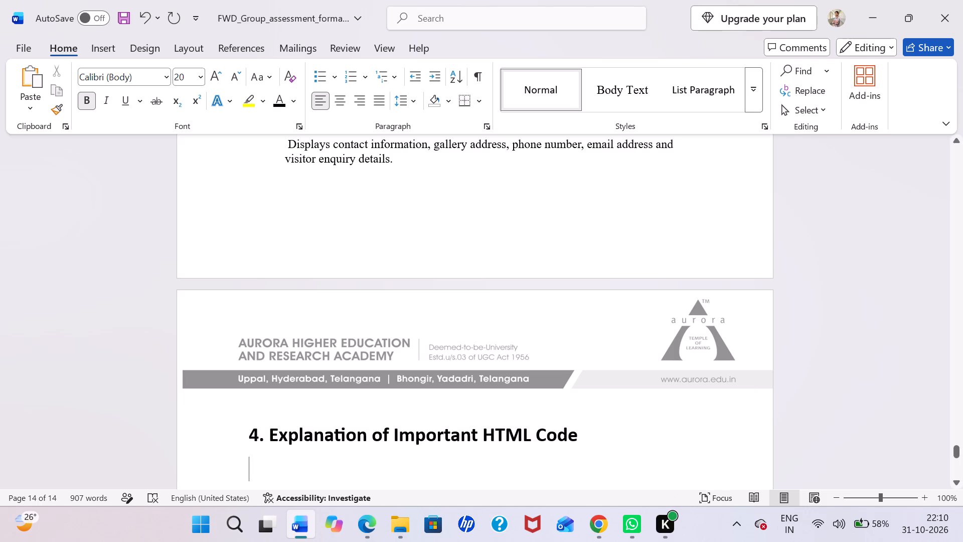
{"action": "key", "text": "i"}
{"action": "left_click_drag", "start_coordinate": [245, 467], "coordinate": [255, 467]}
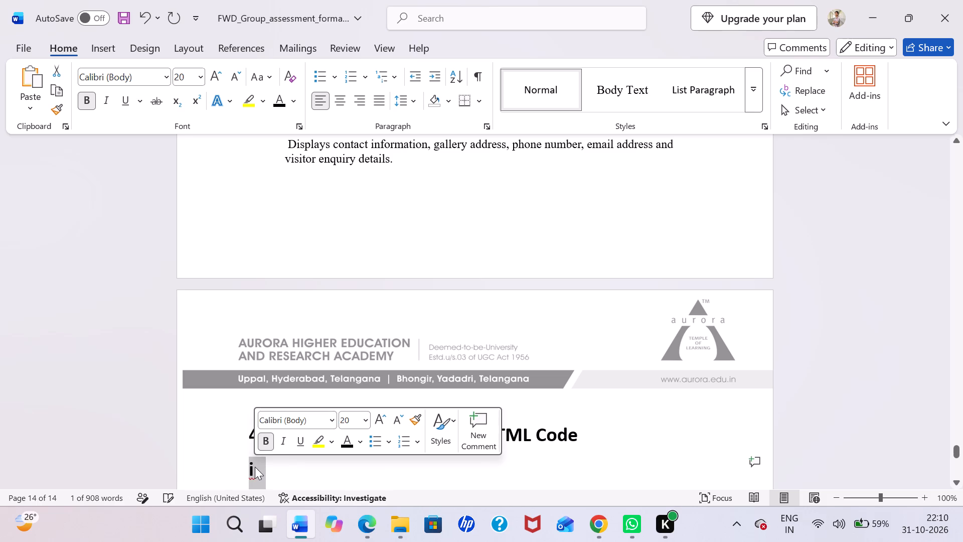
{"action": "left_click", "coordinate": [367, 423]}
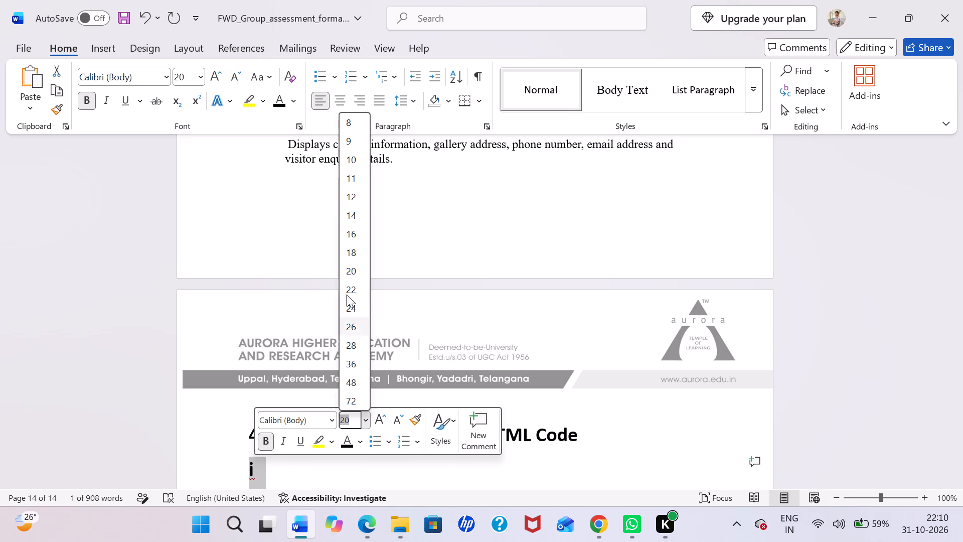
{"action": "left_click", "coordinate": [354, 212]}
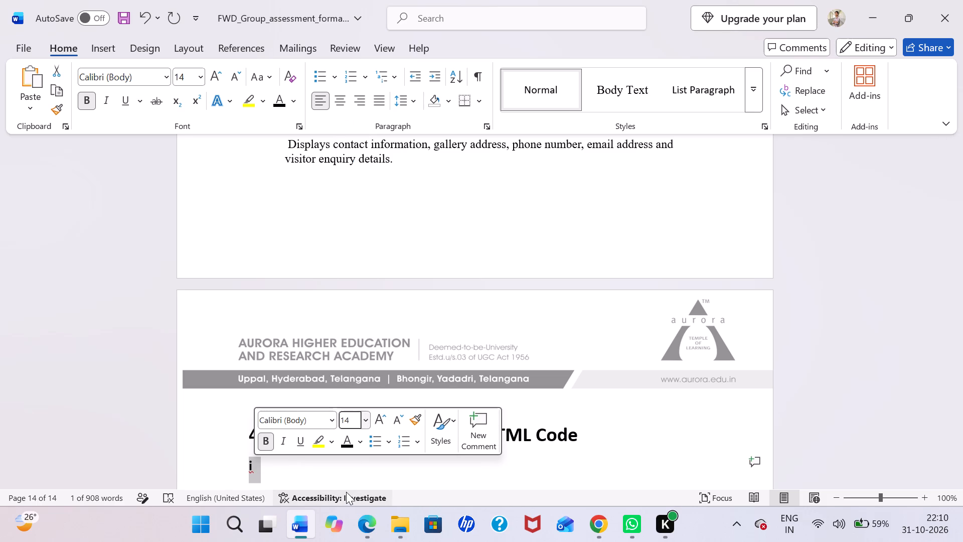
{"action": "key", "text": "BackSpace"}
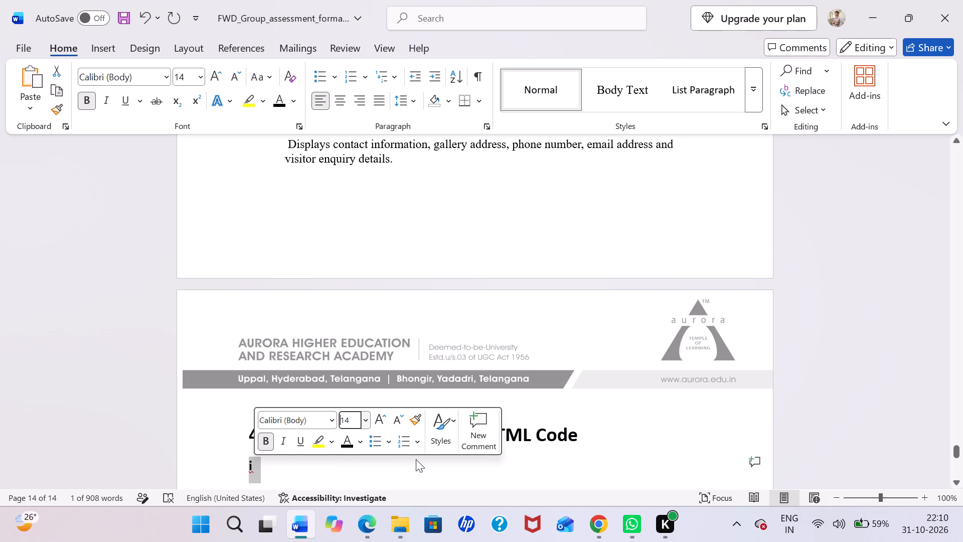
{"action": "left_click", "coordinate": [416, 459]}
{"action": "key", "text": "BackSpace"}
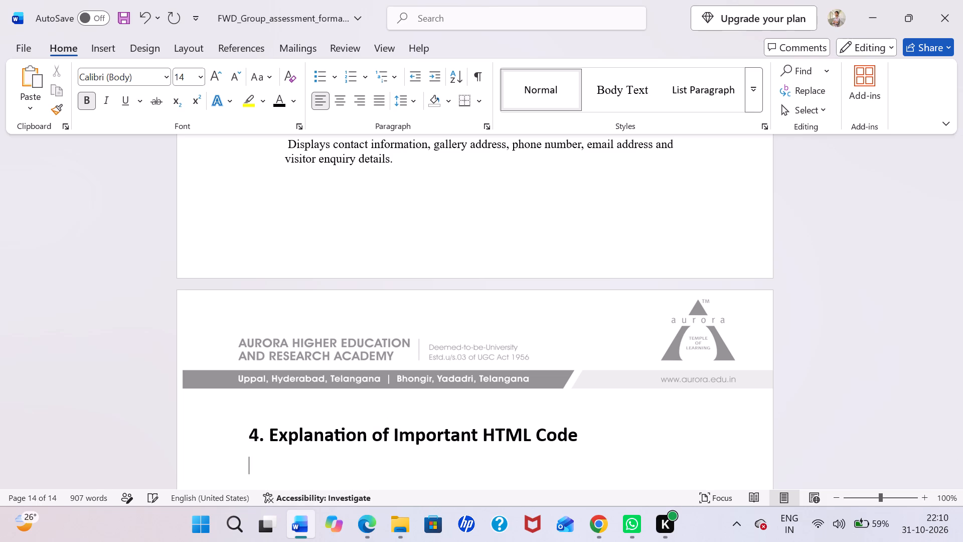
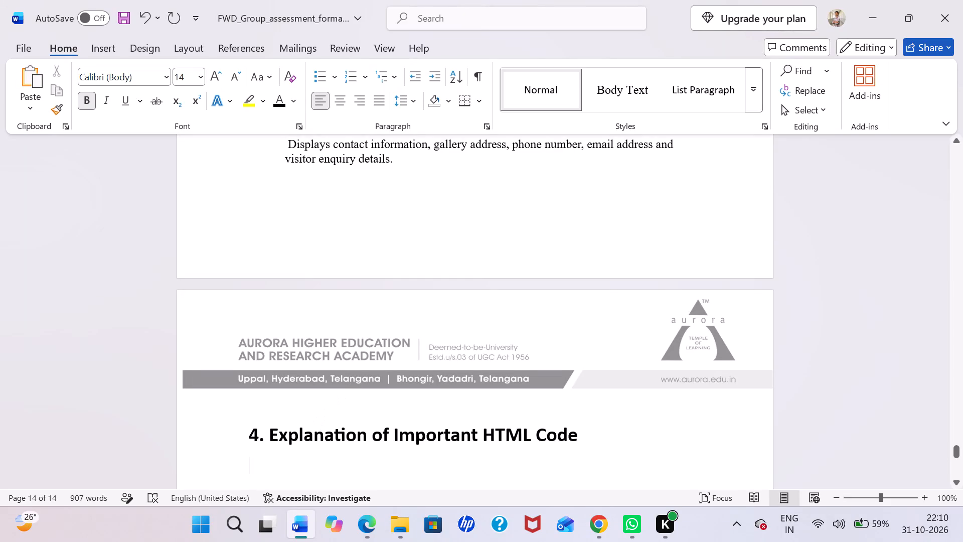
Paste the copied line "HTML tag Purpose" below the section 4 heading and set its font size to 20.
{"action": "key", "text": "ctrl+v"}
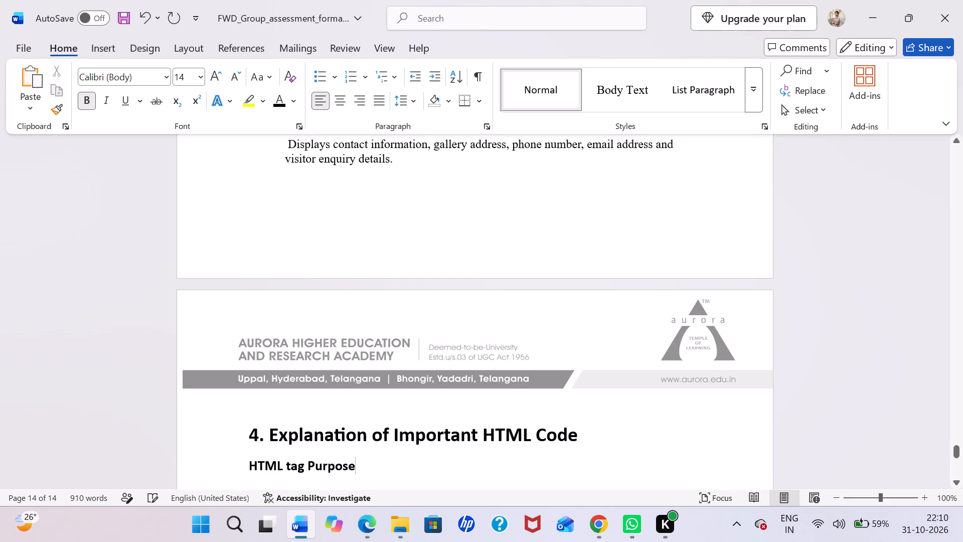
{"action": "left_click_drag", "start_coordinate": [245, 465], "coordinate": [268, 466]}
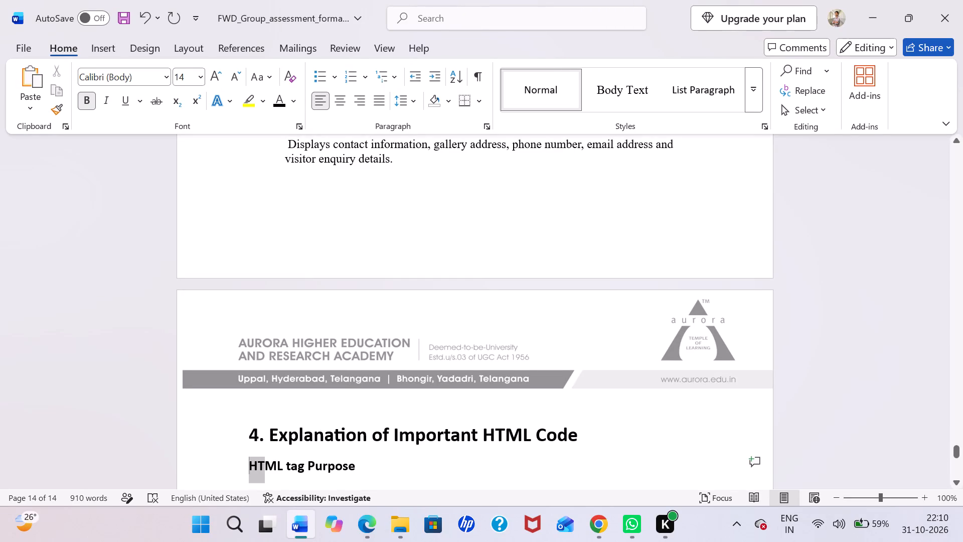
{"action": "left_click_drag", "start_coordinate": [268, 466], "coordinate": [351, 468]}
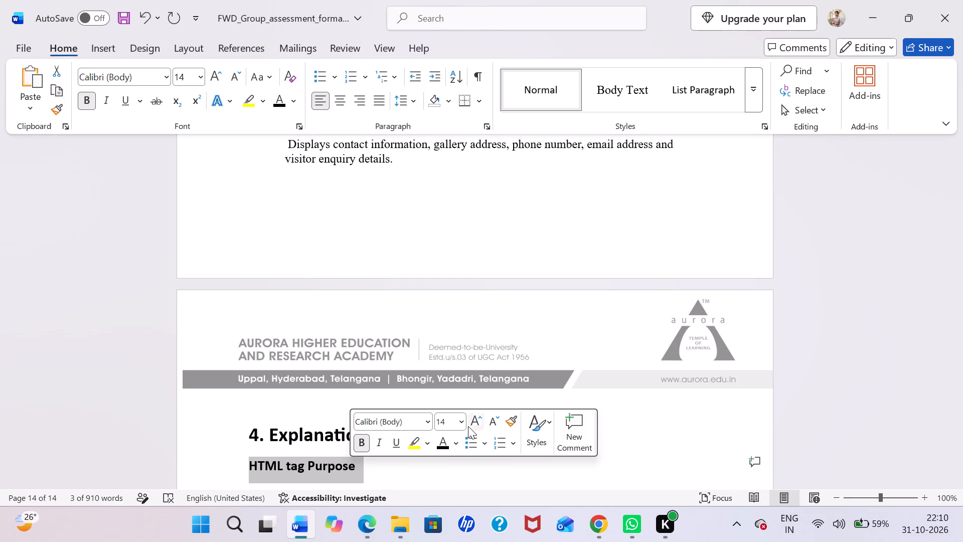
{"action": "left_click", "coordinate": [459, 422]}
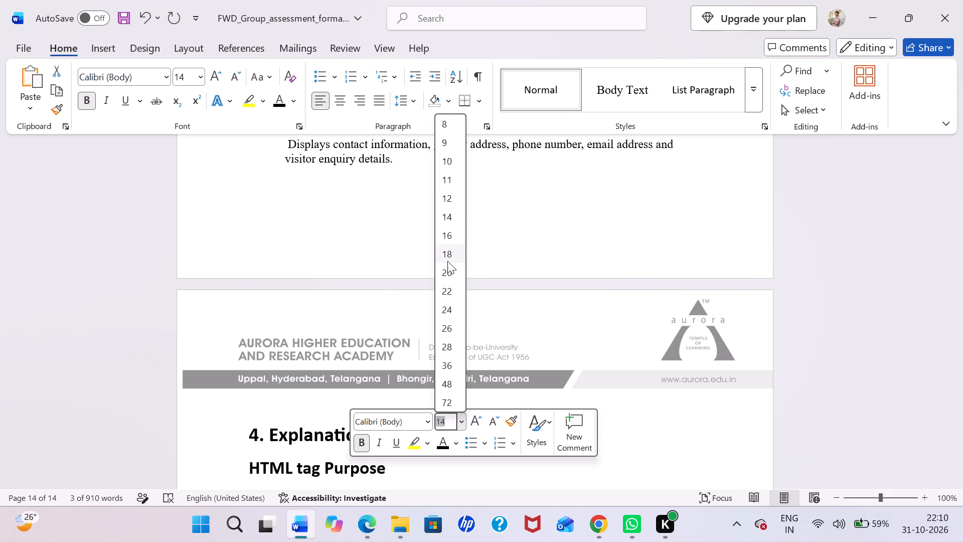
{"action": "left_click", "coordinate": [447, 267]}
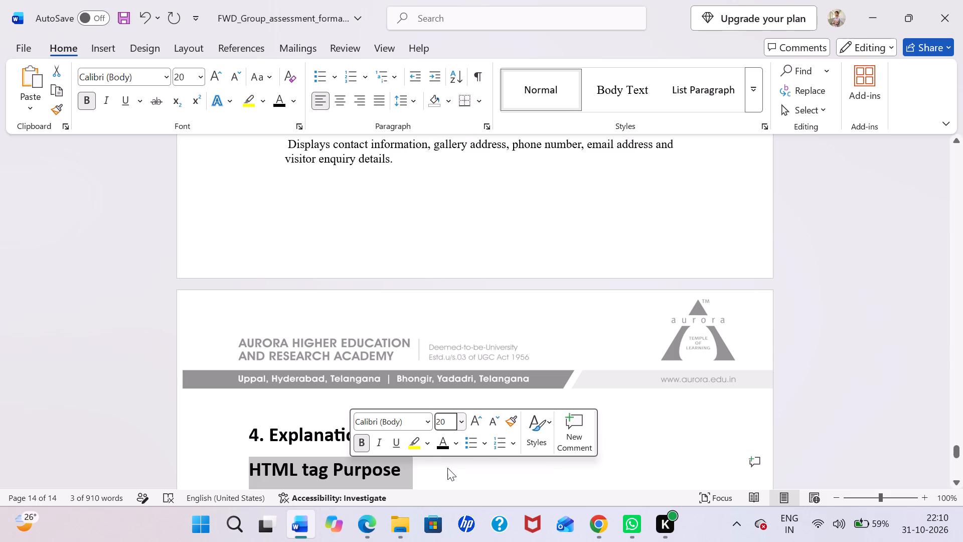
{"action": "left_click", "coordinate": [447, 468]}
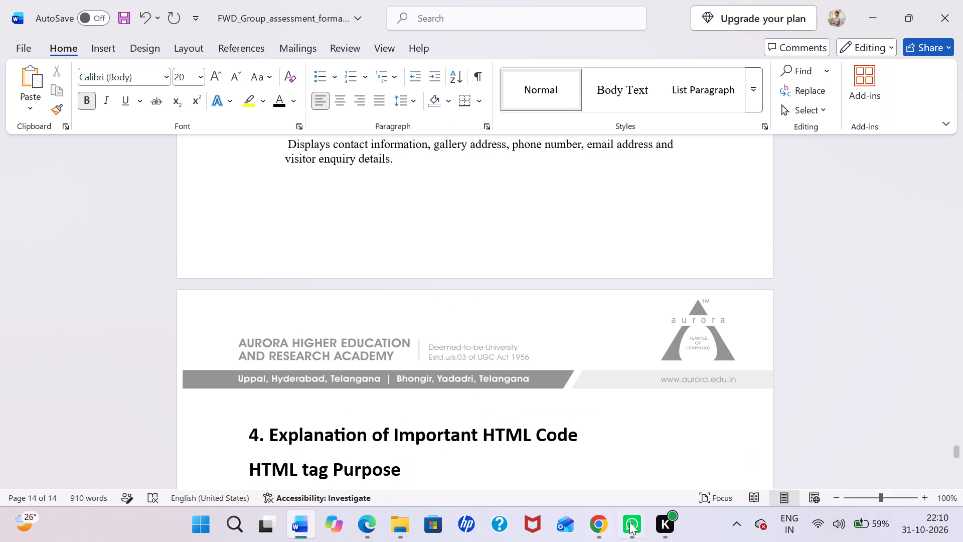
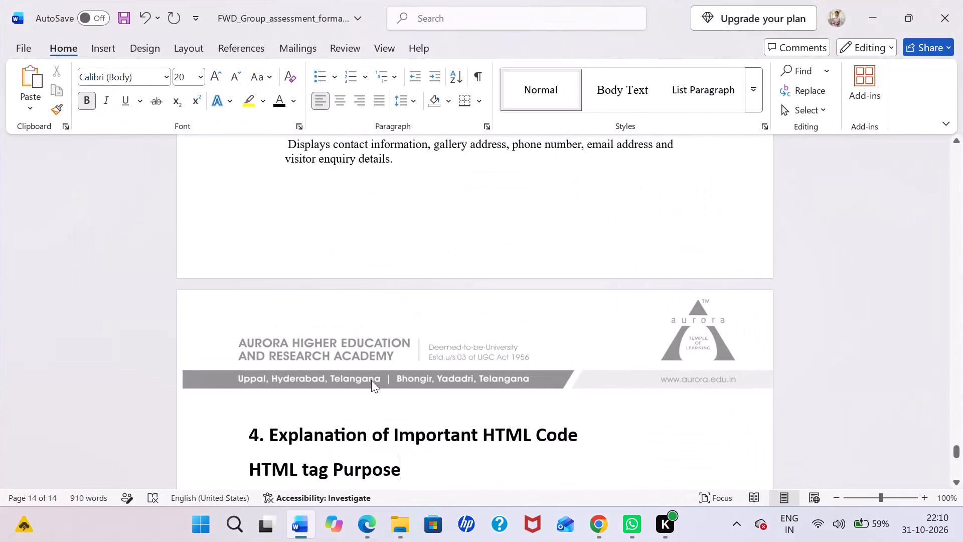
Insert 16 spaces before "Purpose" to separate it from "HTML tag" as a second column heading.
{"action": "left_click", "coordinate": [330, 468]}
{"action": "key", "text": "space"}
{"action": "key", "text": "space"}
{"action": "key", "text": "space"}
{"action": "key", "text": "space"}
{"action": "key", "text": "space"}
{"action": "key", "text": "space"}
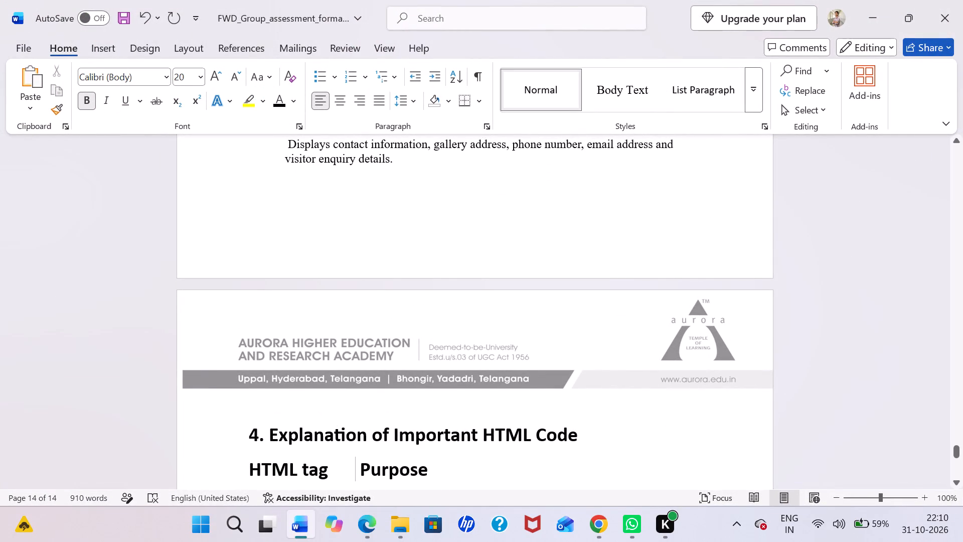
{"action": "key", "text": "space"}
{"action": "key", "text": "space"}
{"action": "key", "text": "space"}
{"action": "key", "text": "space"}
{"action": "key", "text": "space"}
{"action": "key", "text": "space"}
{"action": "key", "text": "space"}
{"action": "key", "text": "space"}
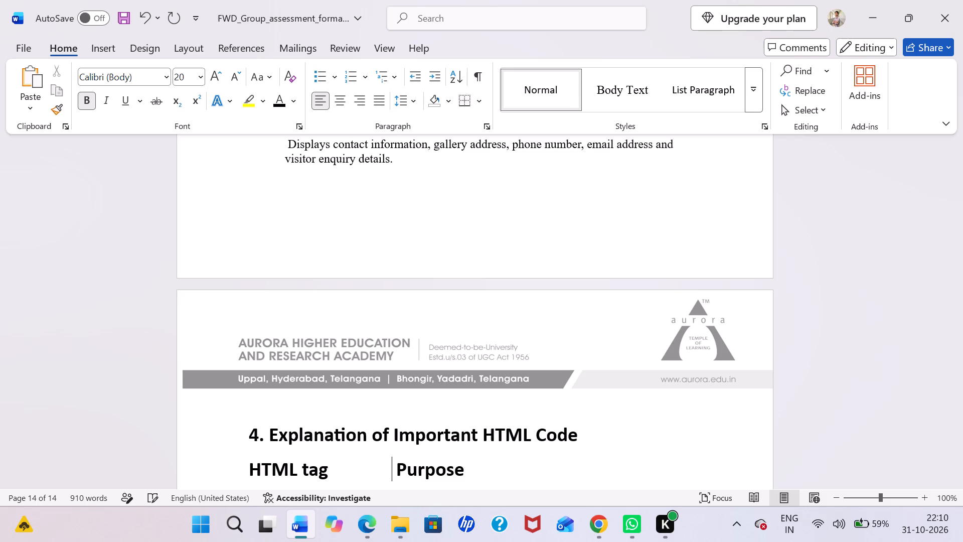
{"action": "scroll", "coordinate": [354, 465], "scroll_direction": "down", "scroll_amount": 1}
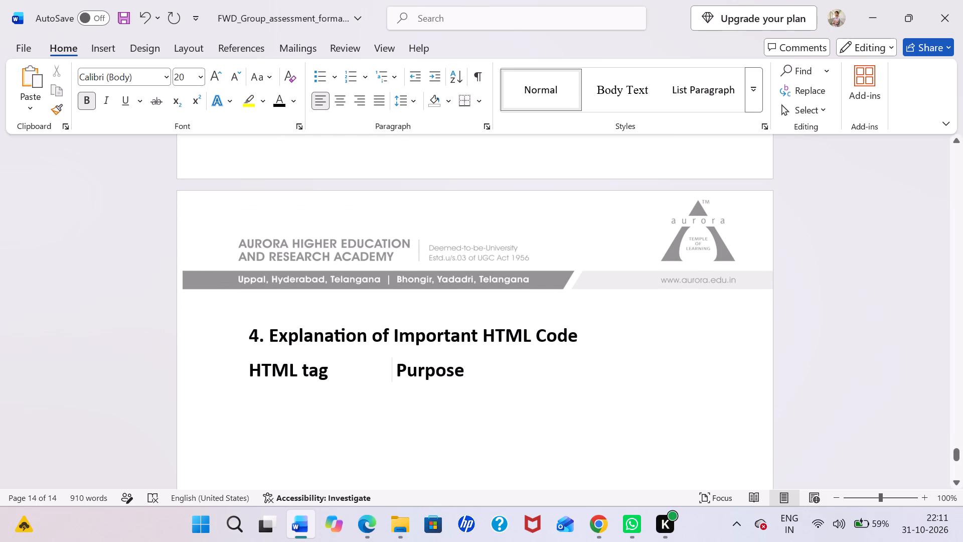
{"action": "key", "text": "space"}
{"action": "key", "text": "space"}
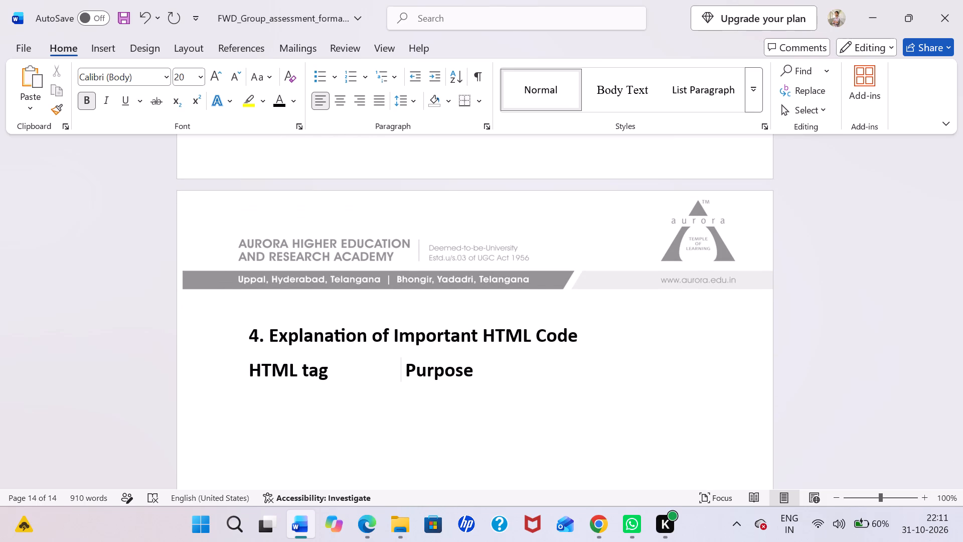
Delete the "HTML tag Purpose" and short section 4 heading entries from the clipboard history.
{"action": "key", "text": "super+v"}
{"action": "scroll", "coordinate": [515, 256], "scroll_direction": "down", "scroll_amount": 1}
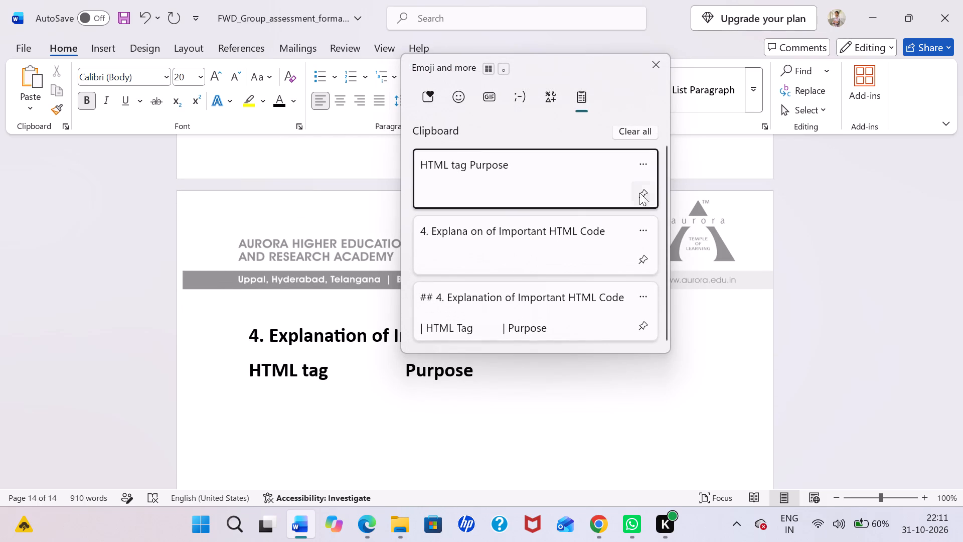
{"action": "left_click", "coordinate": [644, 166]}
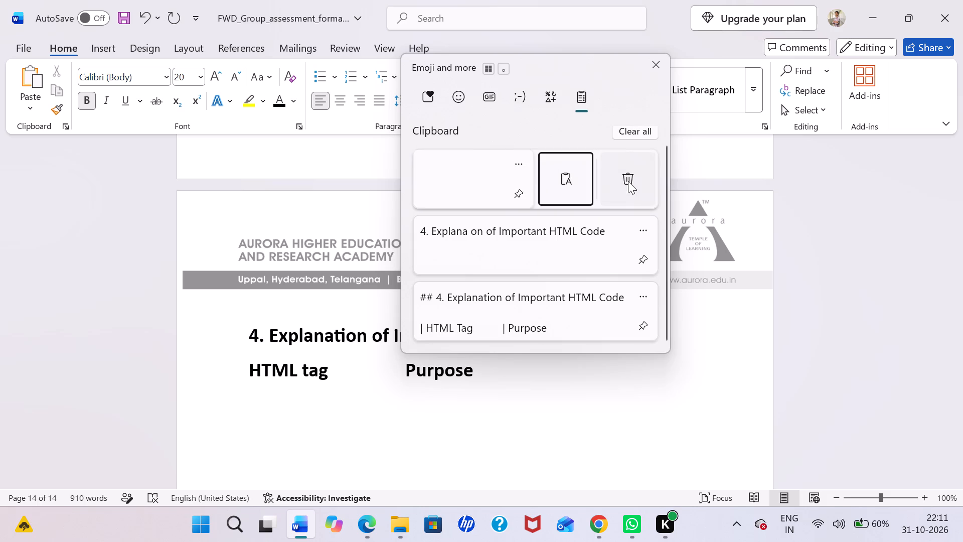
{"action": "left_click", "coordinate": [628, 181]}
{"action": "left_click", "coordinate": [640, 171]}
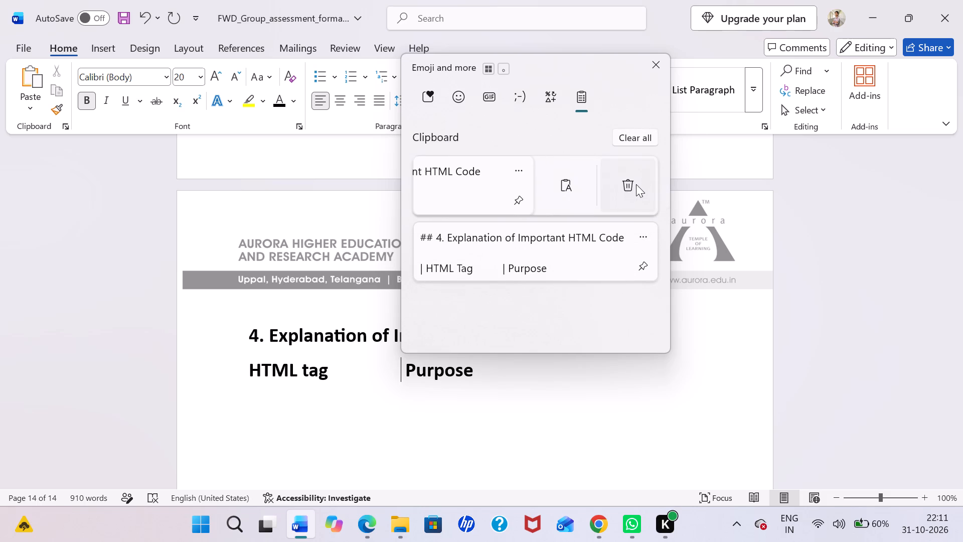
{"action": "left_click", "coordinate": [623, 185]}
{"action": "left_click", "coordinate": [697, 274]}
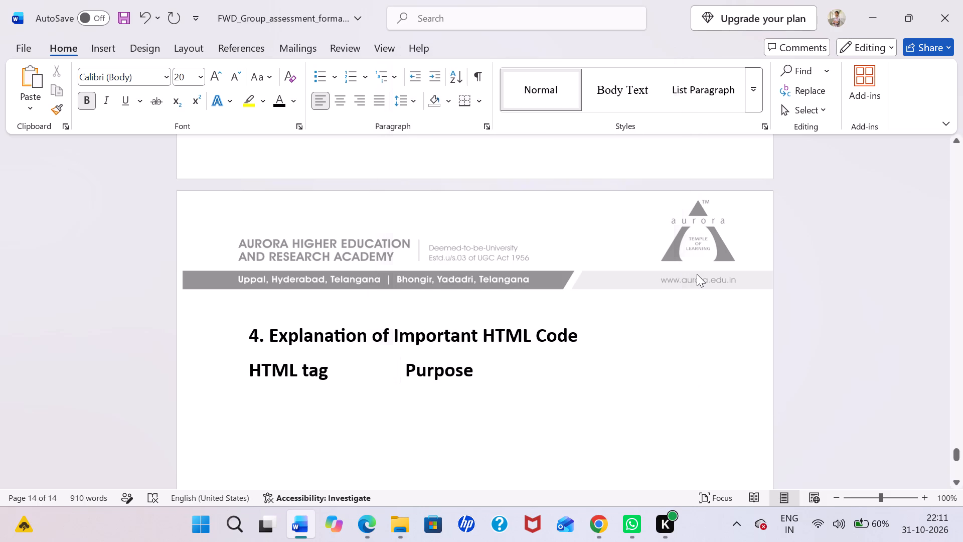
Widen the gap between "HTML tag" and "Purpose" by two more spaces.
{"action": "key", "text": "space"}
{"action": "key", "text": "space"}
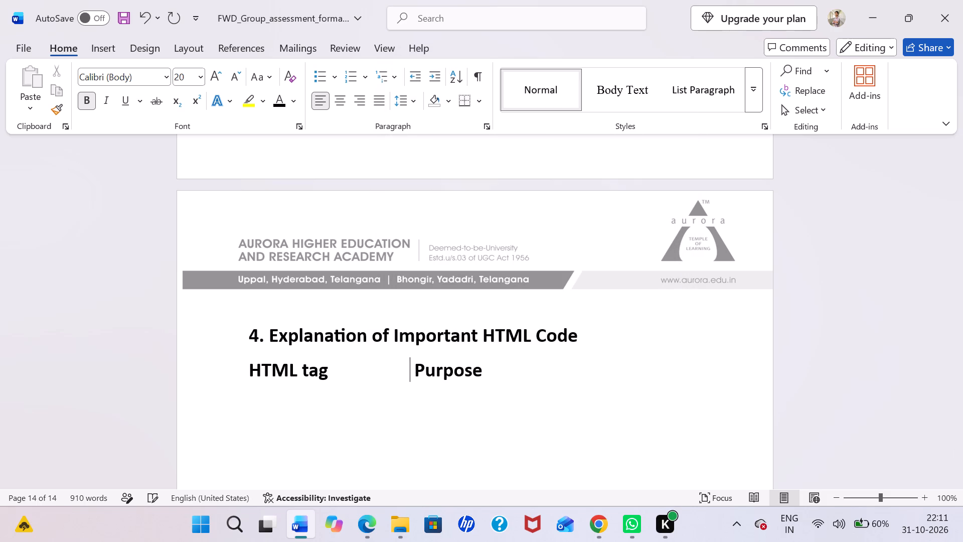
Start a new line below "HTML tag Purpose" with the placeholder letter "g" and set its font size to 16.
{"action": "left_click", "coordinate": [497, 376]}
{"action": "key", "text": "Return"}
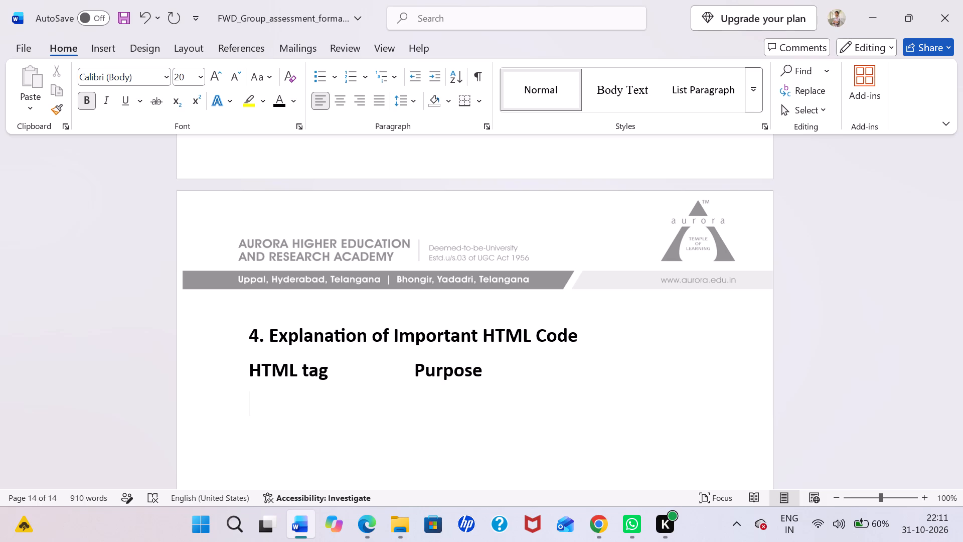
{"action": "key", "text": "g"}
{"action": "left_click_drag", "start_coordinate": [247, 405], "coordinate": [259, 409]}
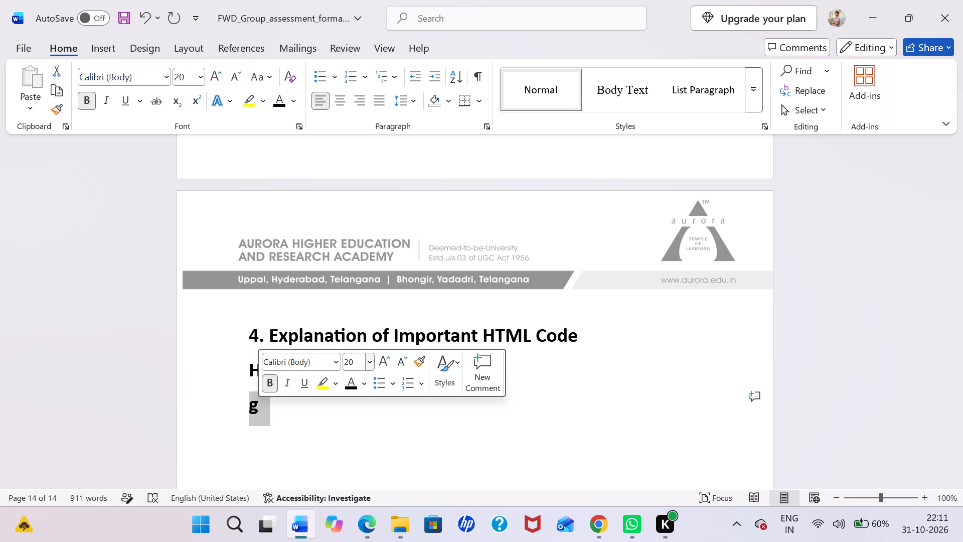
{"action": "left_click", "coordinate": [370, 365]}
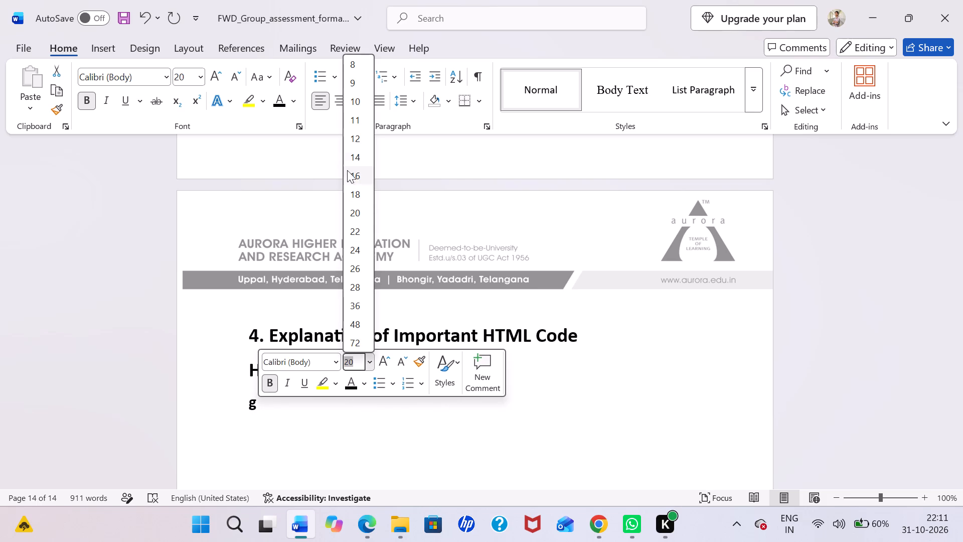
{"action": "left_click", "coordinate": [354, 172]}
Remove the bold formatting from the placeholder letter "g" below "HTML tag Purpose".
{"action": "left_click", "coordinate": [269, 378]}
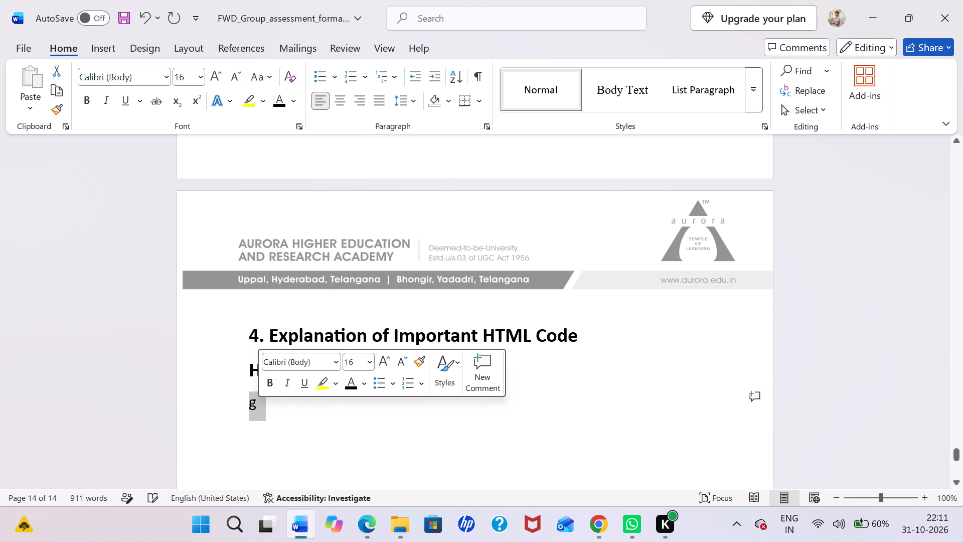
Replace the placeholder "g" with the "4. Explanation of Important HTML Code" tag and purpose table from the clipboard history.
{"action": "left_click", "coordinate": [273, 425]}
{"action": "left_click", "coordinate": [264, 409]}
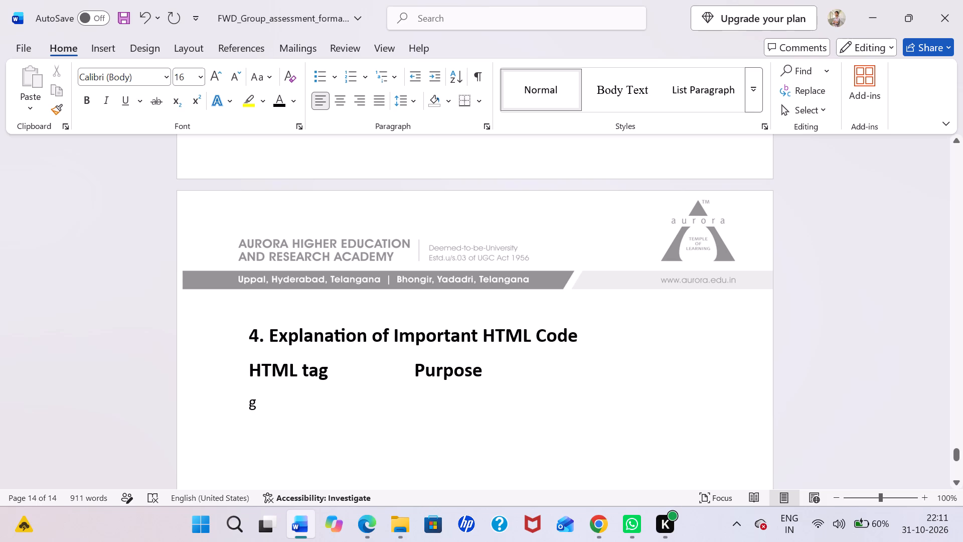
{"action": "key", "text": "Delete"}
{"action": "key", "text": "BackSpace"}
{"action": "key", "text": "super+v"}
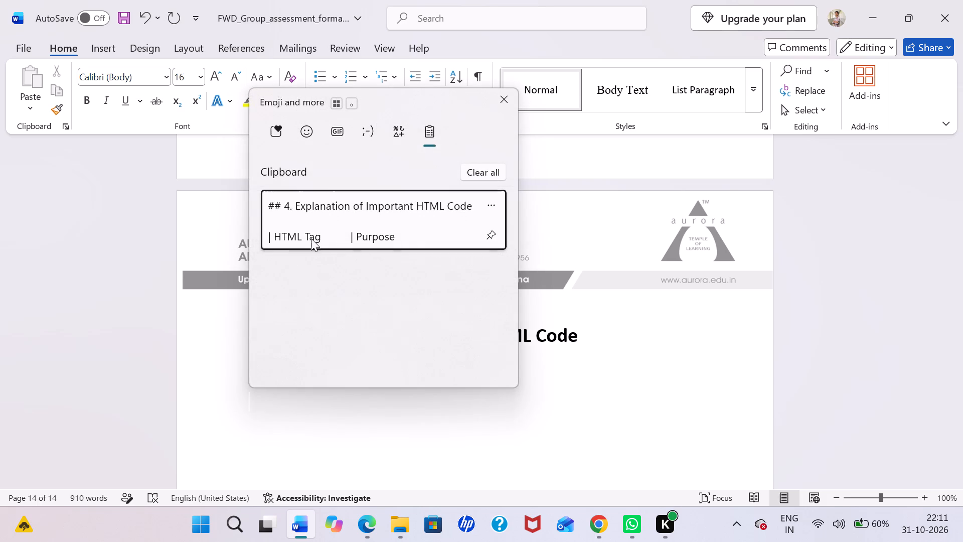
{"action": "left_click", "coordinate": [340, 216]}
{"action": "key", "text": "ctrl+v"}
Examine the pasted HTML tag table, from its repeated section heading and header row down to the <footer> row.
{"action": "scroll", "coordinate": [351, 285], "scroll_direction": "up", "scroll_amount": 1}
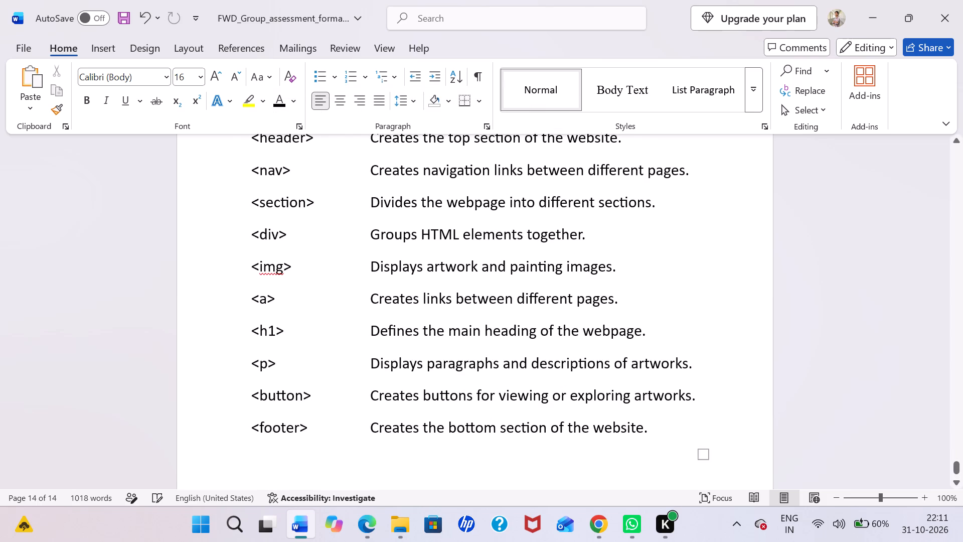
{"action": "scroll", "coordinate": [351, 285], "scroll_direction": "up", "scroll_amount": 1}
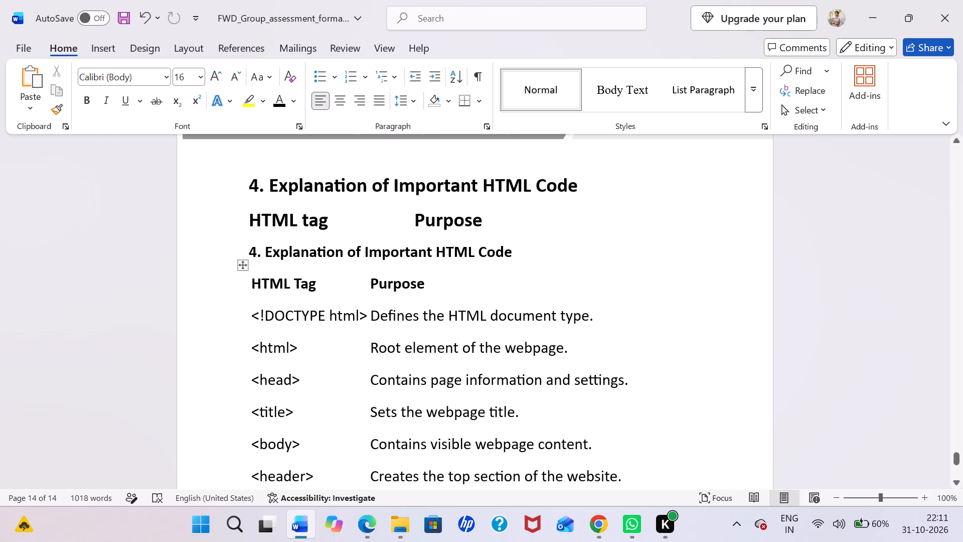
{"action": "left_click", "coordinate": [361, 284]}
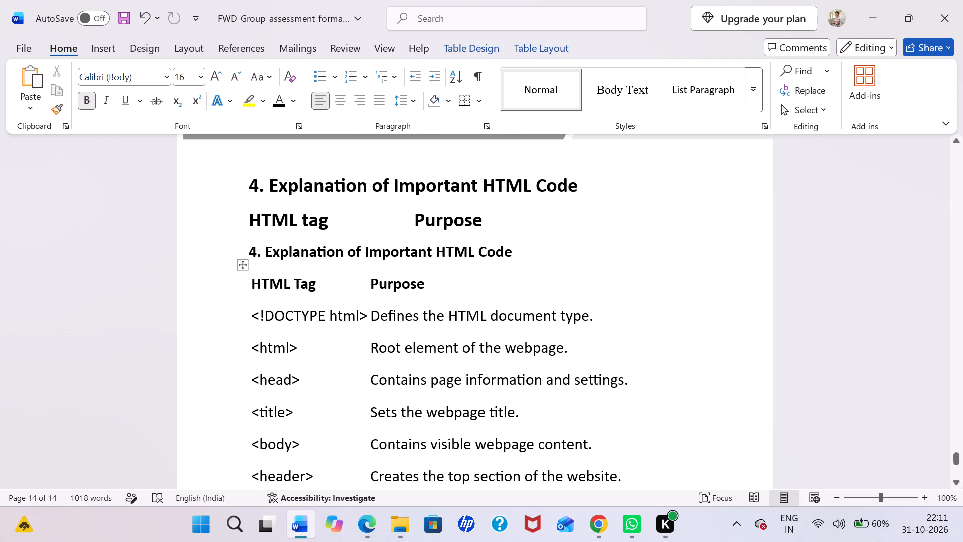
{"action": "left_click", "coordinate": [366, 284]}
{"action": "double_click", "coordinate": [366, 284]}
{"action": "scroll", "coordinate": [359, 343], "scroll_direction": "down", "scroll_amount": 4}
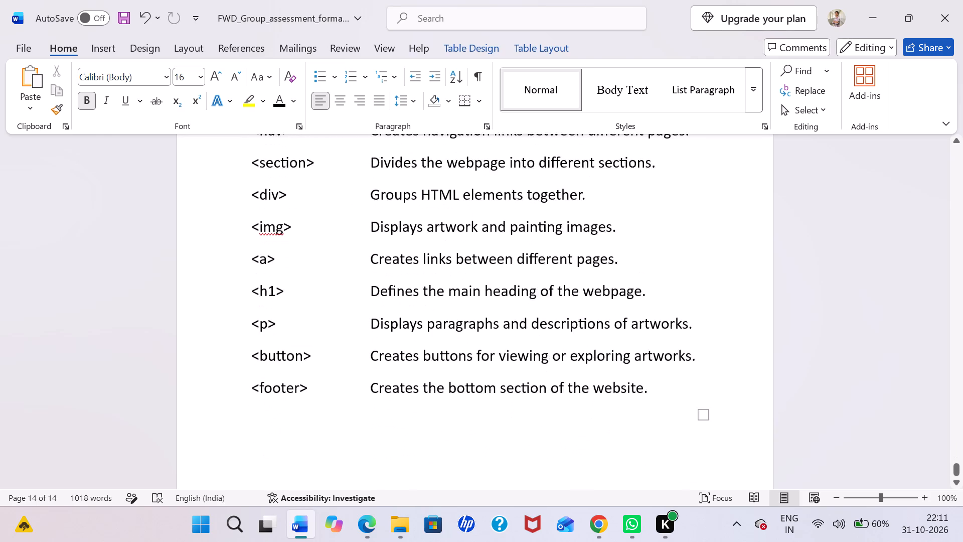
{"action": "scroll", "coordinate": [359, 343], "scroll_direction": "down", "scroll_amount": 2}
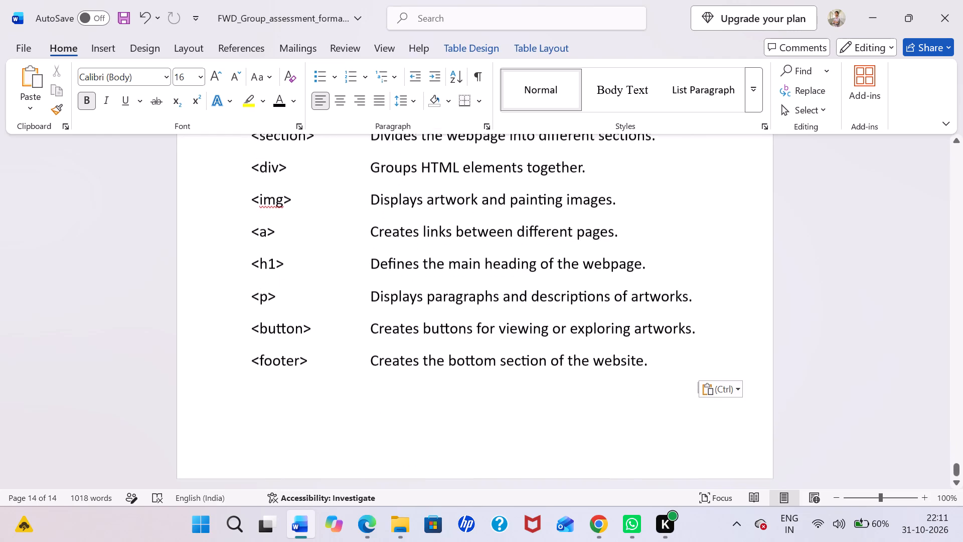
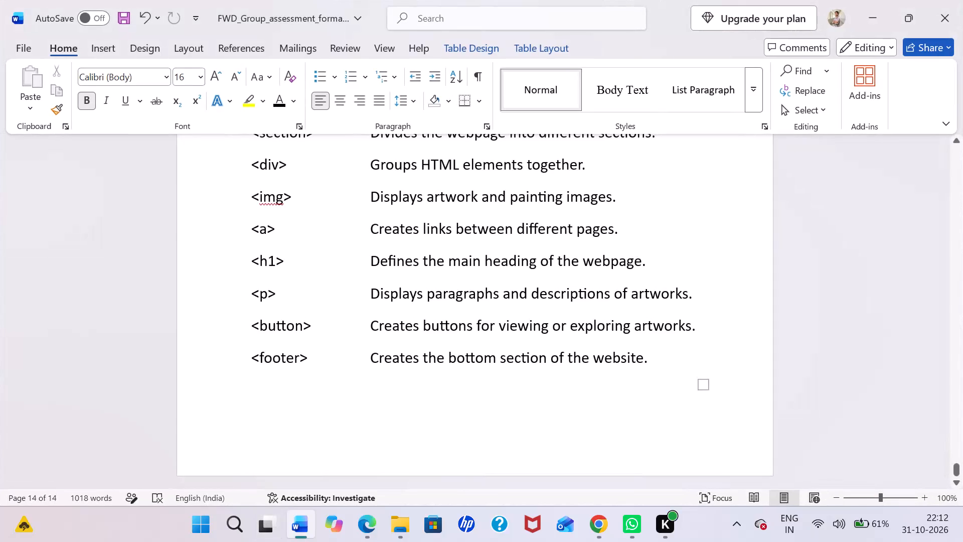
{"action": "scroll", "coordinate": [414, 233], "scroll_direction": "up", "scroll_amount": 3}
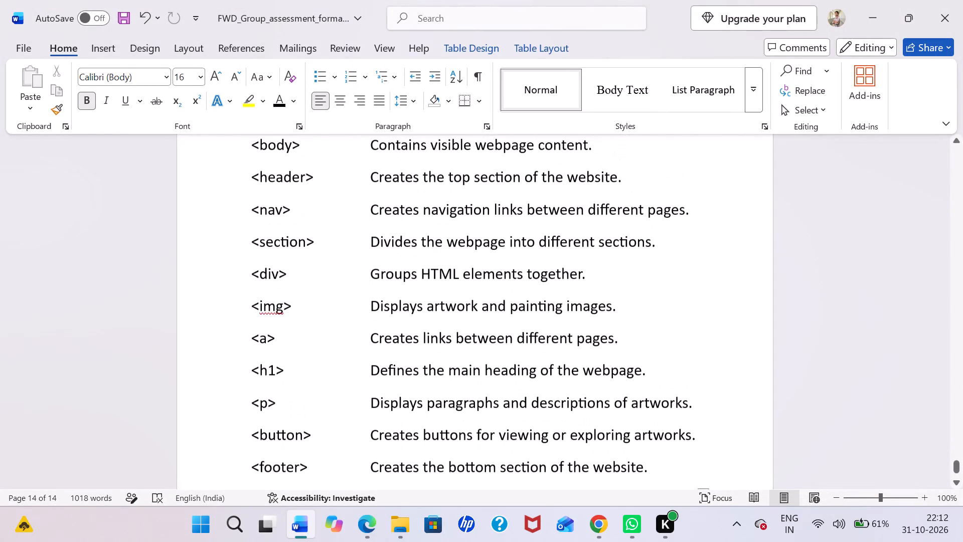
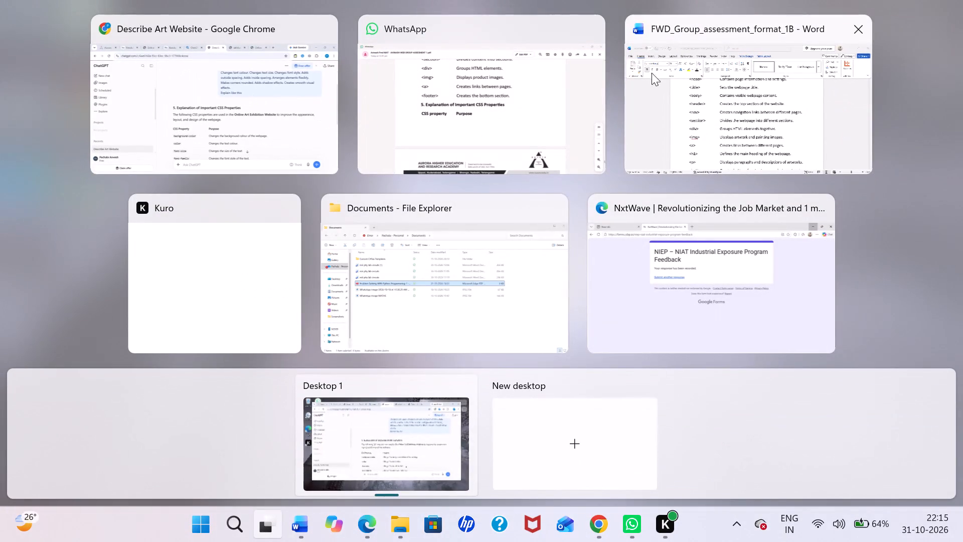
Switch to the Word document, remove the full stop ending the <footer> description, and start a new line after it.
{"action": "left_click", "coordinate": [676, 92]}
{"action": "scroll", "coordinate": [571, 335], "scroll_direction": "down", "scroll_amount": 1}
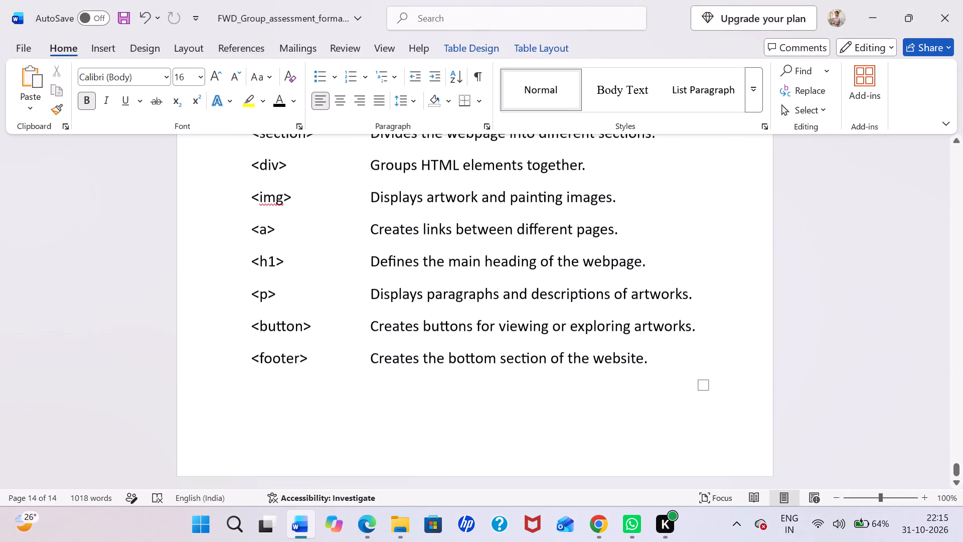
{"action": "scroll", "coordinate": [571, 335], "scroll_direction": "down", "scroll_amount": 1}
{"action": "left_click", "coordinate": [661, 363]}
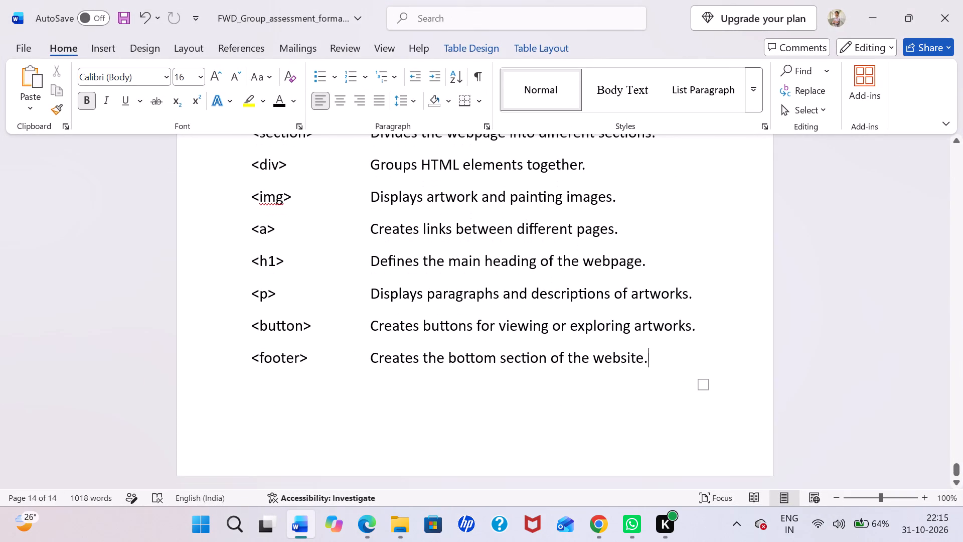
{"action": "key", "text": "Return"}
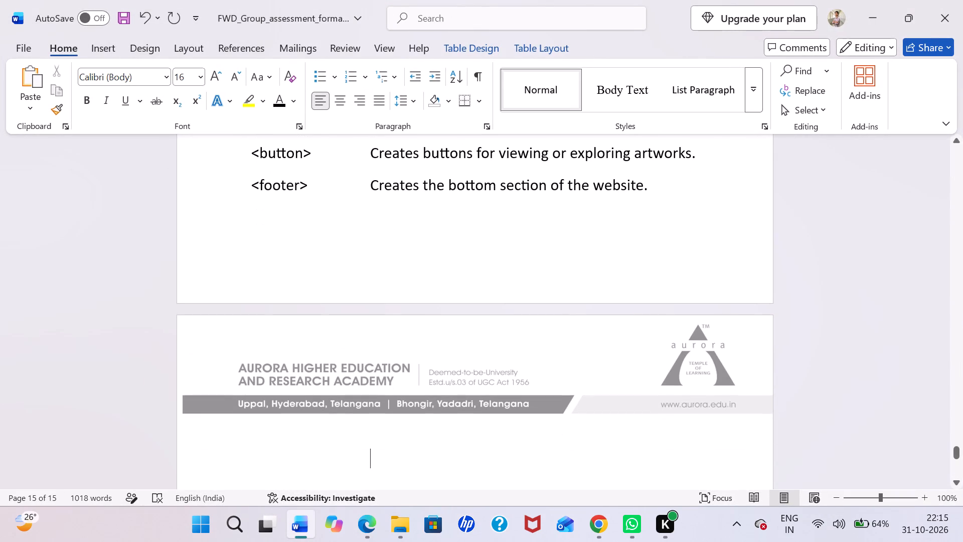
{"action": "key", "text": "BackSpace"}
{"action": "key", "text": "BackSpace"}
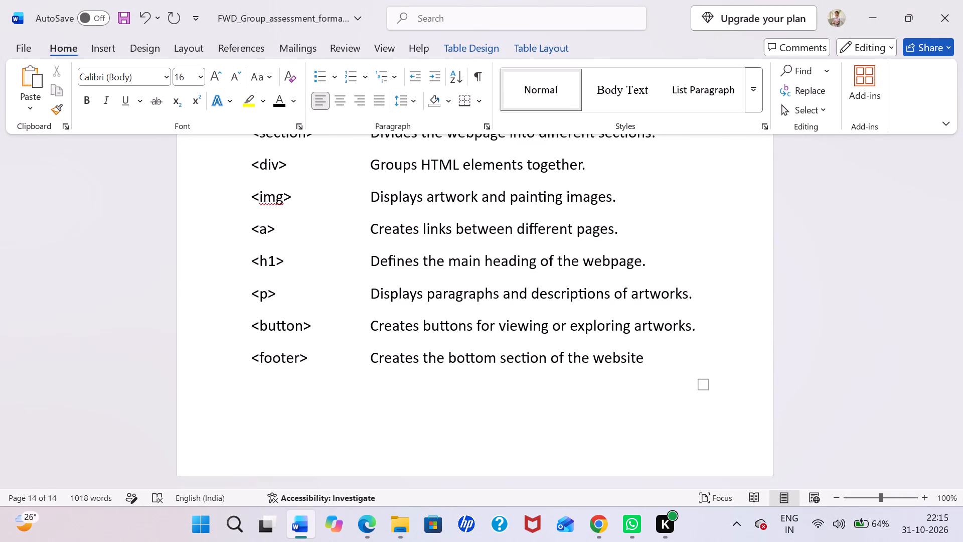
{"action": "key", "text": "Return"}
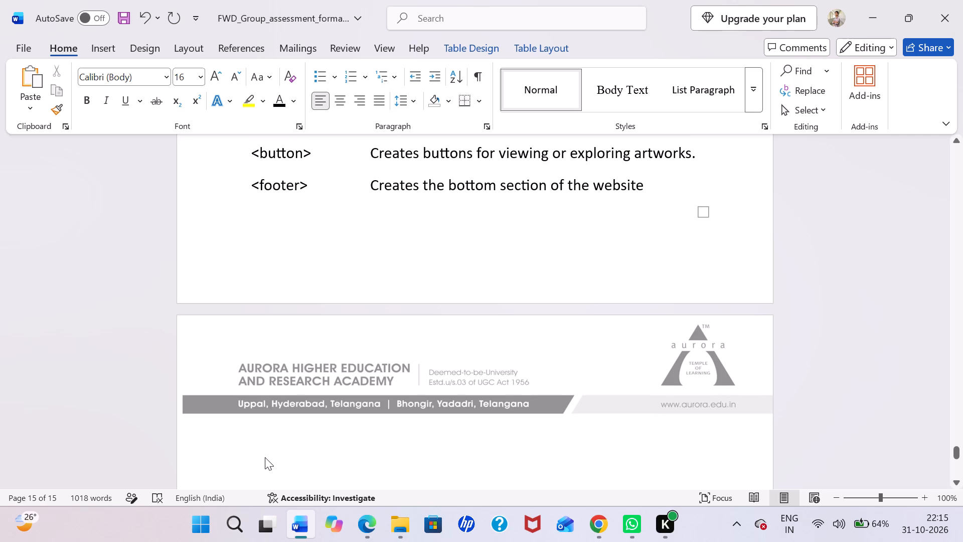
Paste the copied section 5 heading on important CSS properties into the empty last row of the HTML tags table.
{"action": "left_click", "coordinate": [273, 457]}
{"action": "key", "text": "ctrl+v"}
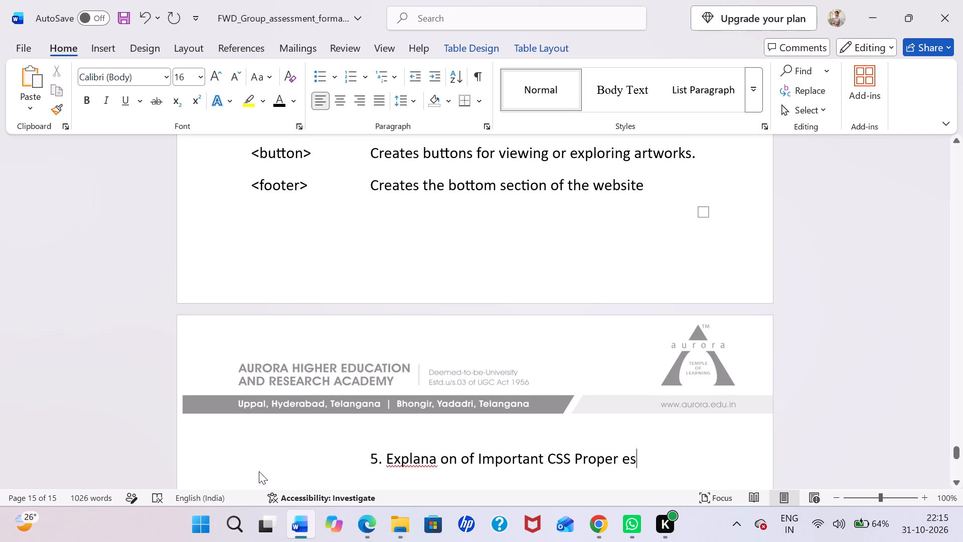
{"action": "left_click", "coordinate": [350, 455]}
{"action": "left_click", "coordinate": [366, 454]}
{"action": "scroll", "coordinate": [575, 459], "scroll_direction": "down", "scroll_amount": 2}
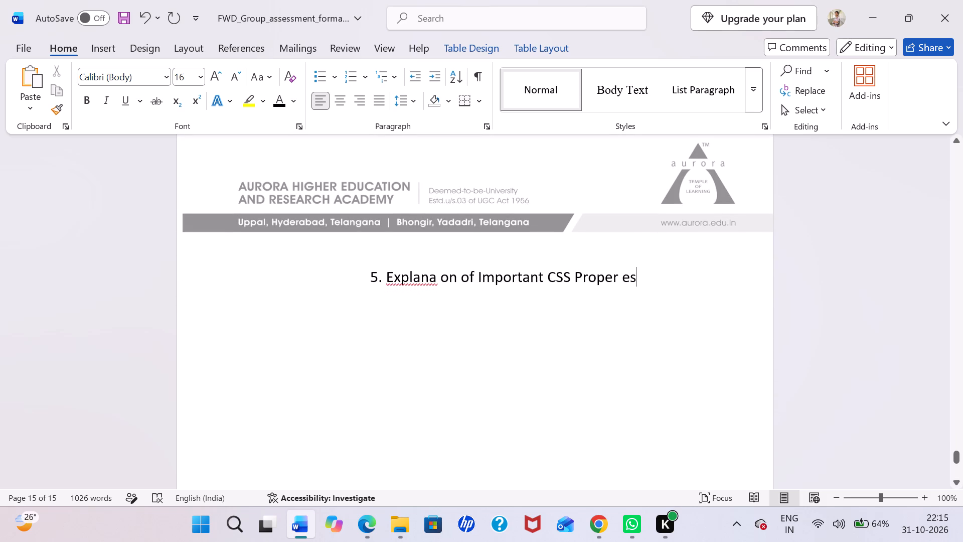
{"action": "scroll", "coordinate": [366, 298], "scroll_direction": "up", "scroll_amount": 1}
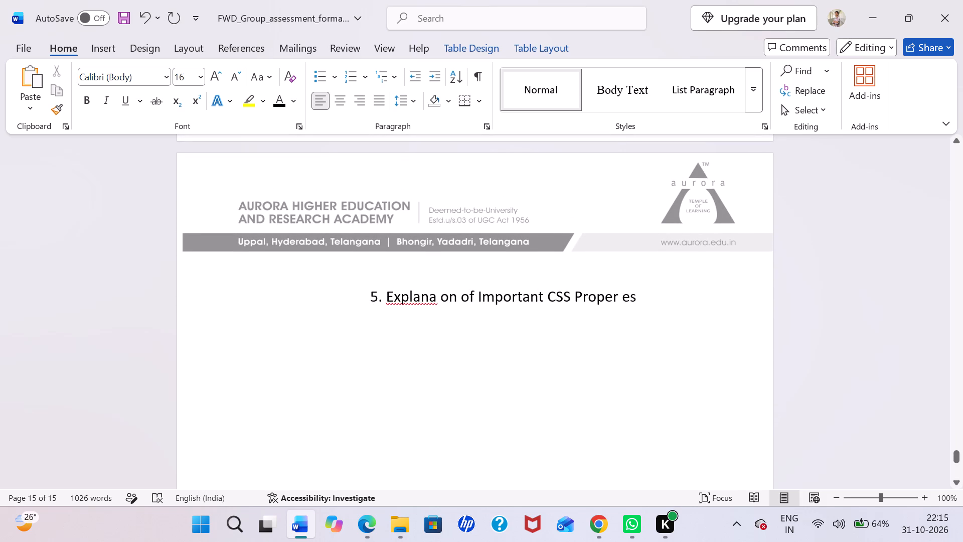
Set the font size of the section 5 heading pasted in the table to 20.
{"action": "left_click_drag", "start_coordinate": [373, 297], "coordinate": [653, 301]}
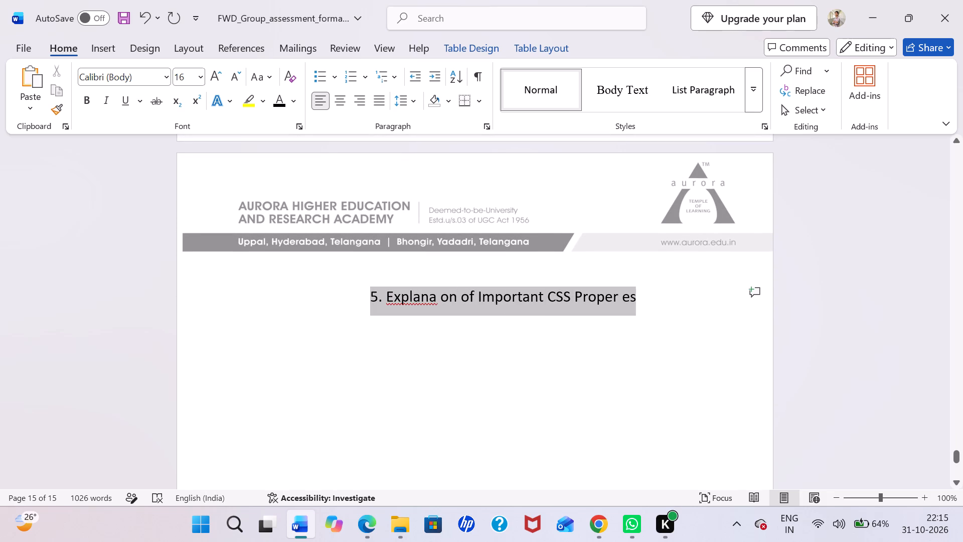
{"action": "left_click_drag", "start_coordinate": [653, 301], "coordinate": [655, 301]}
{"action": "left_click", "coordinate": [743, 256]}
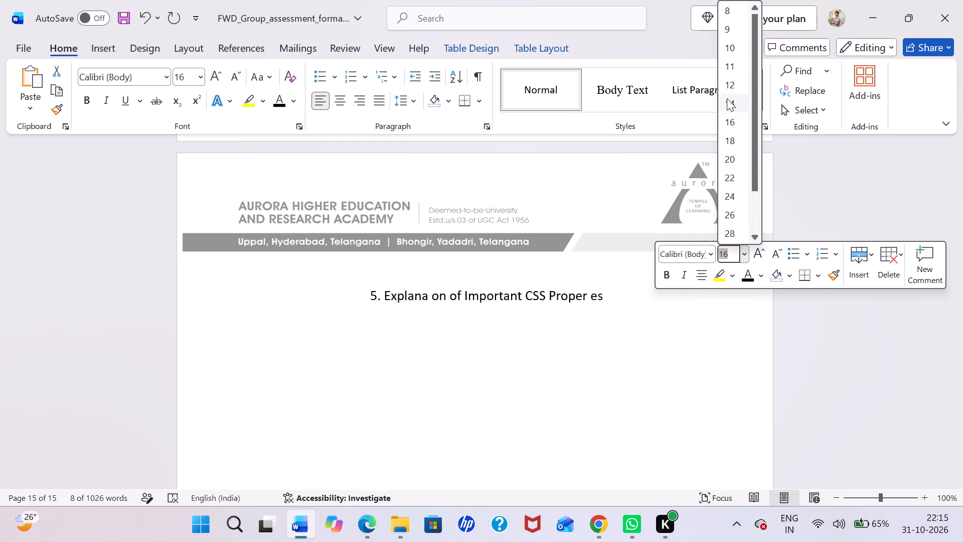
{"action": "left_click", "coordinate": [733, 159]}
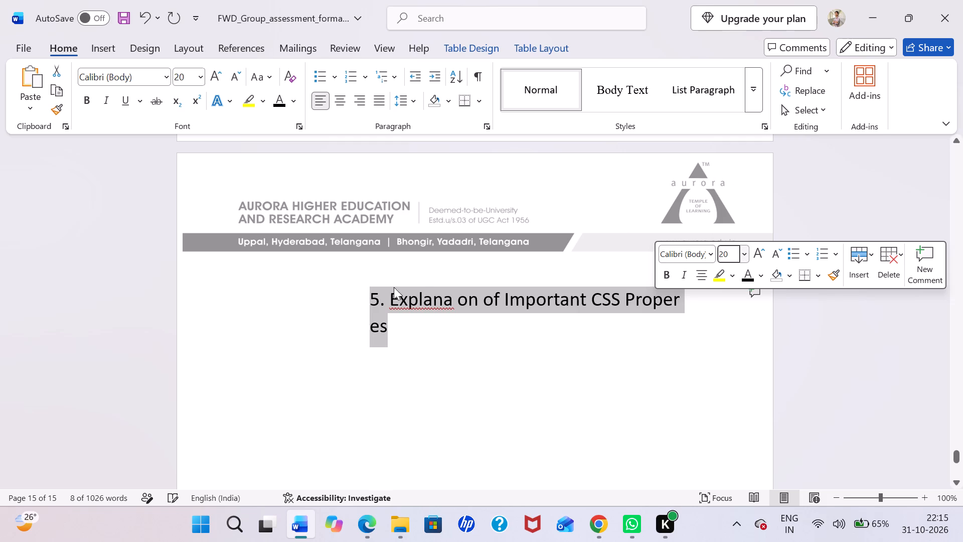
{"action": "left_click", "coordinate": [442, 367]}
Delete the misplaced section 5 heading at the end of the HTML tags table, together with its table rows.
{"action": "left_click", "coordinate": [340, 301]}
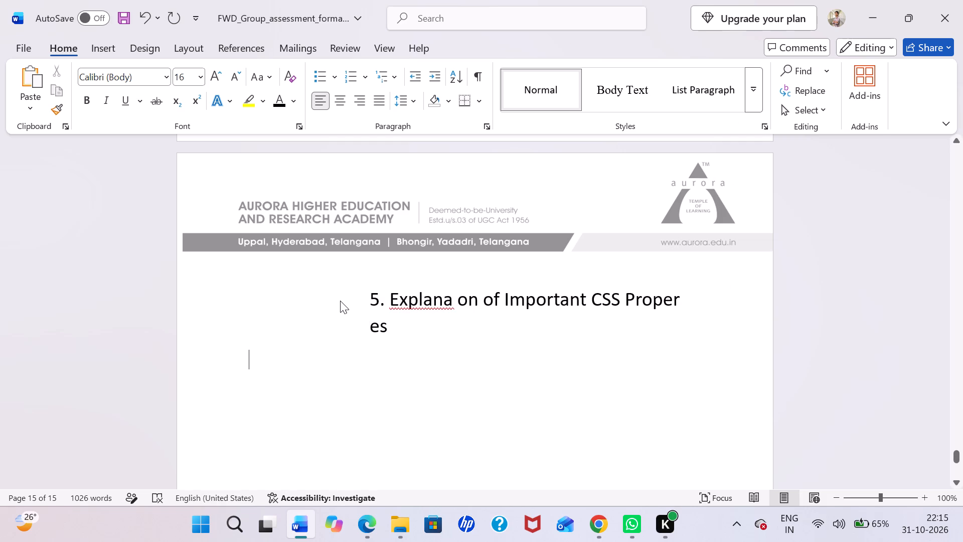
{"action": "left_click_drag", "start_coordinate": [373, 299], "coordinate": [412, 308]}
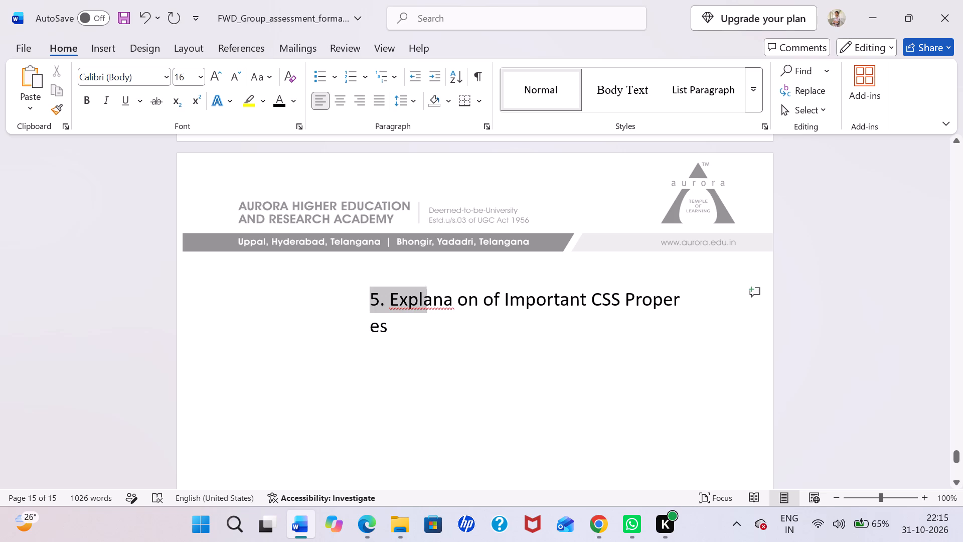
{"action": "left_click_drag", "start_coordinate": [412, 308], "coordinate": [629, 353]}
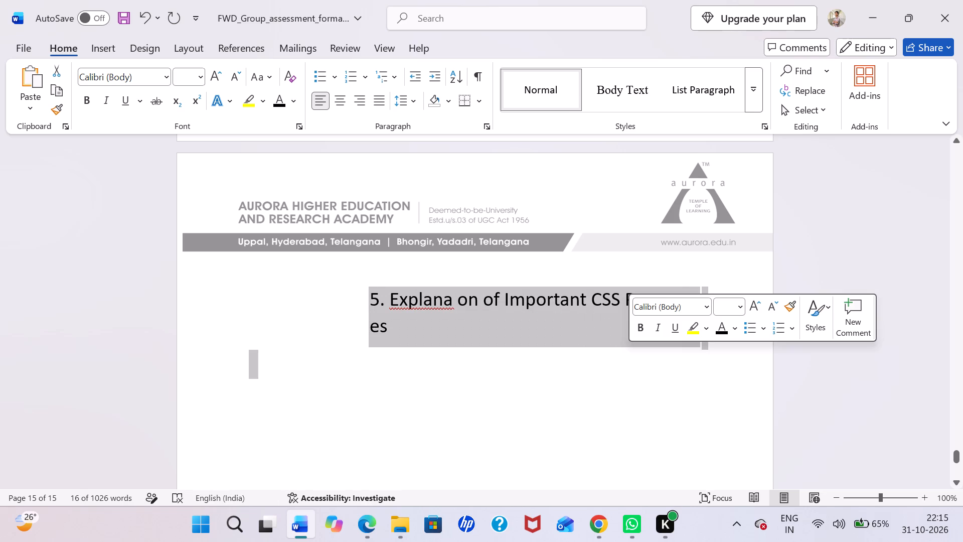
{"action": "key", "text": "Delete"}
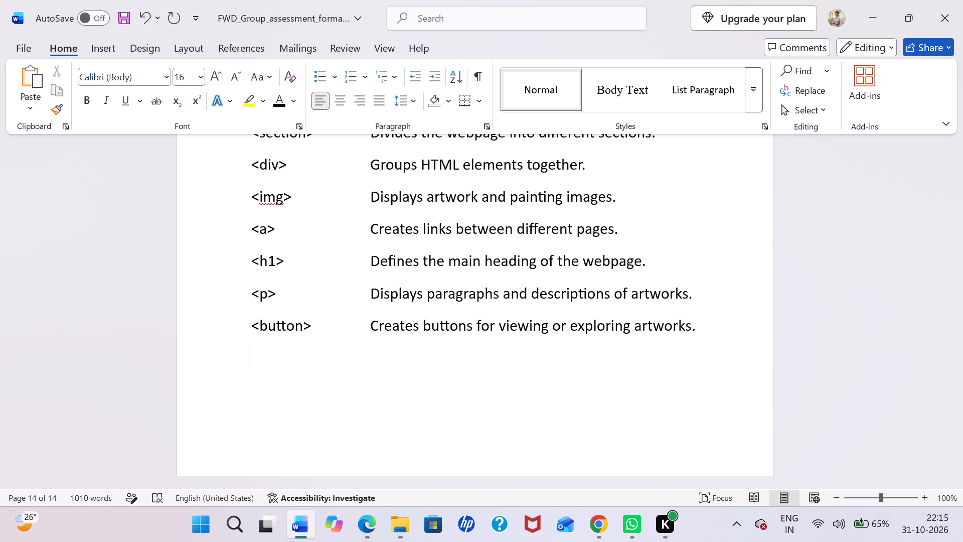
Add two blank lines below the HTML tags table and paste the copied section 5 heading at the top of the next page.
{"action": "key", "text": "Return"}
{"action": "key", "text": "Return"}
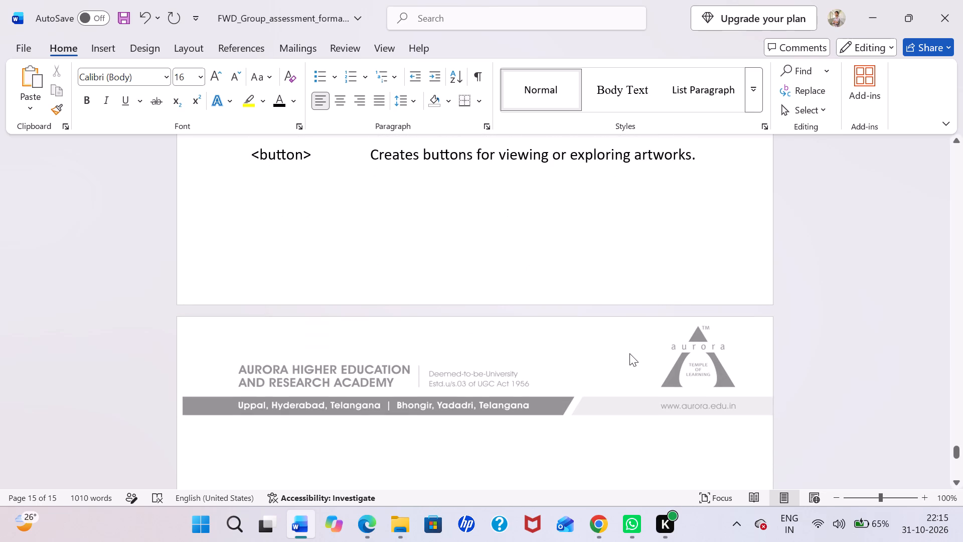
{"action": "key", "text": "ctrl+v"}
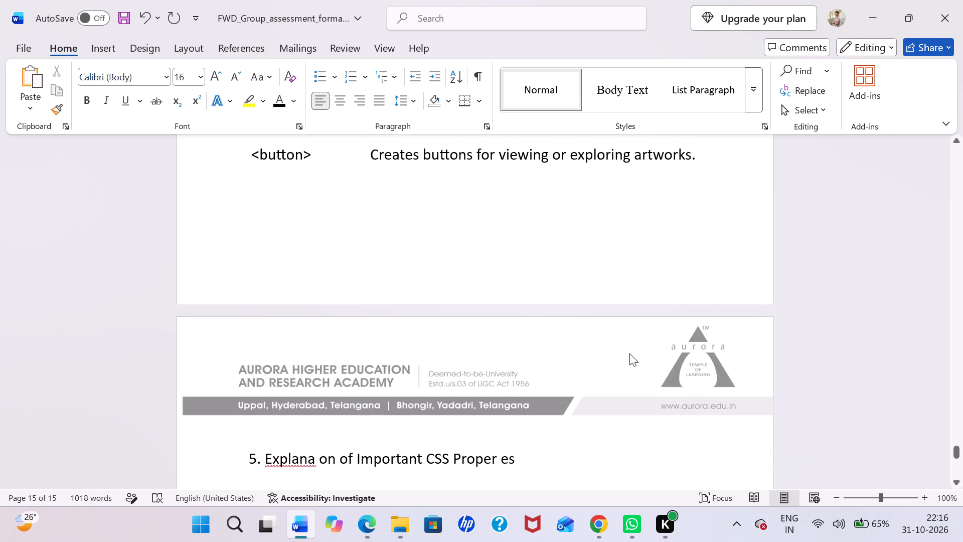
Correct the broken words in the pasted heading so it reads "5. Explanation of Important CSS Properties".
{"action": "left_click", "coordinate": [318, 461]}
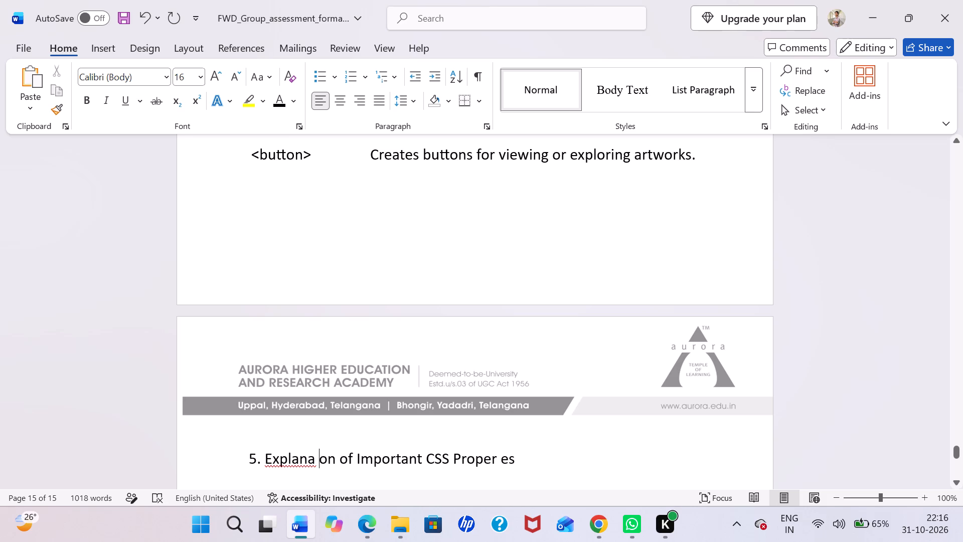
{"action": "left_click", "coordinate": [314, 460]}
{"action": "type", "text": "ti"}
{"action": "left_click", "coordinate": [328, 462]}
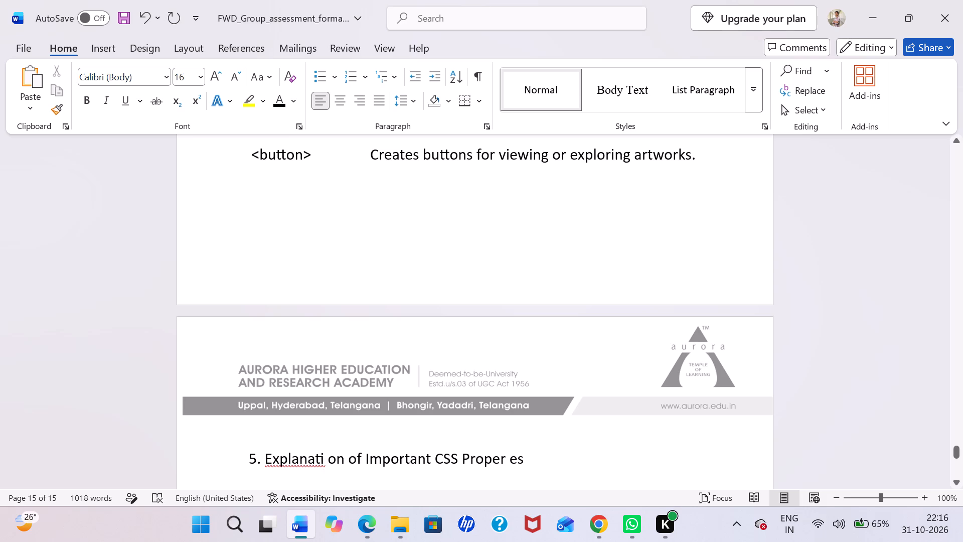
{"action": "key", "text": "BackSpace"}
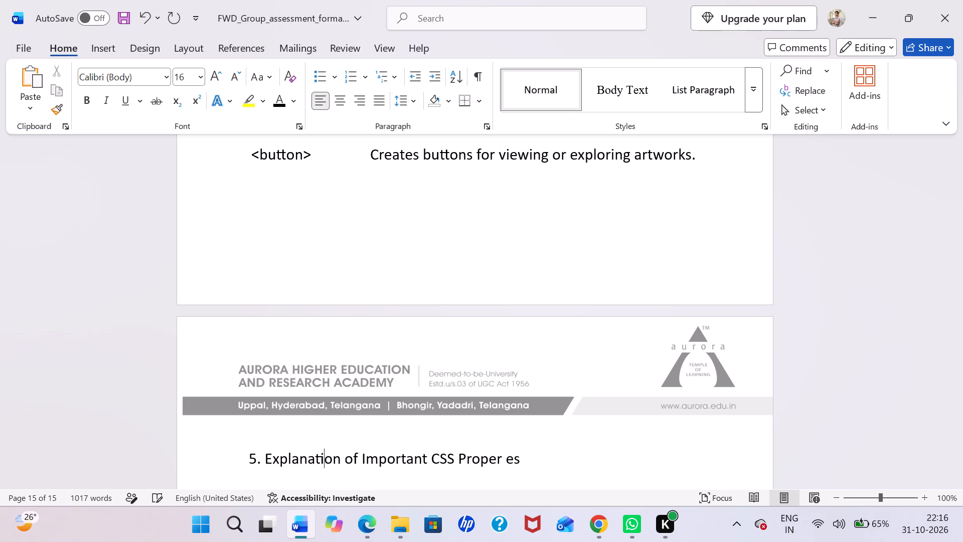
{"action": "scroll", "coordinate": [310, 467], "scroll_direction": "down", "scroll_amount": 1}
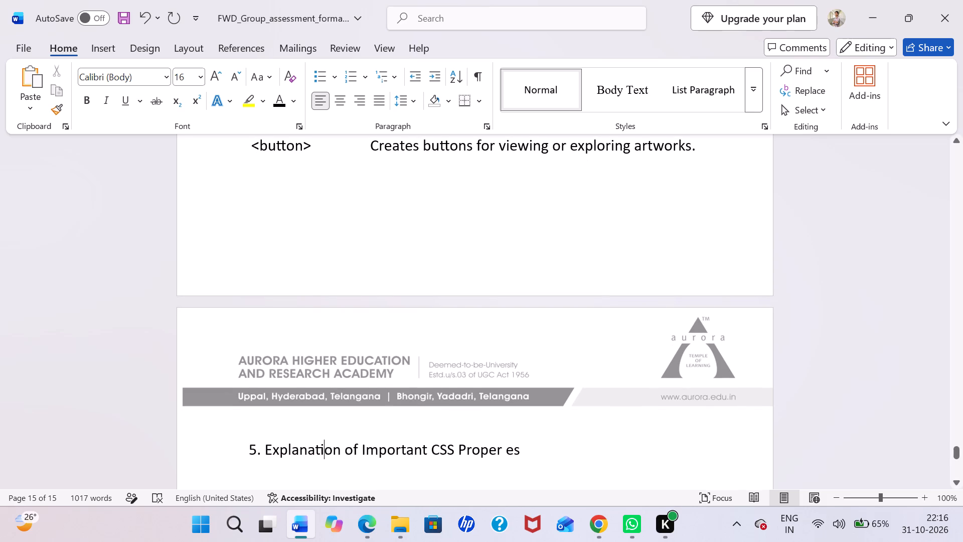
{"action": "left_click", "coordinate": [500, 448]}
{"action": "type", "text": "ti"}
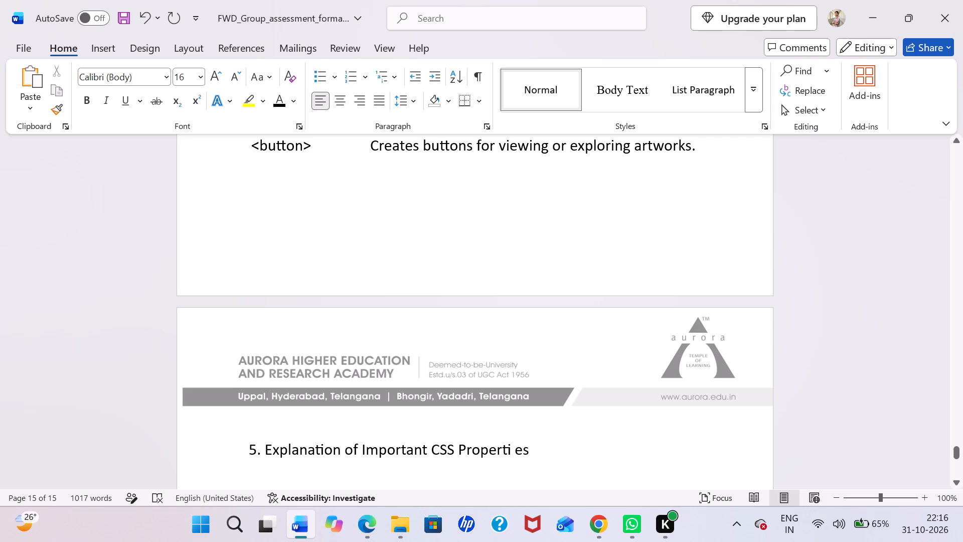
{"action": "left_click", "coordinate": [513, 452]}
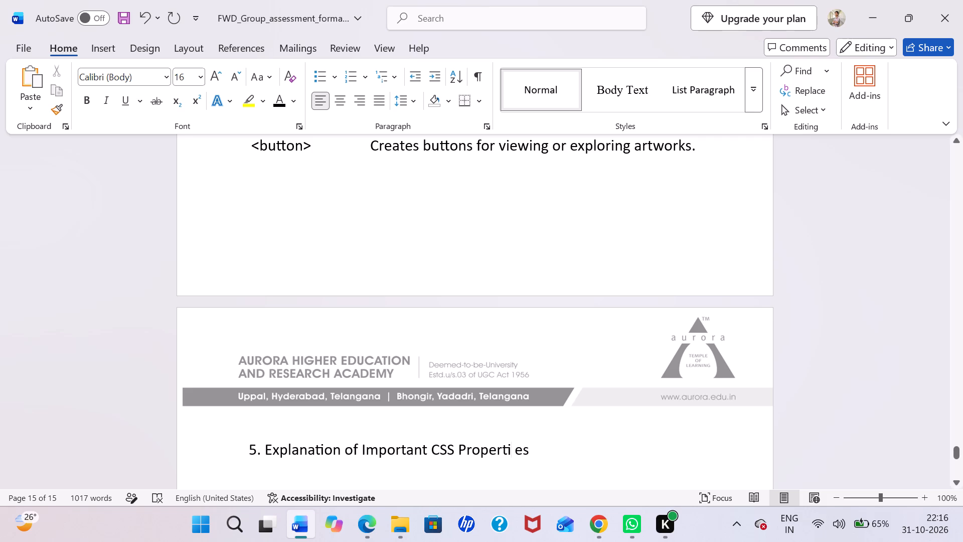
{"action": "left_click", "coordinate": [513, 451]}
{"action": "key", "text": "BackSpace"}
Format the "Explanation of Important CSS Properties" heading in bold at font size 20.
{"action": "left_click_drag", "start_coordinate": [247, 451], "coordinate": [269, 451]}
{"action": "left_click_drag", "start_coordinate": [269, 451], "coordinate": [533, 465]}
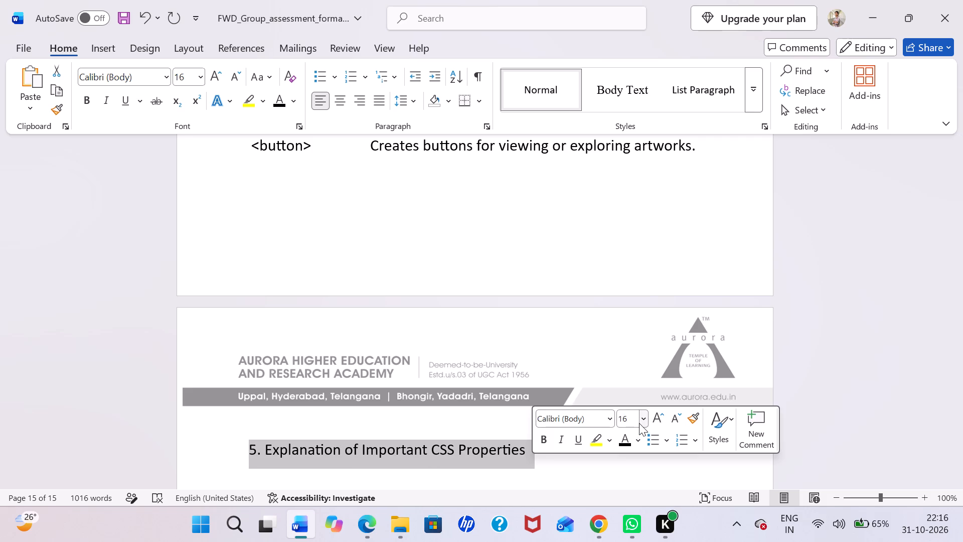
{"action": "left_click", "coordinate": [639, 420]}
{"action": "left_click", "coordinate": [633, 274]}
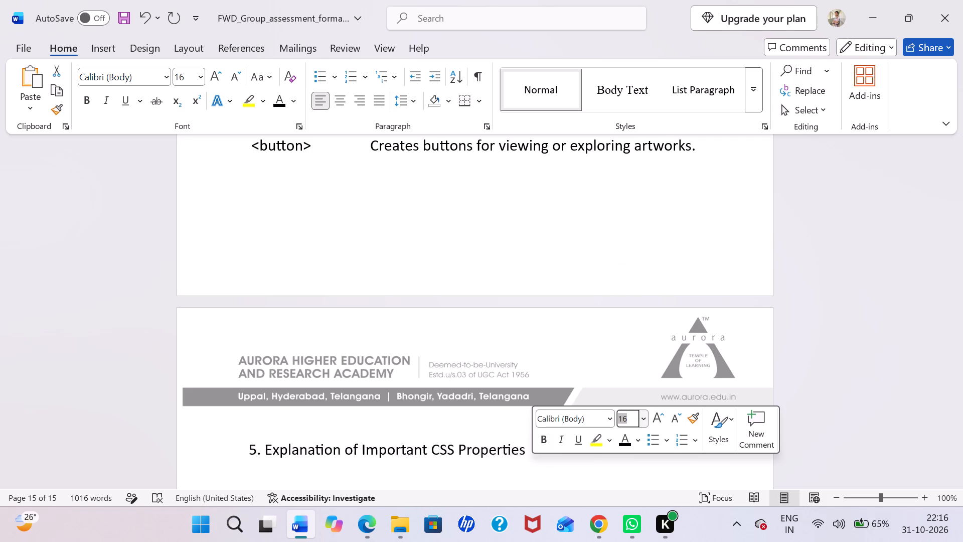
{"action": "left_click", "coordinate": [543, 436]}
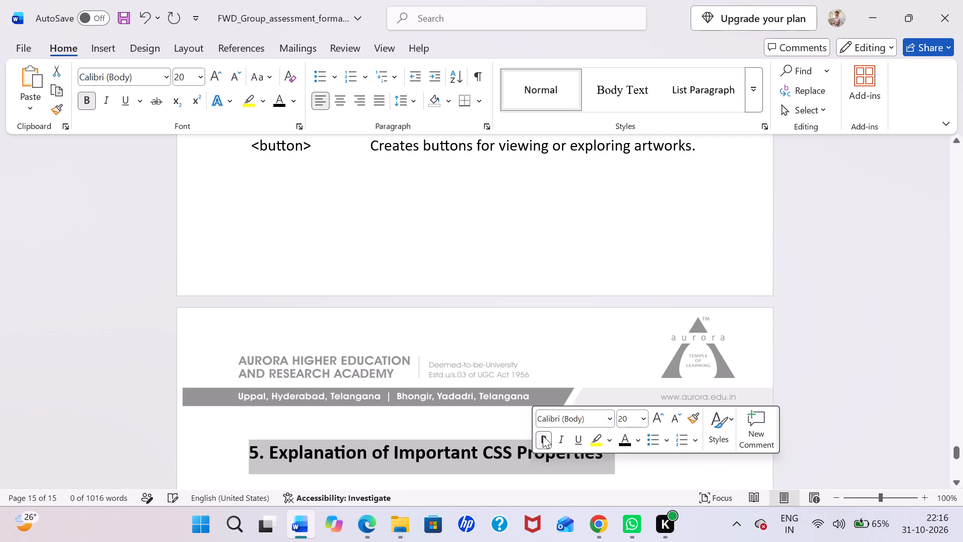
{"action": "left_click", "coordinate": [480, 420]}
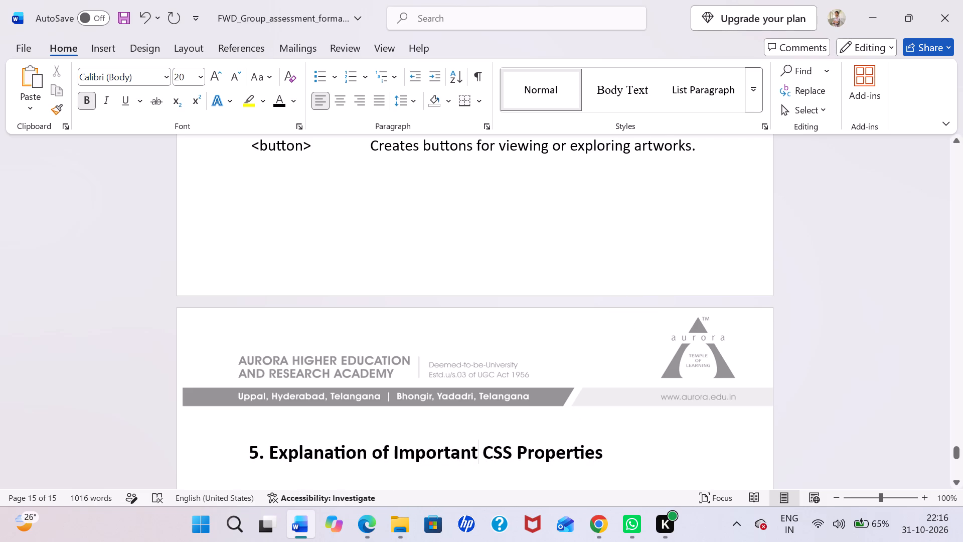
Start a new line below the CSS properties heading and remove its automatic list number.
{"action": "left_click", "coordinate": [627, 457]}
{"action": "key", "text": "Return"}
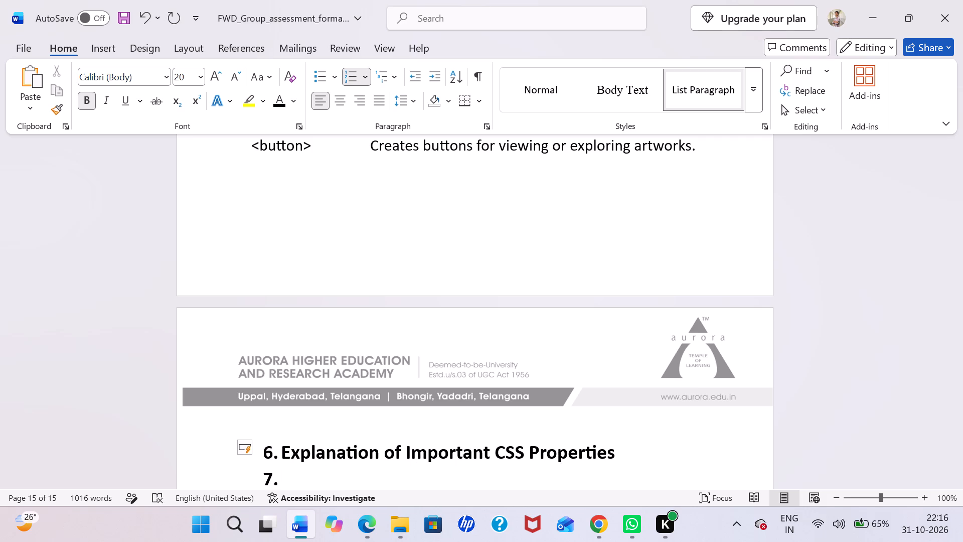
{"action": "key", "text": "BackSpace"}
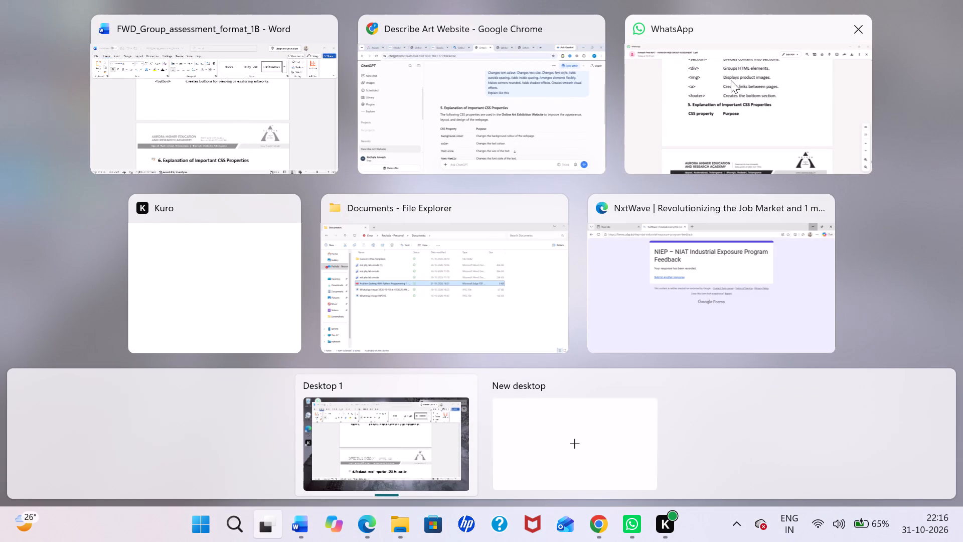
Switch back to the FWD_Group_assessment_format_1B document in Word.
{"action": "left_click", "coordinate": [225, 110]}
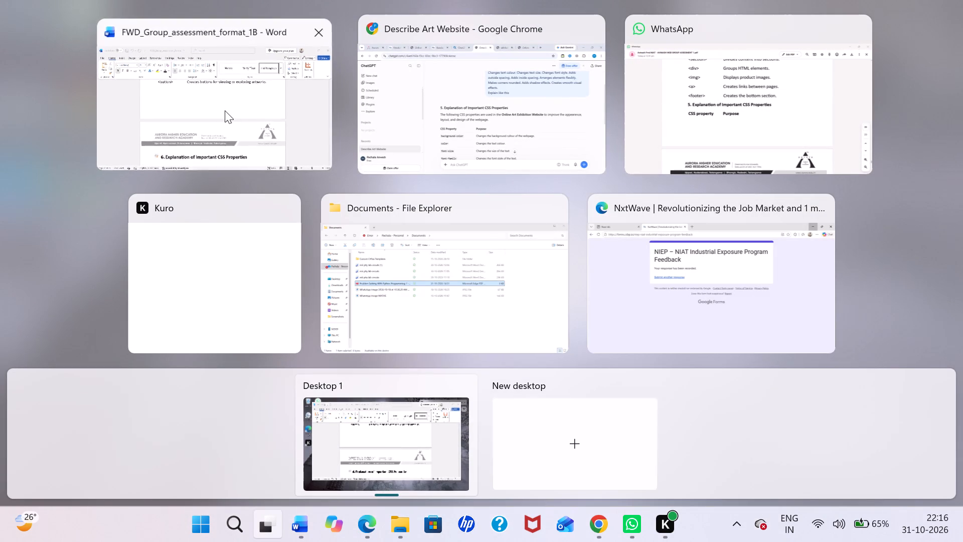
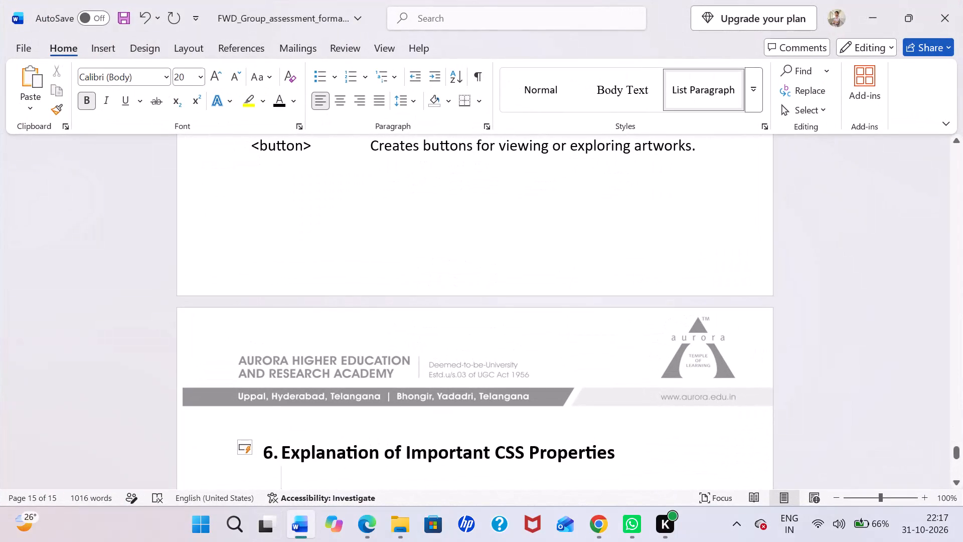
Paste the copied column titles "CSS property Purpose" on the line below the Explanation of Important CSS Properties heading.
{"action": "scroll", "coordinate": [291, 467], "scroll_direction": "down", "scroll_amount": 1}
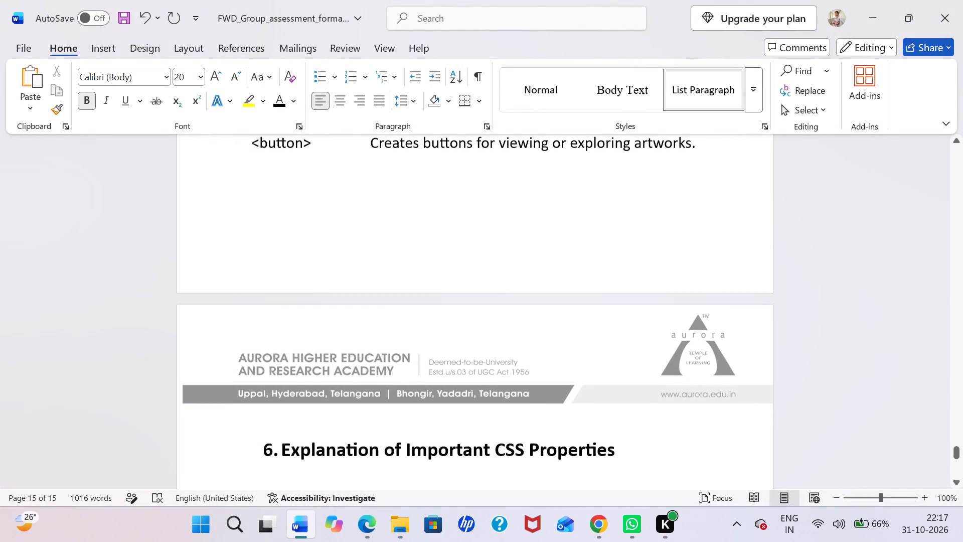
{"action": "scroll", "coordinate": [291, 467], "scroll_direction": "down", "scroll_amount": 1}
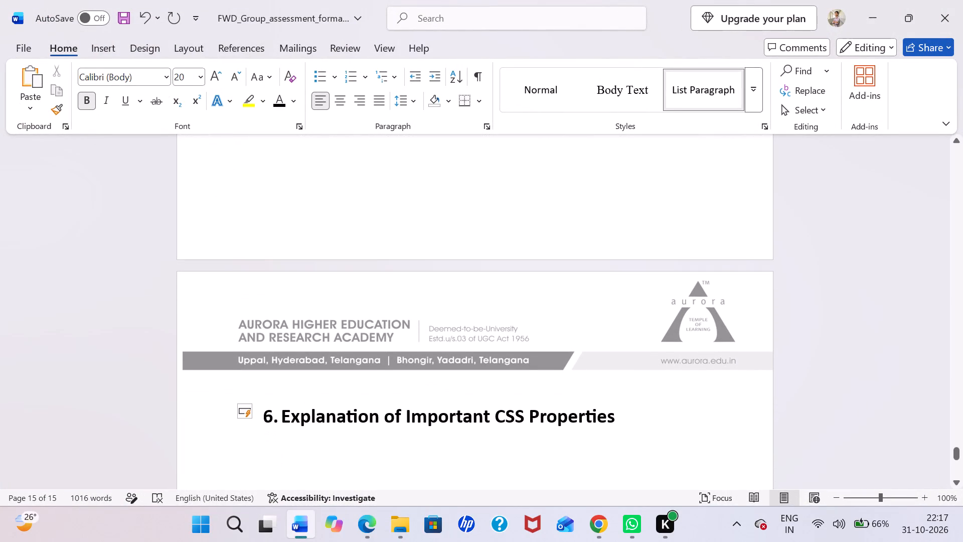
{"action": "key", "text": "ctrl+v"}
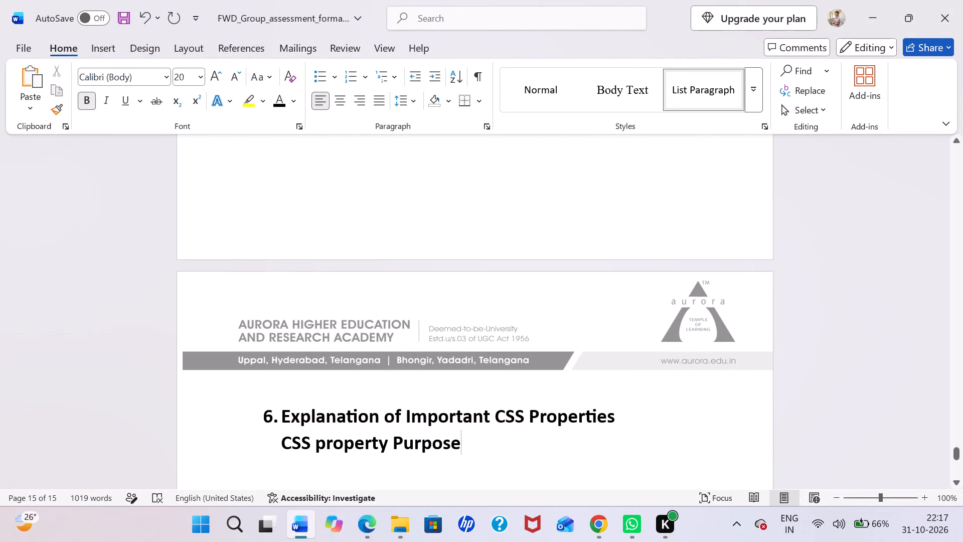
Insert a blank line without a list number between the CSS properties heading and the "CSS property Purpose" line.
{"action": "left_click", "coordinate": [619, 416]}
{"action": "key", "text": "Return"}
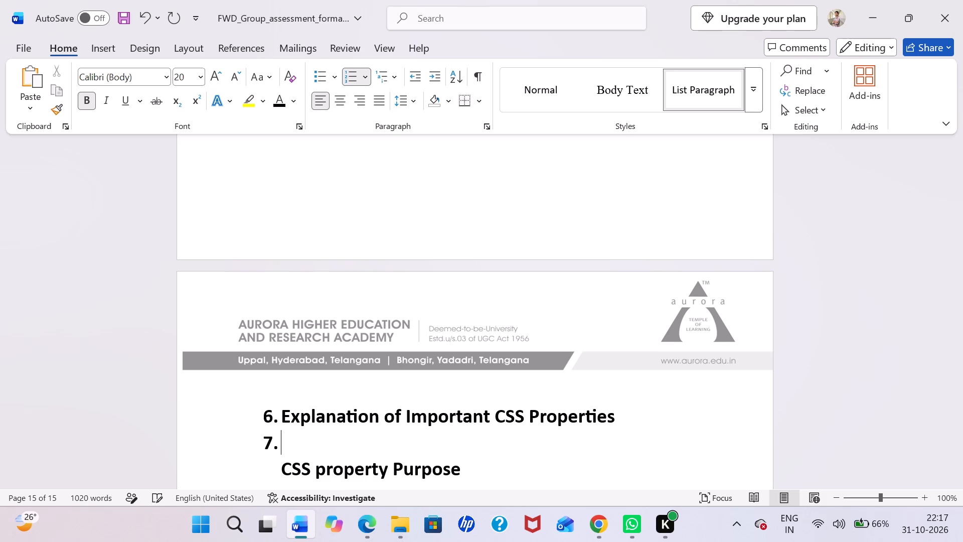
{"action": "key", "text": "BackSpace"}
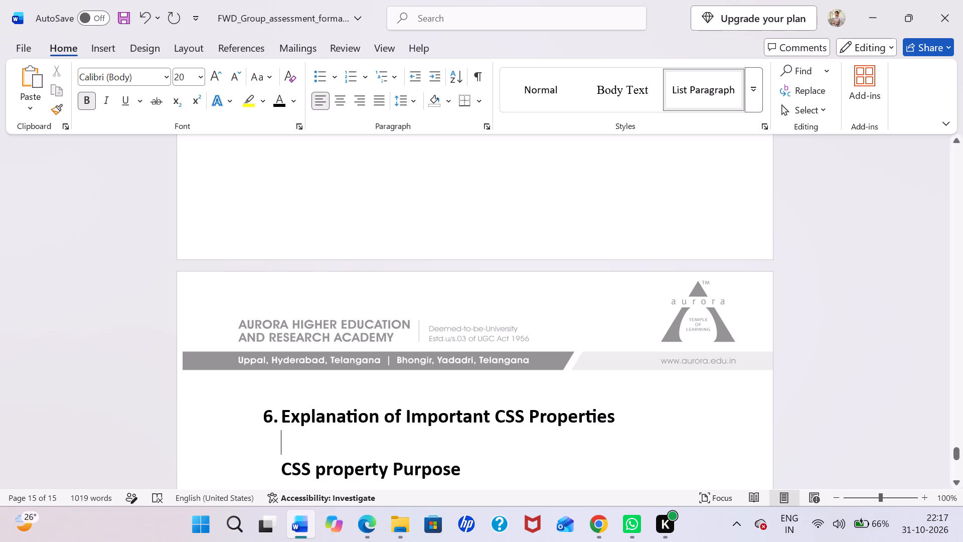
Widen the gap between "CSS property" and "Purpose" with ten spaces so they read as two column titles.
{"action": "left_click", "coordinate": [391, 470]}
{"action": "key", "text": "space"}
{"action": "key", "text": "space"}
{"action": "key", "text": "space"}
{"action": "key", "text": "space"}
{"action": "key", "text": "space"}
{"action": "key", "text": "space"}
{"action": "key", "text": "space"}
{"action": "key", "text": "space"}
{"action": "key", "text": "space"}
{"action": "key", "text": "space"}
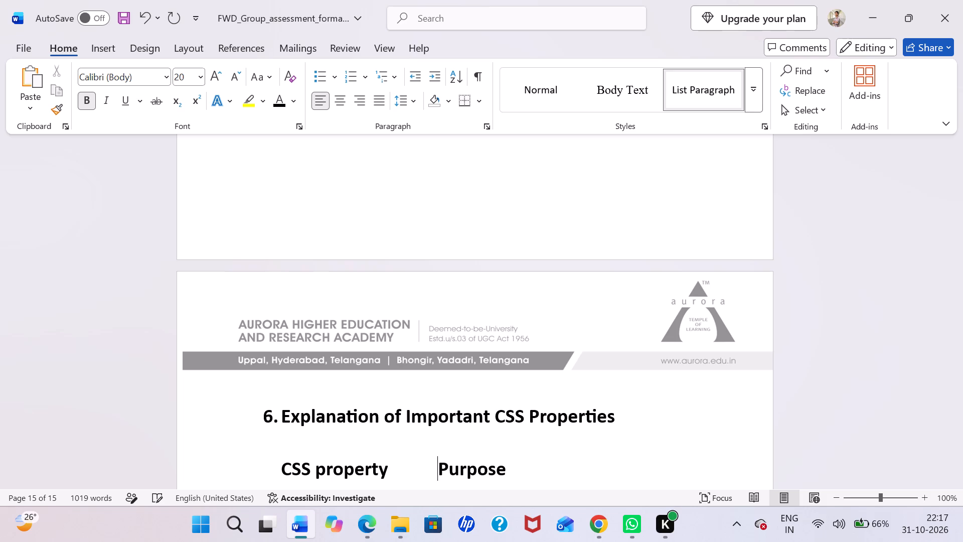
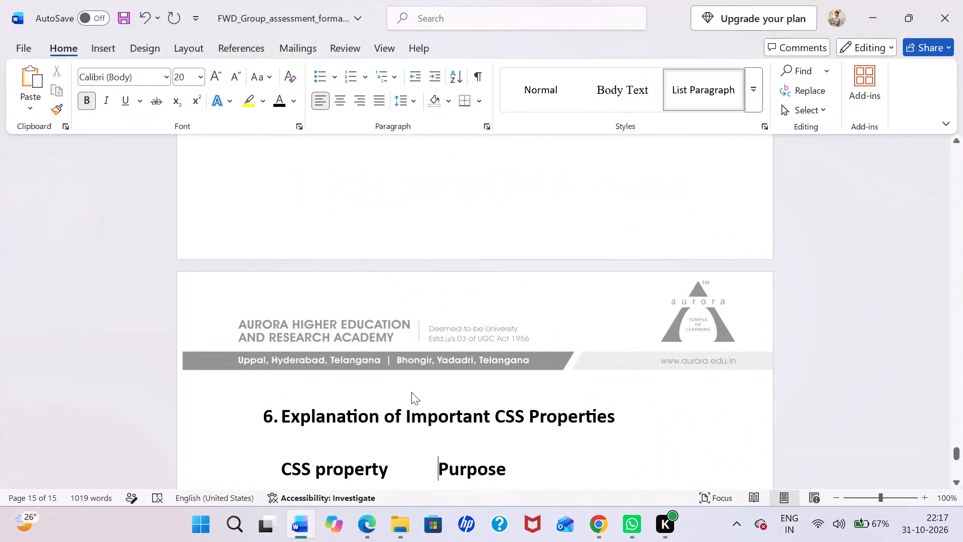
Widen the gap between the "CSS property" and "Purpose" column headings with extra spaces.
{"action": "scroll", "coordinate": [411, 392], "scroll_direction": "down", "scroll_amount": 1}
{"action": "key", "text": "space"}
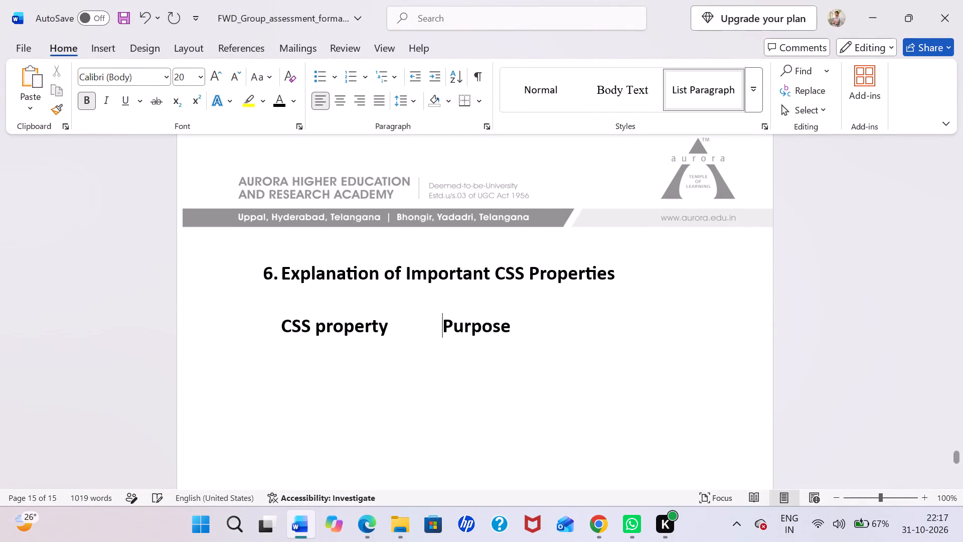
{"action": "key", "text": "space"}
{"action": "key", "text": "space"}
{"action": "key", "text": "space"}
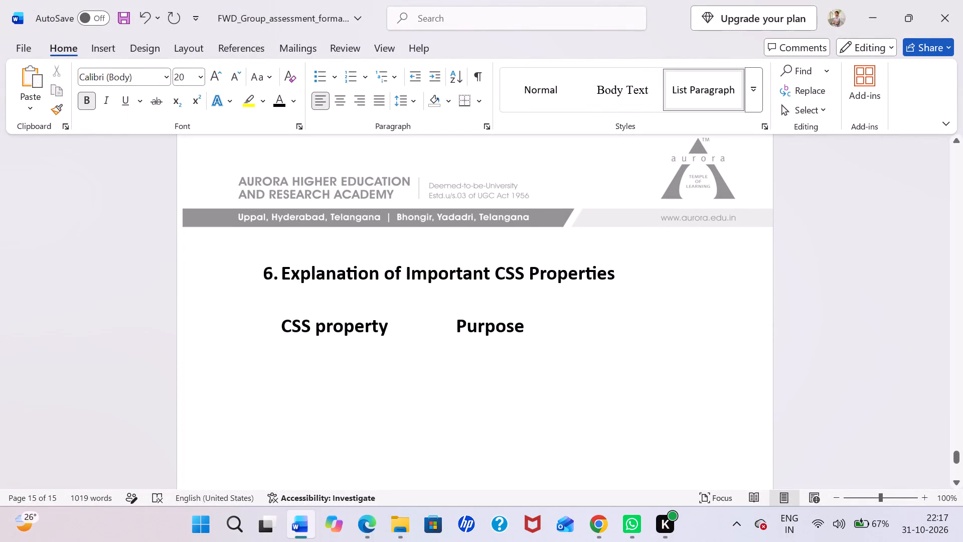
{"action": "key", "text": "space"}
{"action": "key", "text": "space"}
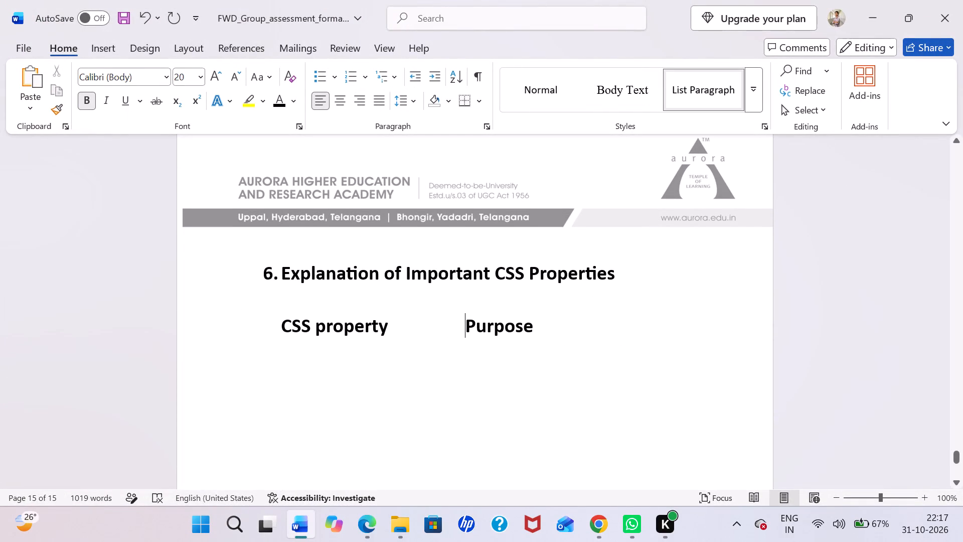
Start a new line reading "a" below the "CSS property" and "Purpose" headings and open the font size choices for that letter.
{"action": "left_click", "coordinate": [553, 323]}
{"action": "key", "text": "Return"}
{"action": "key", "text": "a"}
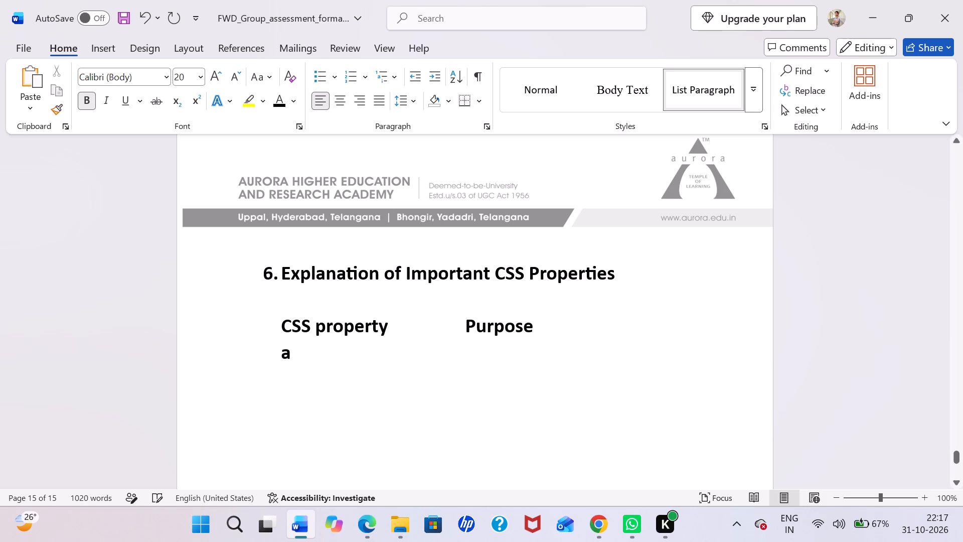
{"action": "left_click_drag", "start_coordinate": [280, 353], "coordinate": [291, 353]}
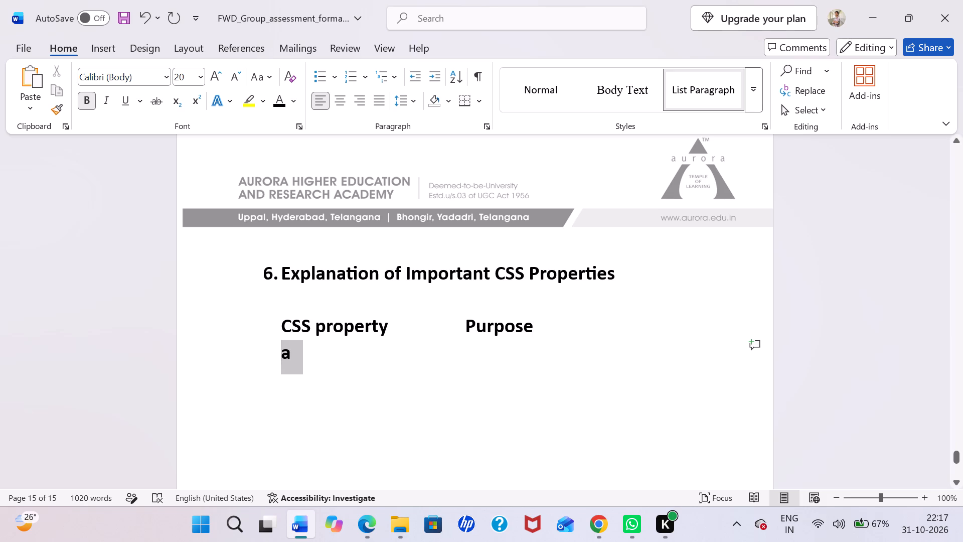
{"action": "left_click_drag", "start_coordinate": [291, 353], "coordinate": [292, 353]}
{"action": "left_click", "coordinate": [401, 305]}
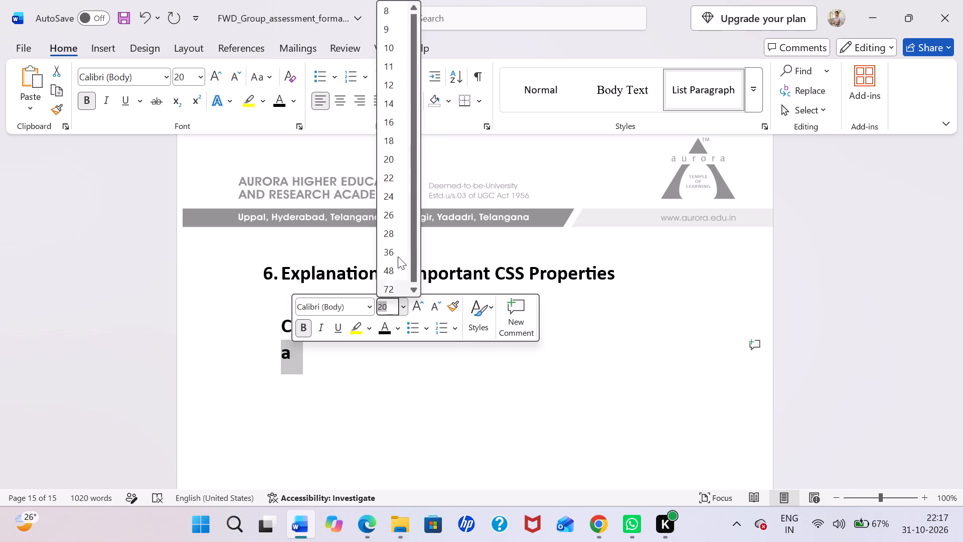
Set the line below the "CSS property" and "Purpose" headings to font size 14 without bold, and delete its placeholder letter "a".
{"action": "left_click", "coordinate": [386, 101]}
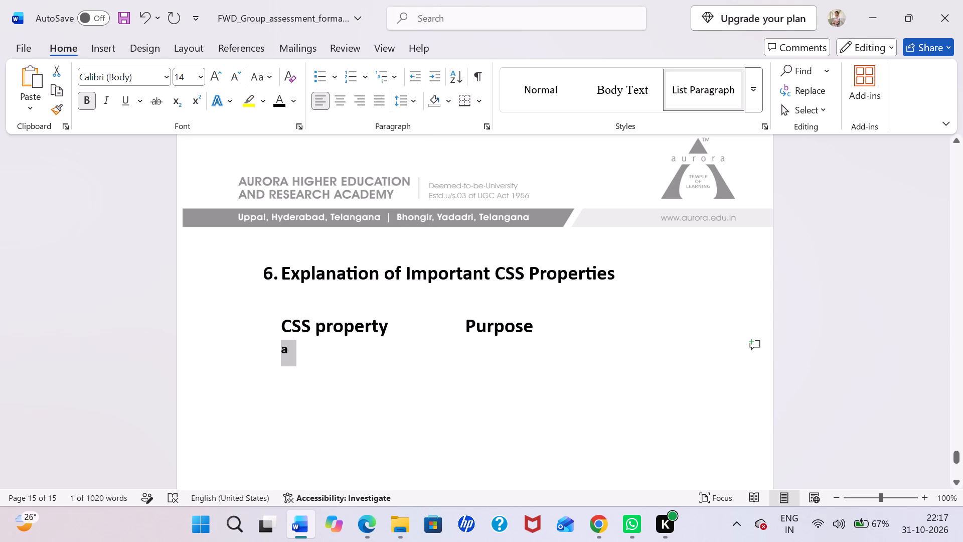
{"action": "left_click", "coordinate": [298, 351]}
{"action": "left_click", "coordinate": [284, 351]}
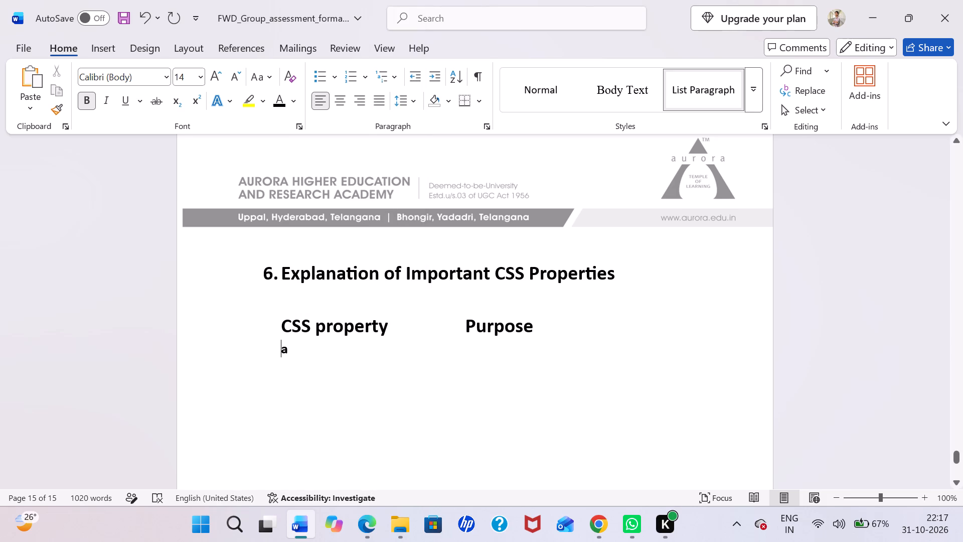
{"action": "left_click_drag", "start_coordinate": [279, 349], "coordinate": [286, 349]}
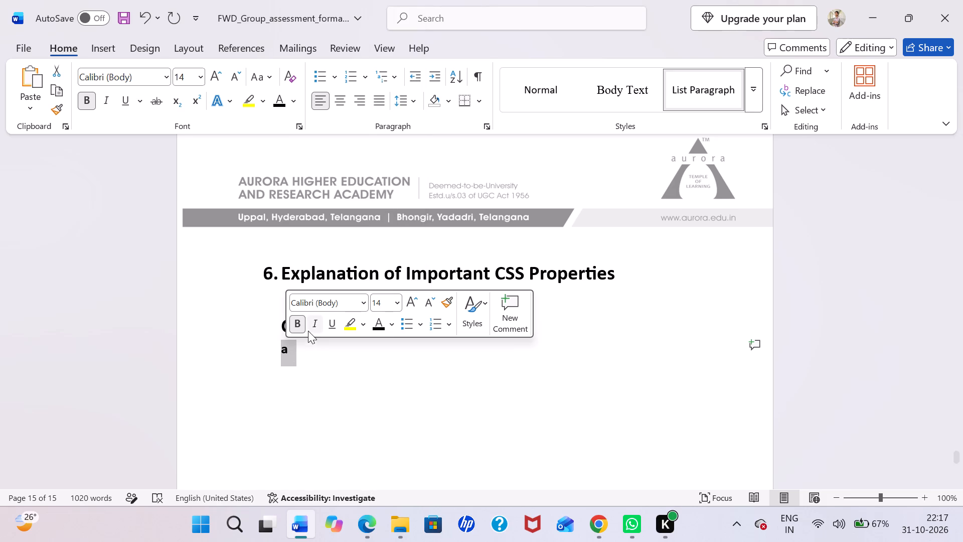
{"action": "left_click", "coordinate": [295, 320]}
{"action": "left_click", "coordinate": [302, 353]}
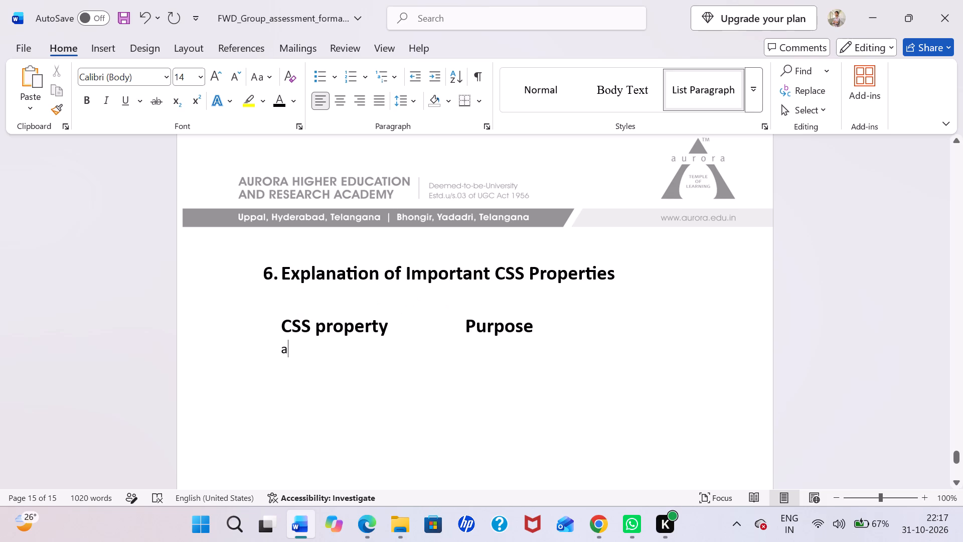
{"action": "key", "text": "BackSpace"}
{"action": "left_click", "coordinate": [591, 526]}
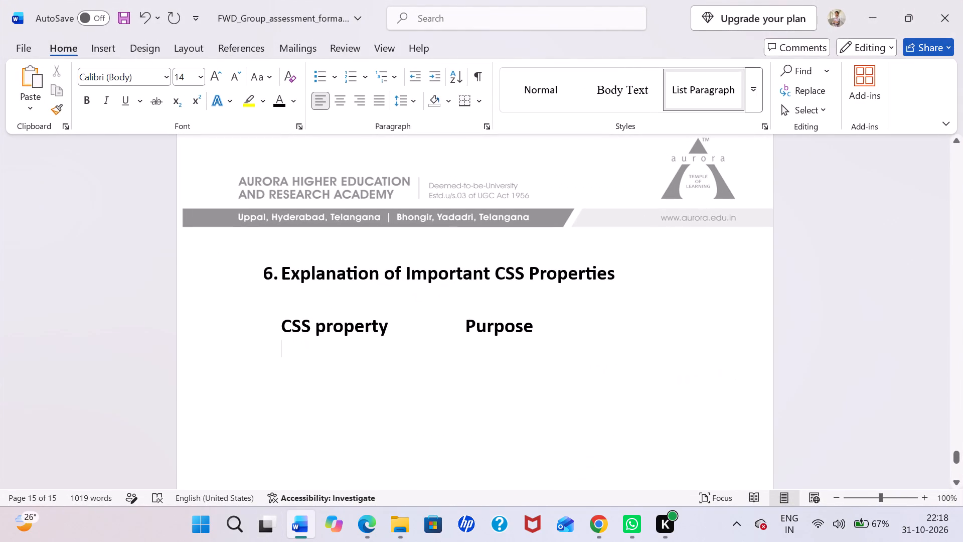
Paste the copied table of CSS properties and purposes below the "CSS property" and "Purpose" headings in the Word document.
{"action": "key", "text": "ctrl+v"}
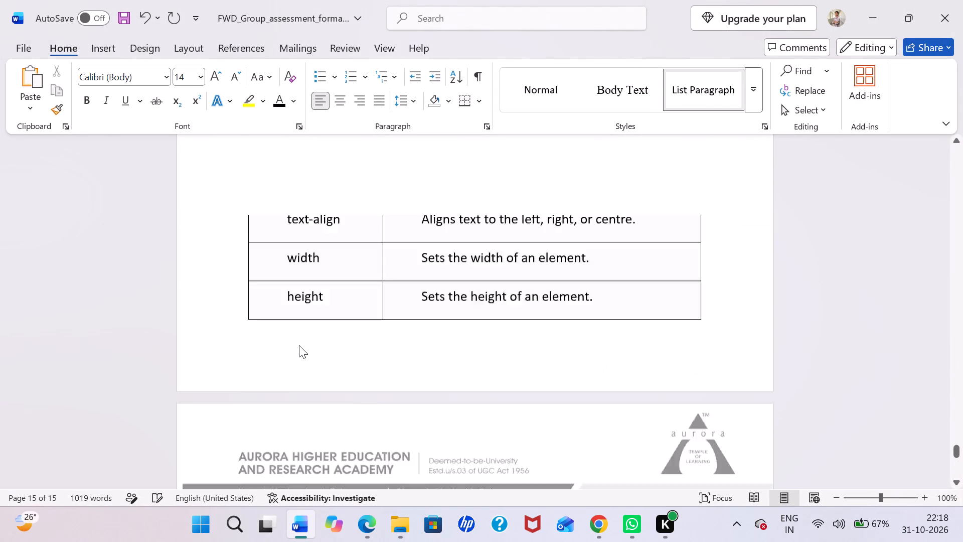
Review the pasted CSS table from its last rows back up to the "Explanation of Important CSS Properties" heading, checking its layout.
{"action": "scroll", "coordinate": [349, 308], "scroll_direction": "up", "scroll_amount": 3}
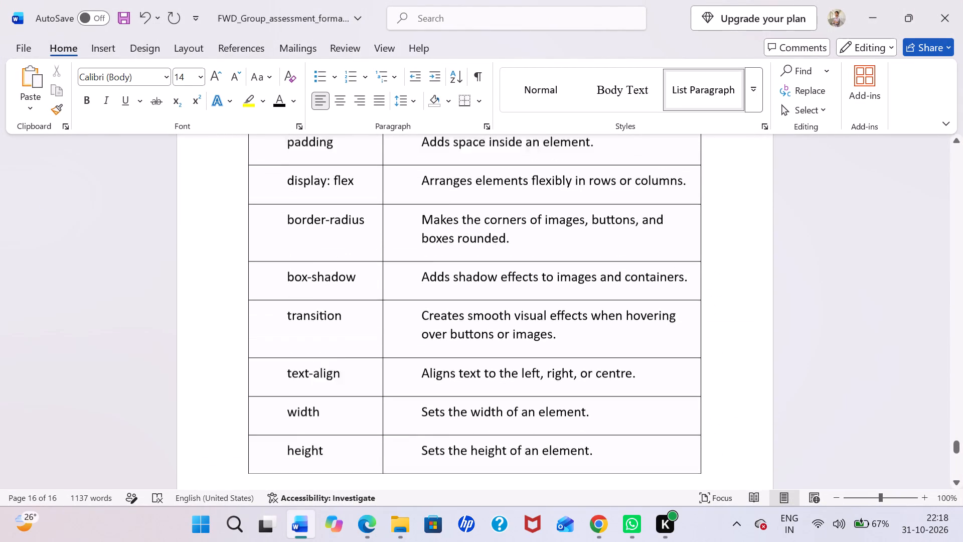
{"action": "scroll", "coordinate": [349, 308], "scroll_direction": "up", "scroll_amount": 3}
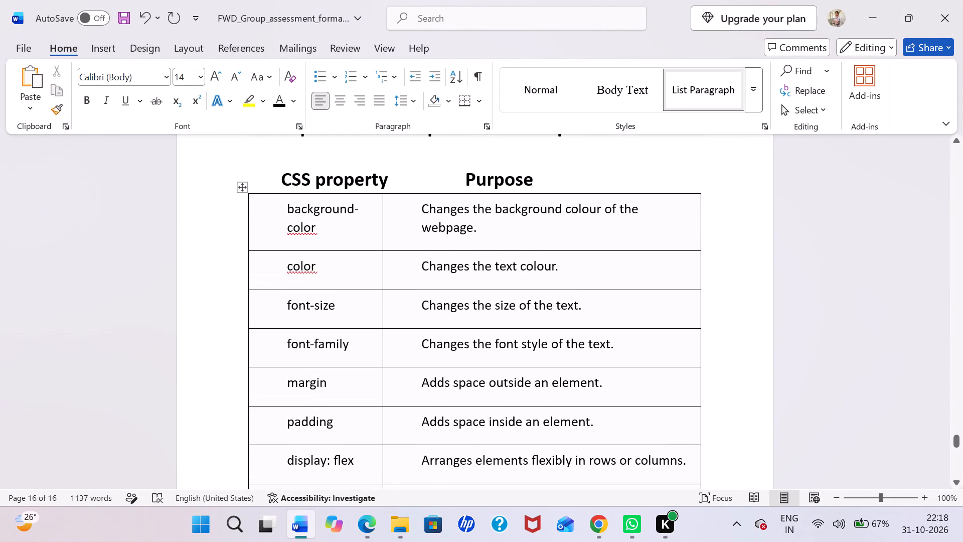
{"action": "scroll", "coordinate": [398, 296], "scroll_direction": "up", "scroll_amount": 1}
{"action": "left_click", "coordinate": [398, 296]}
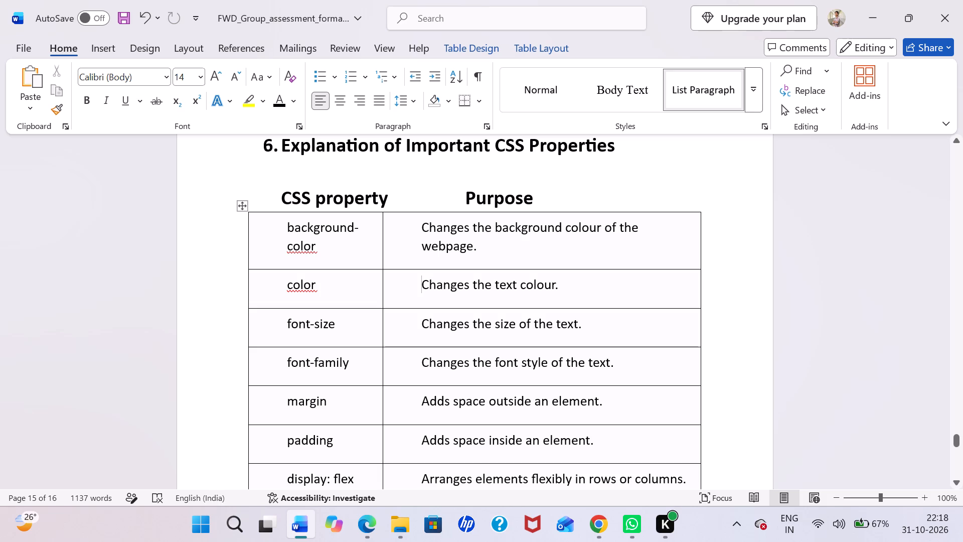
{"action": "double_click", "coordinate": [369, 270]}
{"action": "scroll", "coordinate": [433, 274], "scroll_direction": "up", "scroll_amount": 1}
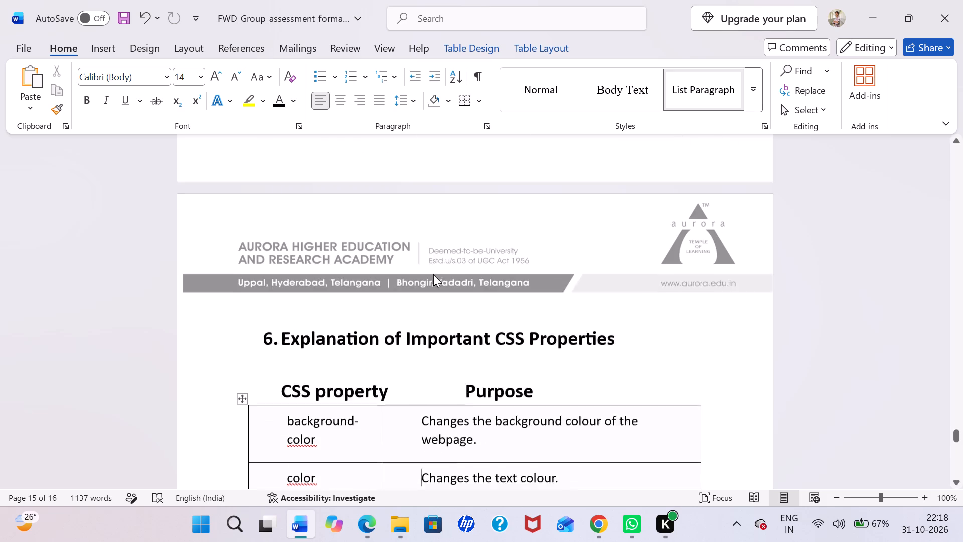
{"action": "scroll", "coordinate": [433, 274], "scroll_direction": "up", "scroll_amount": 1}
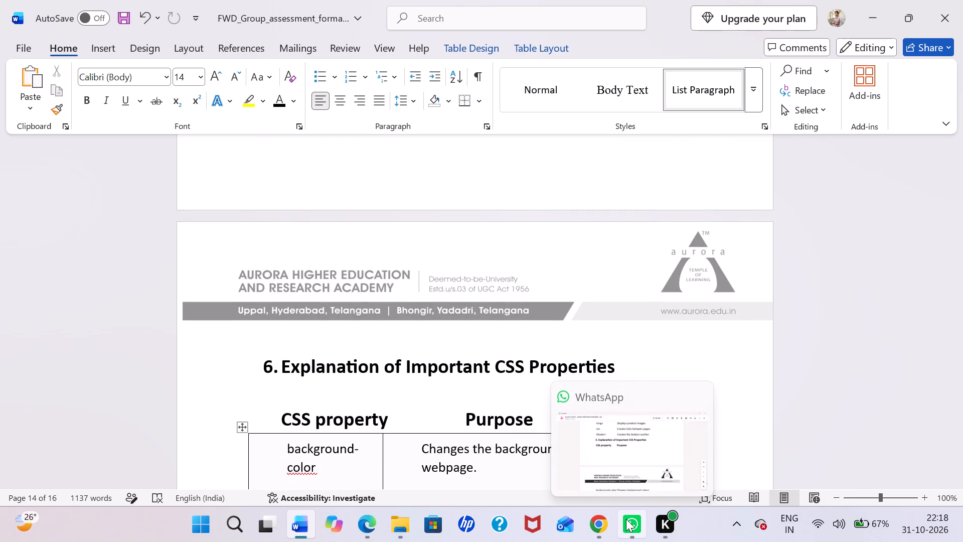
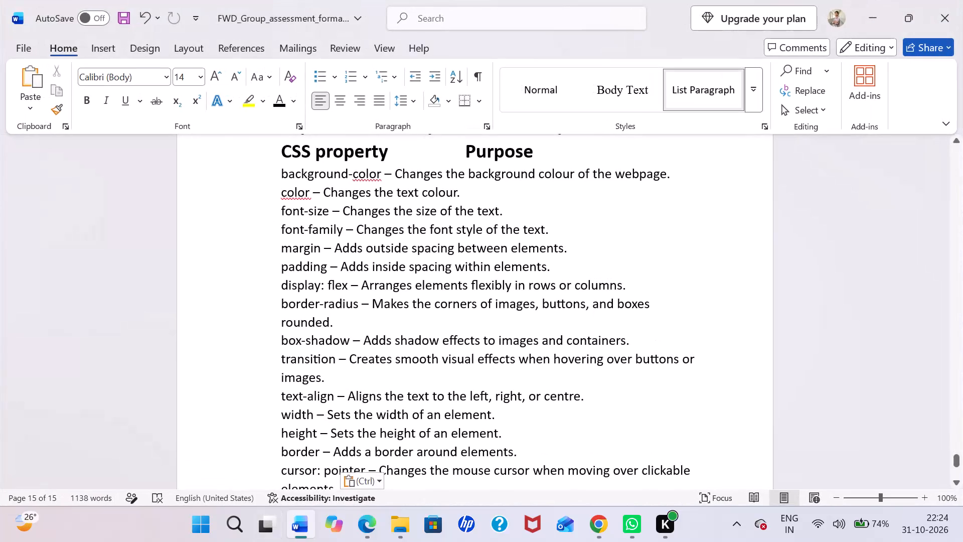
Check the font size of the <img> entry in the HTML tags table on the preceding page.
{"action": "left_click", "coordinate": [390, 175]}
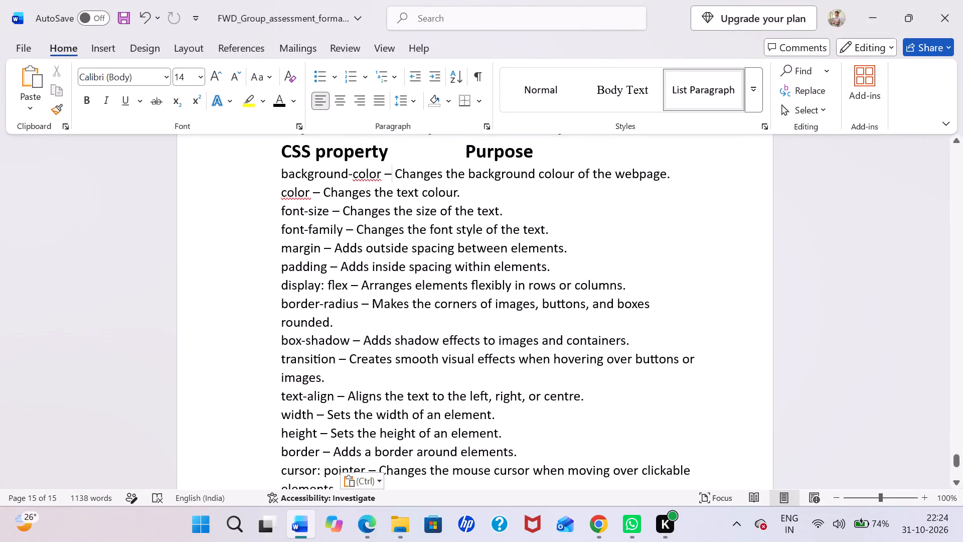
{"action": "scroll", "coordinate": [390, 175], "scroll_direction": "up", "scroll_amount": 5}
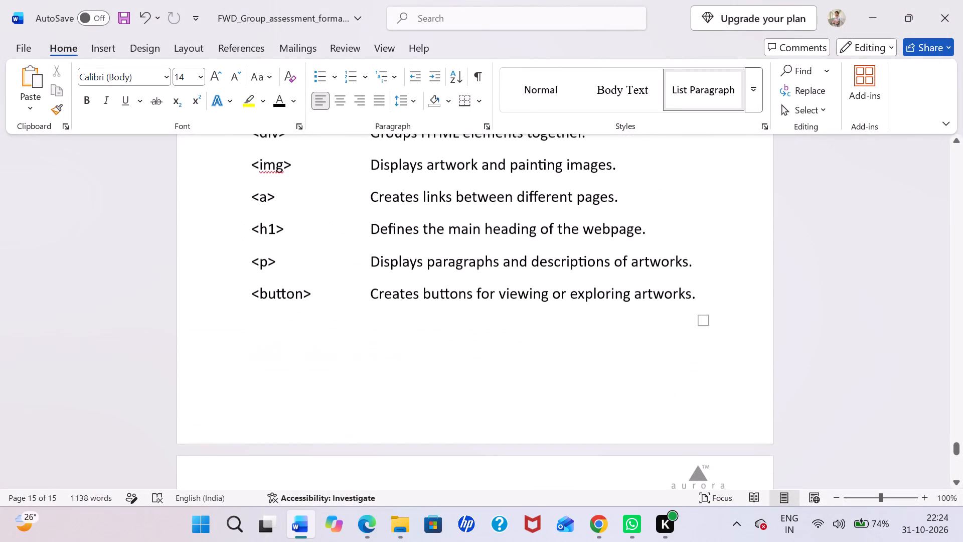
{"action": "left_click_drag", "start_coordinate": [252, 178], "coordinate": [255, 178]}
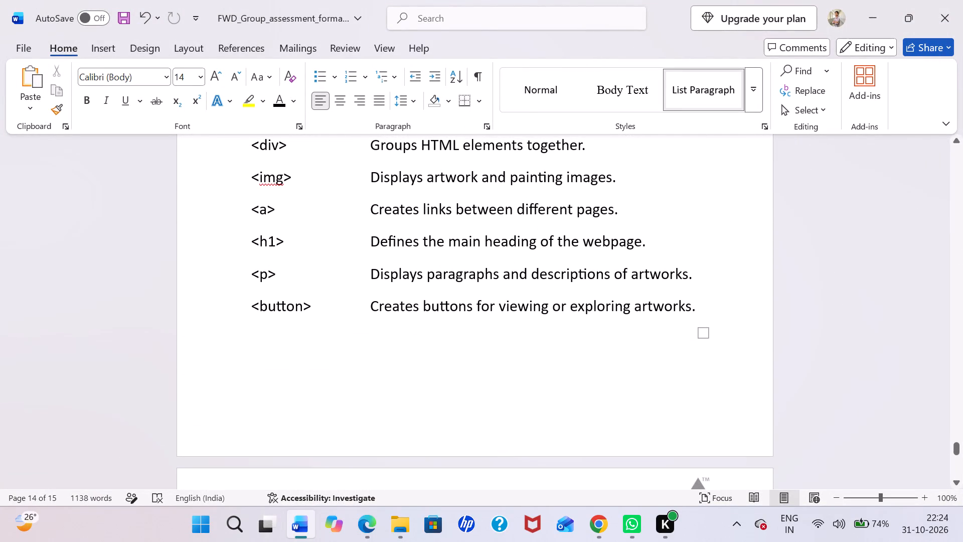
{"action": "left_click_drag", "start_coordinate": [255, 178], "coordinate": [296, 176]}
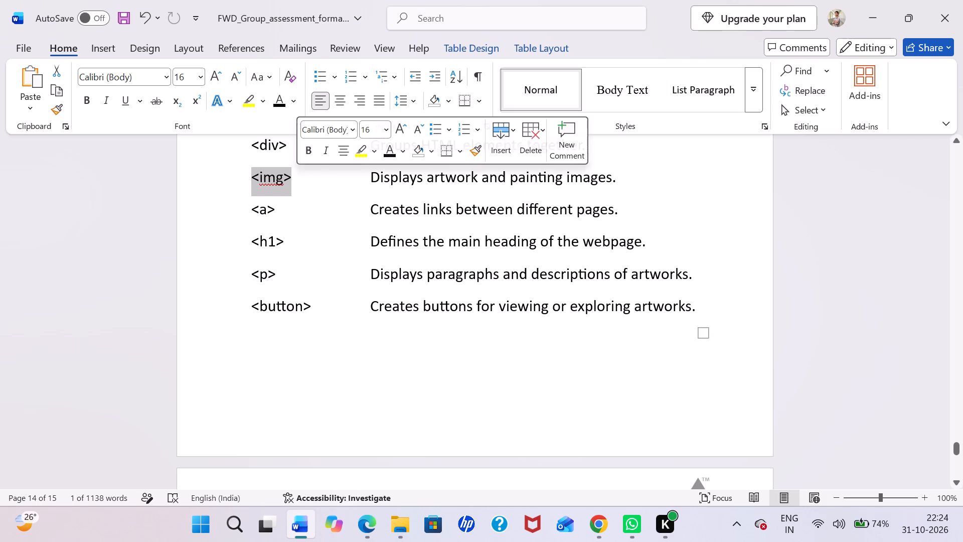
{"action": "left_click", "coordinate": [303, 181]}
Select the property name background-color in the first line below the CSS property heading and open its font size choices.
{"action": "scroll", "coordinate": [322, 295], "scroll_direction": "down", "scroll_amount": 2}
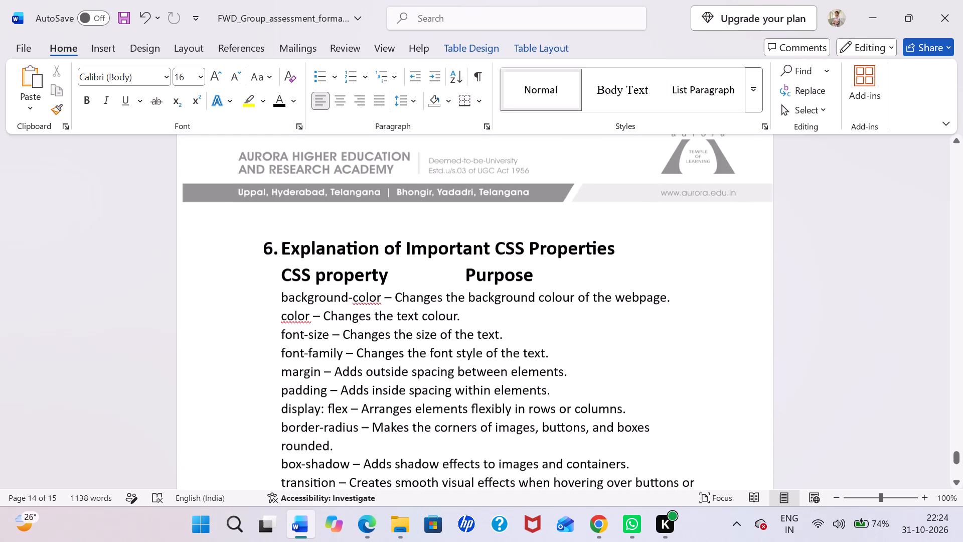
{"action": "left_click_drag", "start_coordinate": [277, 296], "coordinate": [366, 292]}
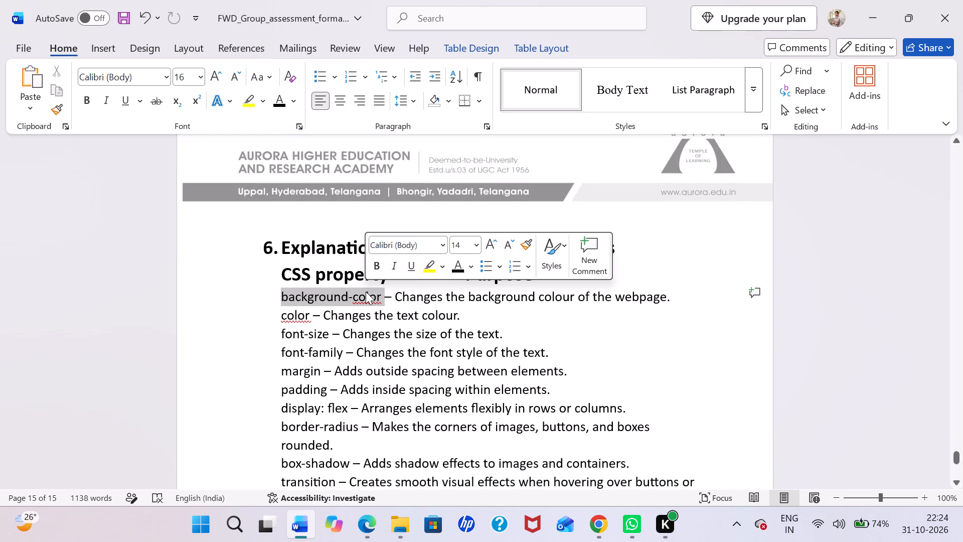
{"action": "left_click", "coordinate": [480, 240]}
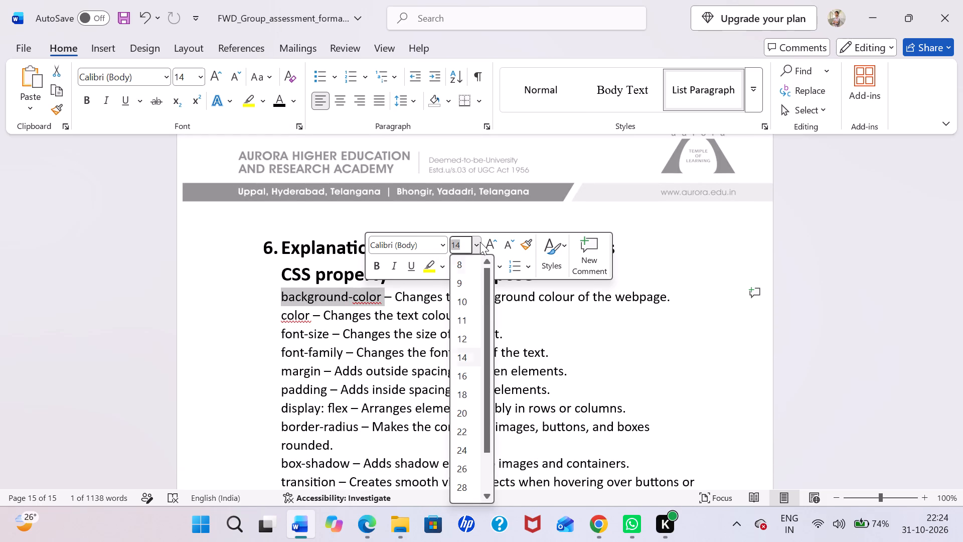
Set the selected property name "background-color" to font size 16.
{"action": "left_click", "coordinate": [470, 373]}
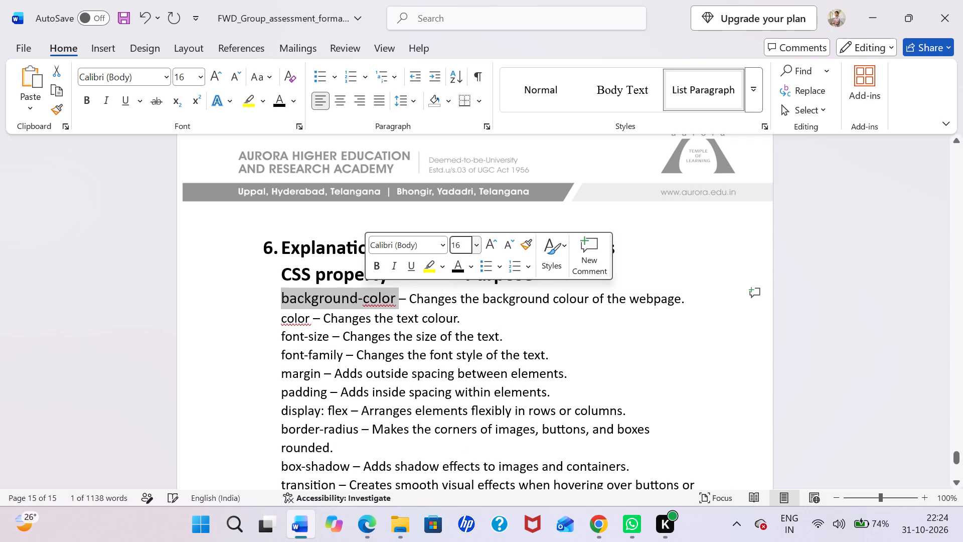
Replace the dash after "background-color" with a run of spaces to shift its purpose text toward the Purpose column.
{"action": "left_click", "coordinate": [406, 298]}
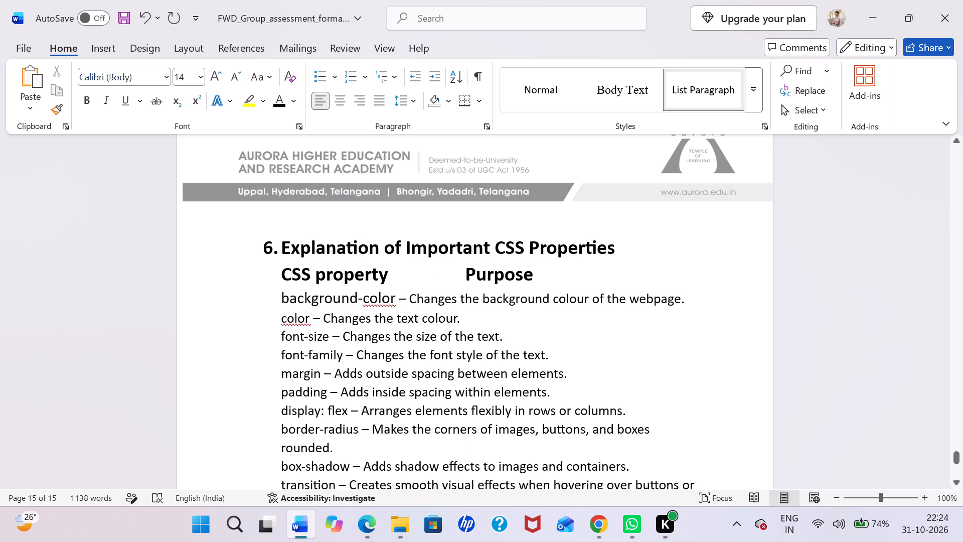
{"action": "key", "text": "BackSpace"}
{"action": "key", "text": "space"}
{"action": "key", "text": "space"}
{"action": "key", "text": "space"}
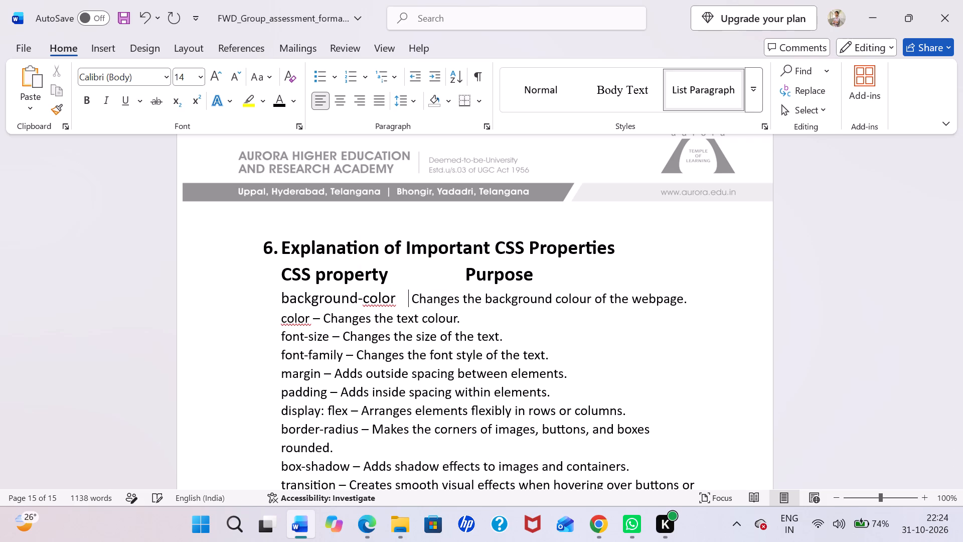
{"action": "key", "text": "space"}
{"action": "key", "text": "space"}
{"action": "key", "text": "space"}
{"action": "key", "text": "space"}
{"action": "key", "text": "space"}
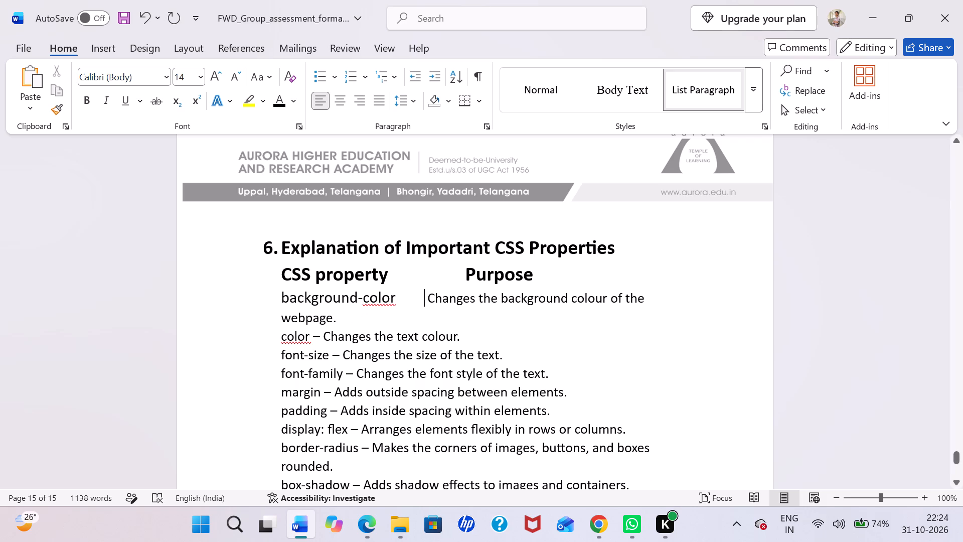
Copy the wrapped word "webpage." at the end of the background-color purpose text.
{"action": "left_click_drag", "start_coordinate": [281, 321], "coordinate": [339, 317]}
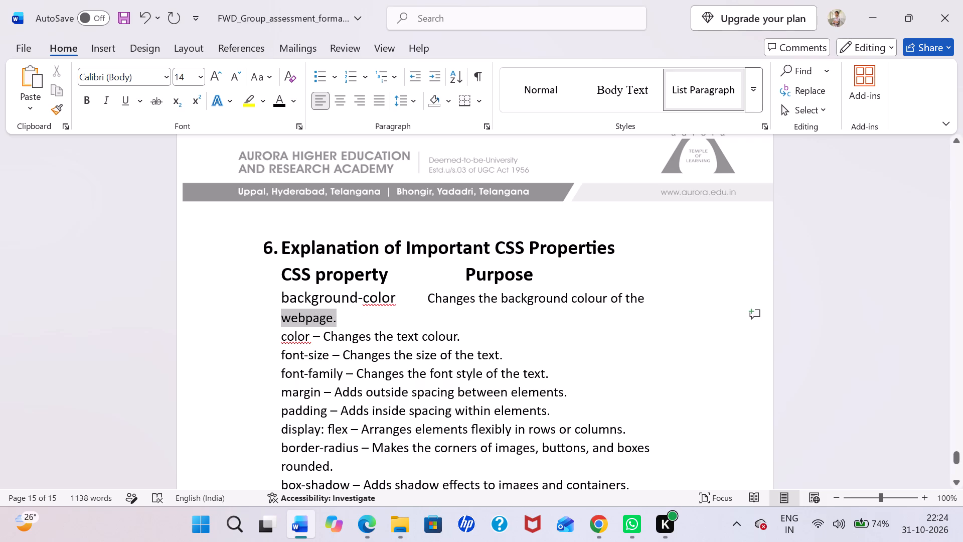
{"action": "left_click_drag", "start_coordinate": [339, 317], "coordinate": [338, 317]}
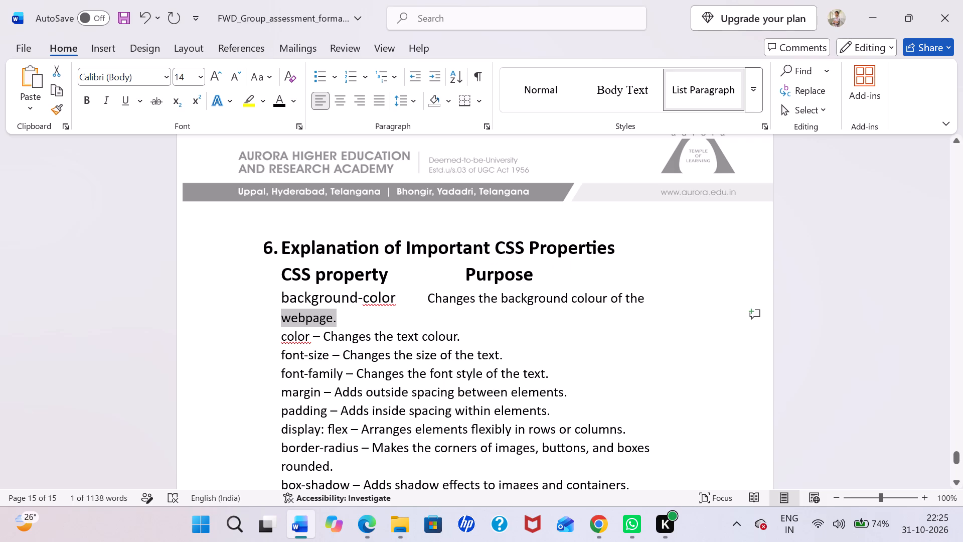
{"action": "key", "text": "ctrl+c"}
Add a long run of spaces after the wrapped word "webpage." to reach the Purpose column.
{"action": "left_click", "coordinate": [346, 317]}
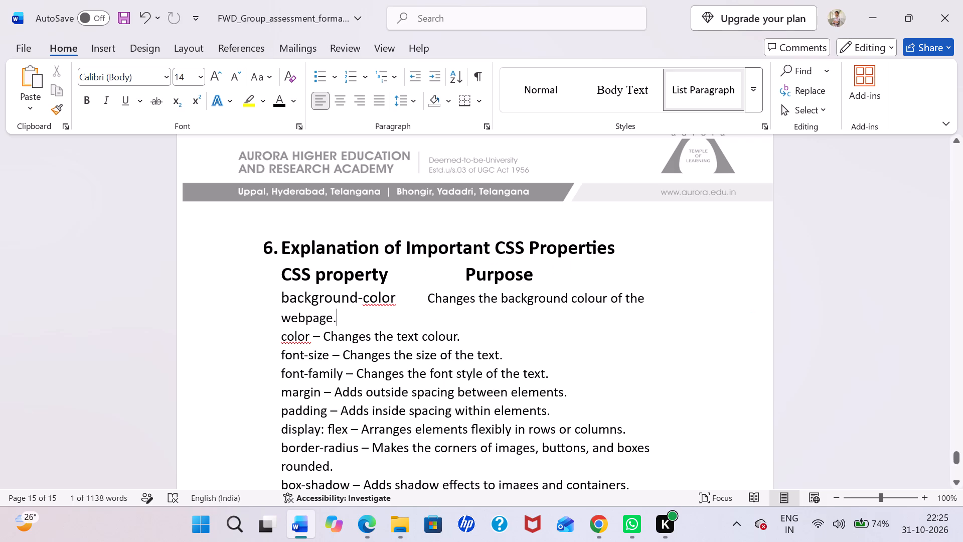
{"action": "left_click", "coordinate": [448, 318]}
{"action": "double_click", "coordinate": [448, 318]}
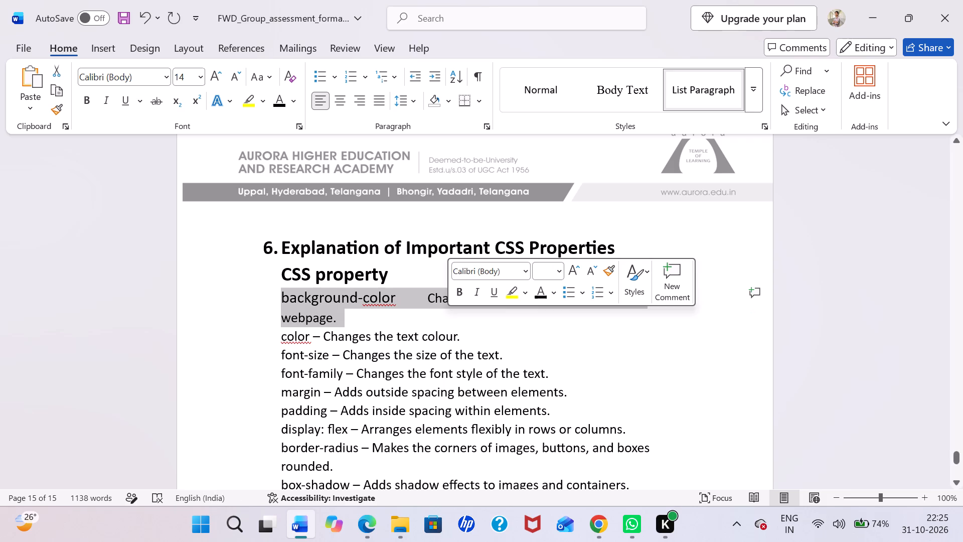
{"action": "left_click", "coordinate": [460, 320]}
{"action": "left_click", "coordinate": [449, 312]}
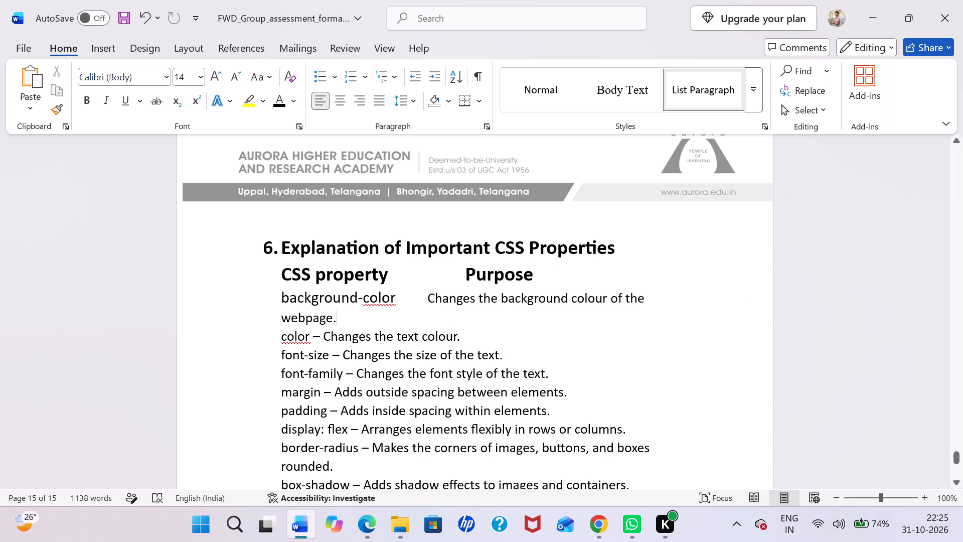
{"action": "double_click", "coordinate": [449, 312]}
{"action": "double_click", "coordinate": [449, 312]}
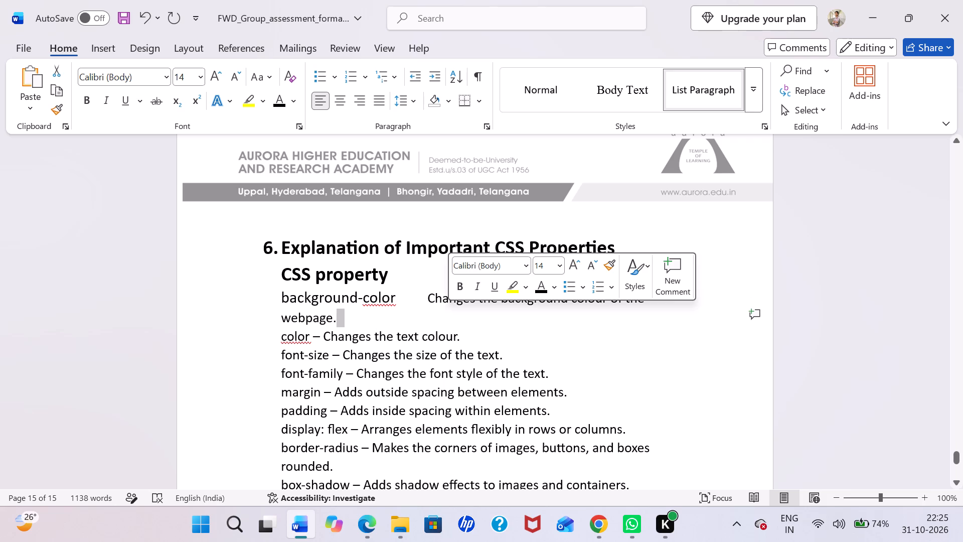
{"action": "left_click", "coordinate": [419, 315]}
{"action": "left_click", "coordinate": [419, 315]}
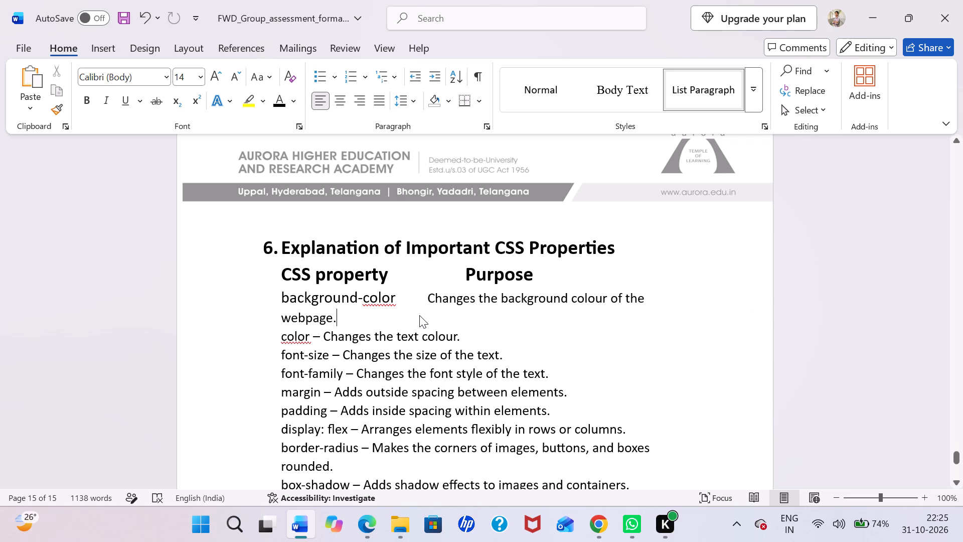
{"action": "key", "text": "space"}
{"action": "key", "text": "space"}
{"action": "key", "text": "space"}
{"action": "key", "text": "space"}
{"action": "key", "text": "space"}
{"action": "key", "text": "space"}
{"action": "key", "text": "space"}
{"action": "key", "text": "space"}
{"action": "key", "text": "space"}
{"action": "key", "text": "space"}
{"action": "key", "text": "space"}
{"action": "key", "text": "space"}
{"action": "key", "text": "space"}
{"action": "key", "text": "space"}
{"action": "key", "text": "space"}
{"action": "key", "text": "space"}
{"action": "key", "text": "space"}
{"action": "key", "text": "space"}
{"action": "key", "text": "space"}
{"action": "key", "text": "space"}
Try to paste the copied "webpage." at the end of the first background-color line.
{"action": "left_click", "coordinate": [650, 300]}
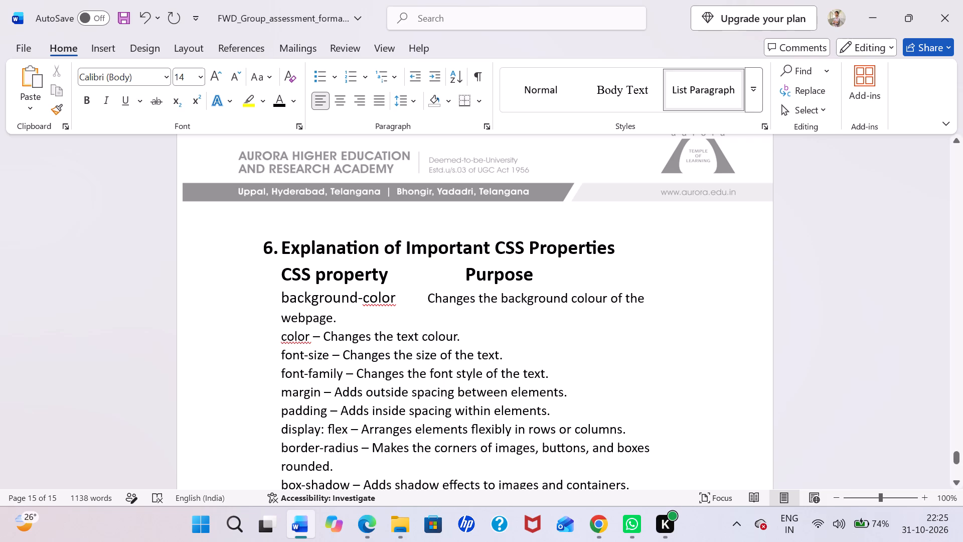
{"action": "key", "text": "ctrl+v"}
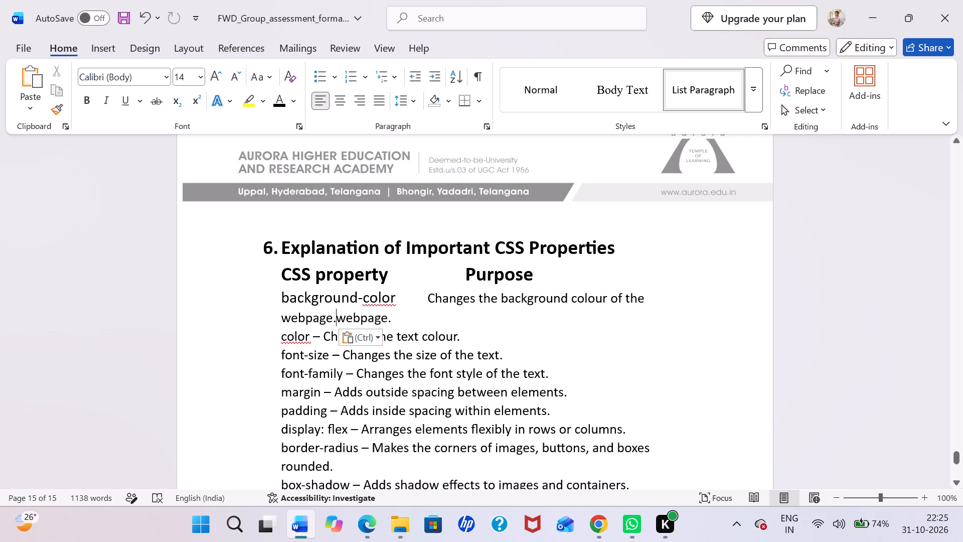
Paste the copied "webpage." on the wrapped line, beneath the background-color purpose text.
{"action": "left_click_drag", "start_coordinate": [279, 318], "coordinate": [362, 314]}
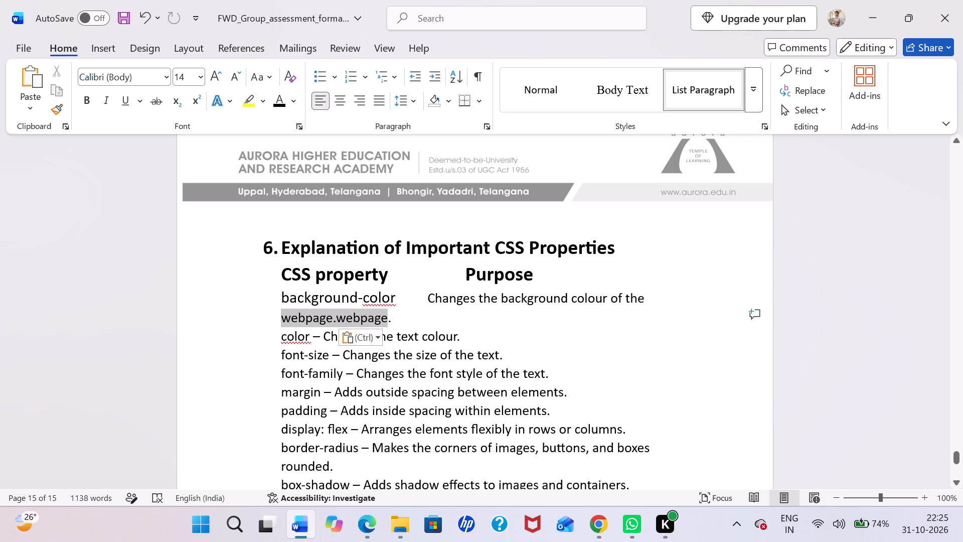
{"action": "left_click_drag", "start_coordinate": [362, 314], "coordinate": [405, 319]}
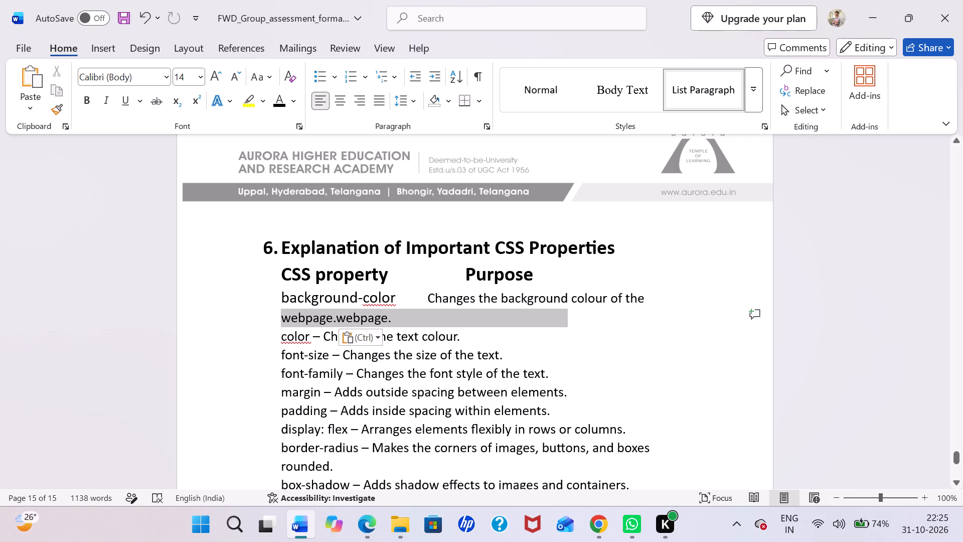
{"action": "left_click_drag", "start_coordinate": [405, 319], "coordinate": [392, 318]}
{"action": "left_click_drag", "start_coordinate": [392, 318], "coordinate": [403, 318]}
{"action": "left_click", "coordinate": [403, 318]}
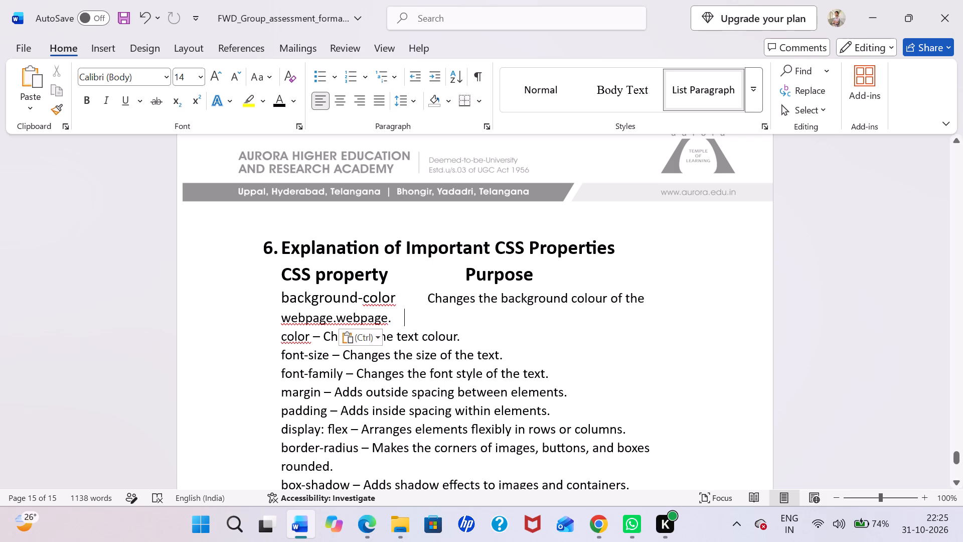
{"action": "left_click", "coordinate": [426, 320]}
{"action": "key", "text": "space"}
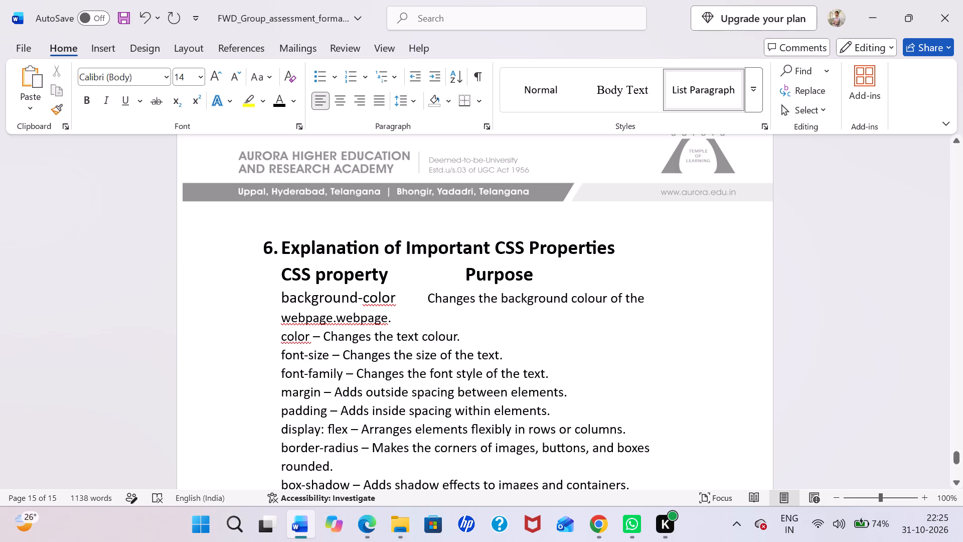
{"action": "left_click", "coordinate": [442, 314]}
{"action": "key", "text": "ctrl+v"}
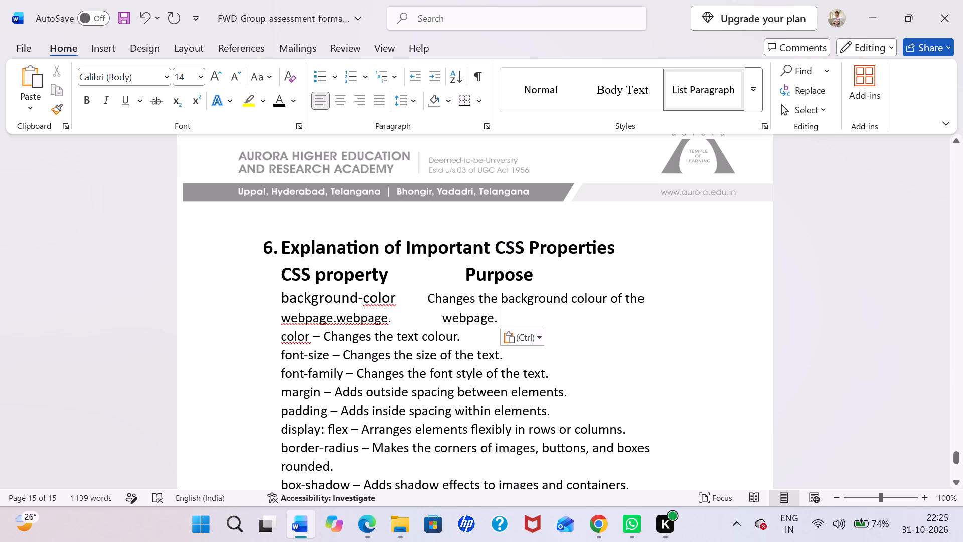
Delete the duplicated "webpage.webpage" at the start of the wrapped line.
{"action": "left_click_drag", "start_coordinate": [279, 318], "coordinate": [307, 318]}
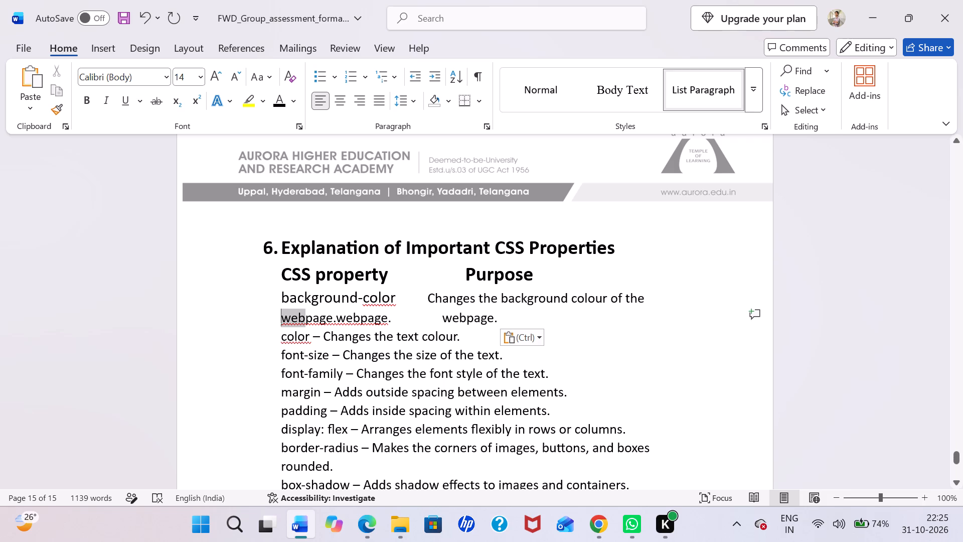
{"action": "left_click_drag", "start_coordinate": [307, 318], "coordinate": [380, 320]}
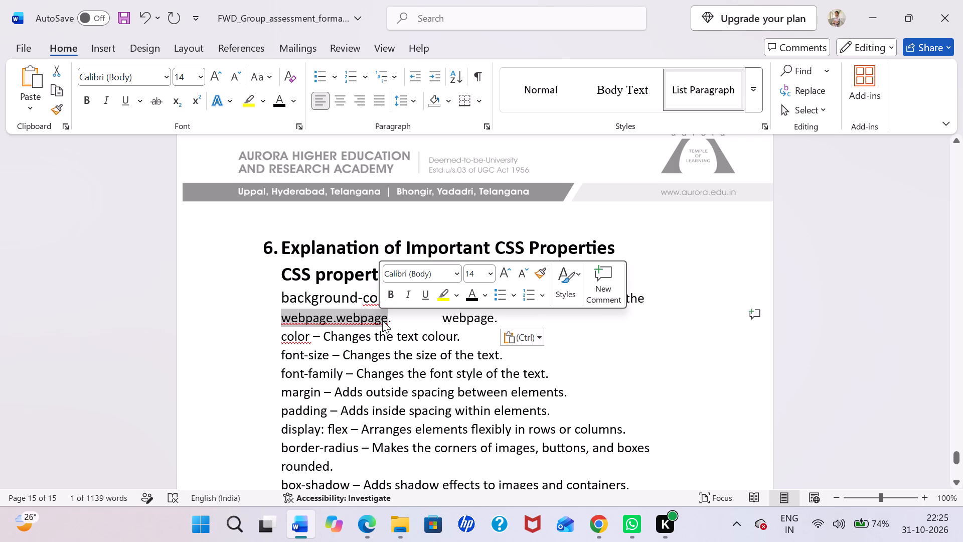
{"action": "key", "text": "Delete"}
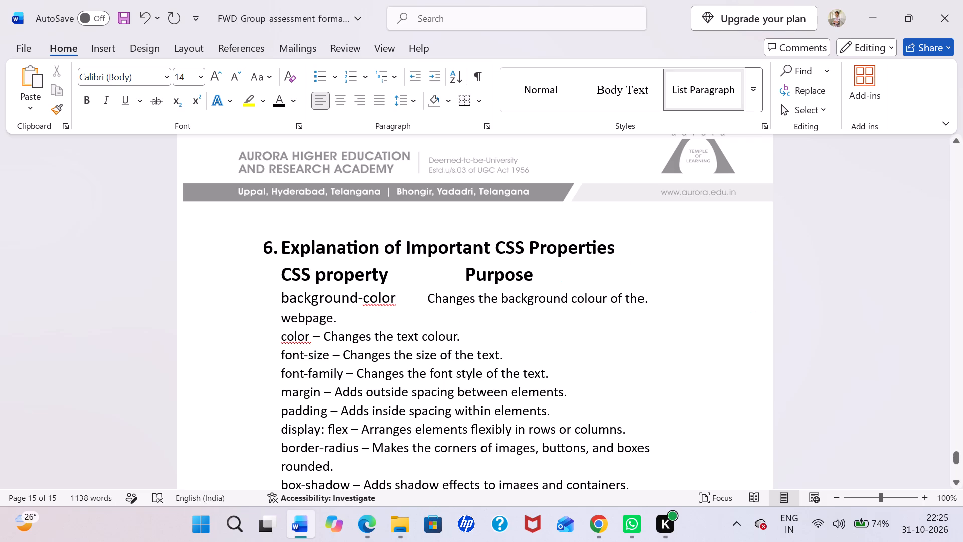
Insert spaces before the remaining "webpage." to try to indent it beneath the background-color purpose text.
{"action": "left_click", "coordinate": [279, 316]}
{"action": "key", "text": "space"}
{"action": "key", "text": "space"}
{"action": "key", "text": "space"}
{"action": "key", "text": "space"}
{"action": "key", "text": "space"}
{"action": "key", "text": "space"}
{"action": "key", "text": "space"}
{"action": "key", "text": "space"}
{"action": "key", "text": "space"}
{"action": "key", "text": "space"}
{"action": "key", "text": "space"}
{"action": "key", "text": "space"}
{"action": "key", "text": "space"}
{"action": "key", "text": "space"}
{"action": "key", "text": "space"}
Enter "webpage" after "Changes the background colour of the", before the full stop.
{"action": "left_click_drag", "start_coordinate": [281, 318], "coordinate": [320, 317]}
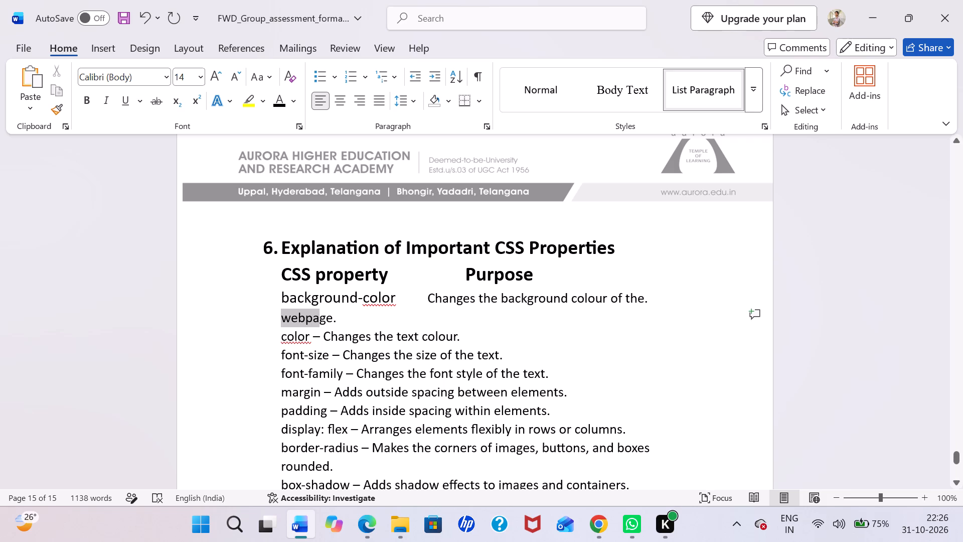
{"action": "left_click_drag", "start_coordinate": [320, 317], "coordinate": [335, 318]}
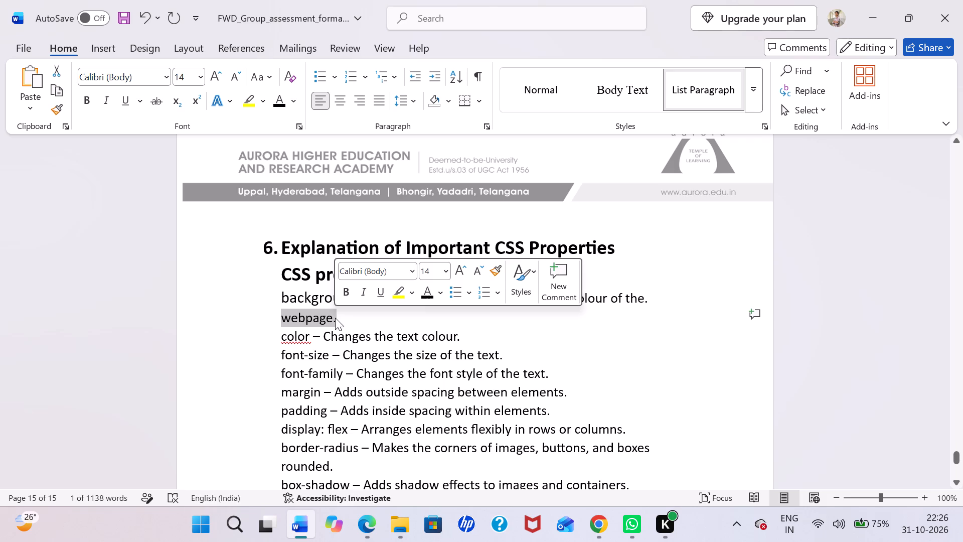
{"action": "left_click", "coordinate": [349, 316]}
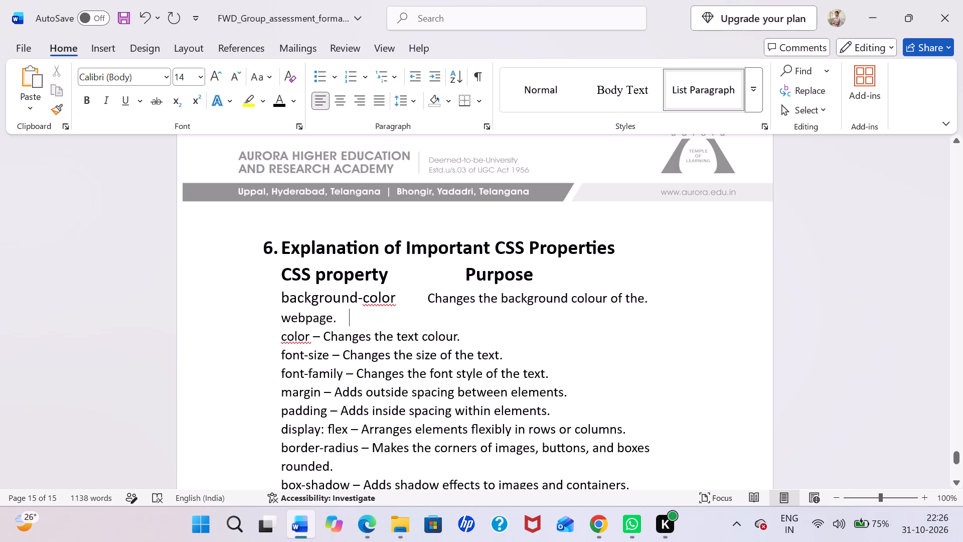
{"action": "left_click", "coordinate": [644, 299]}
{"action": "key", "text": "space"}
{"action": "type", "text": "we"}
{"action": "key", "text": "b"}
{"action": "type", "text": "page"}
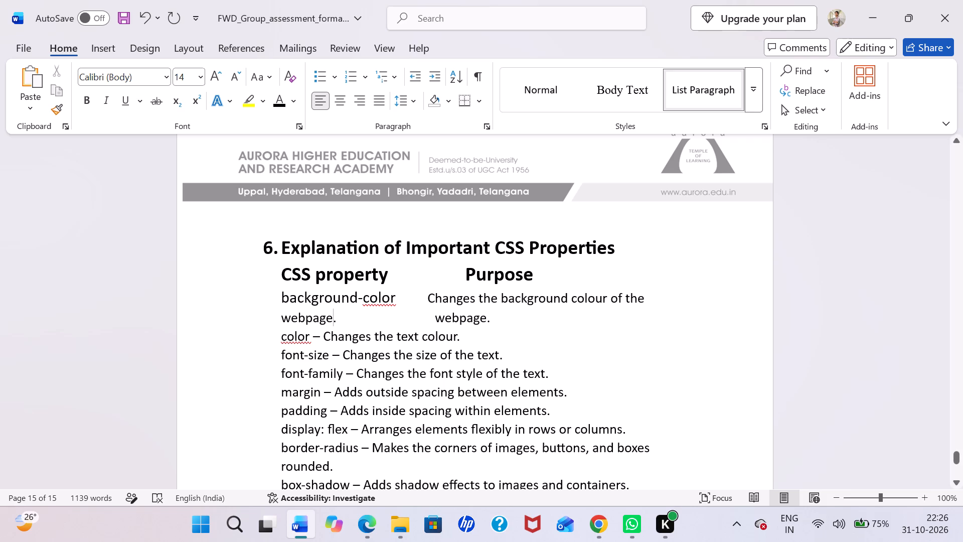
Delete the word "webpage" at the start of the wrapped line beneath background-color, before its full stop.
{"action": "left_click_drag", "start_coordinate": [278, 316], "coordinate": [337, 314]}
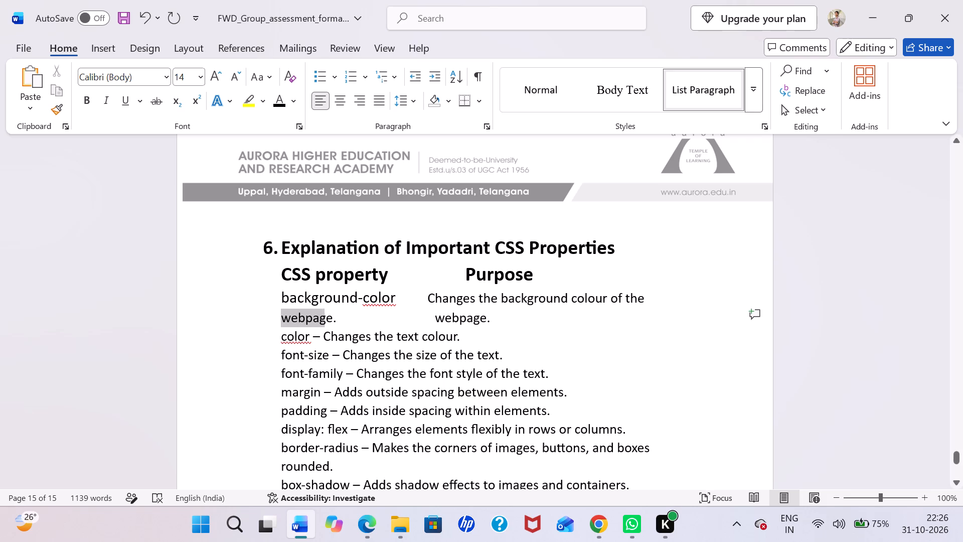
{"action": "left_click_drag", "start_coordinate": [337, 314], "coordinate": [334, 320]}
{"action": "left_click_drag", "start_coordinate": [334, 320], "coordinate": [334, 320]}
{"action": "key", "text": "Delete"}
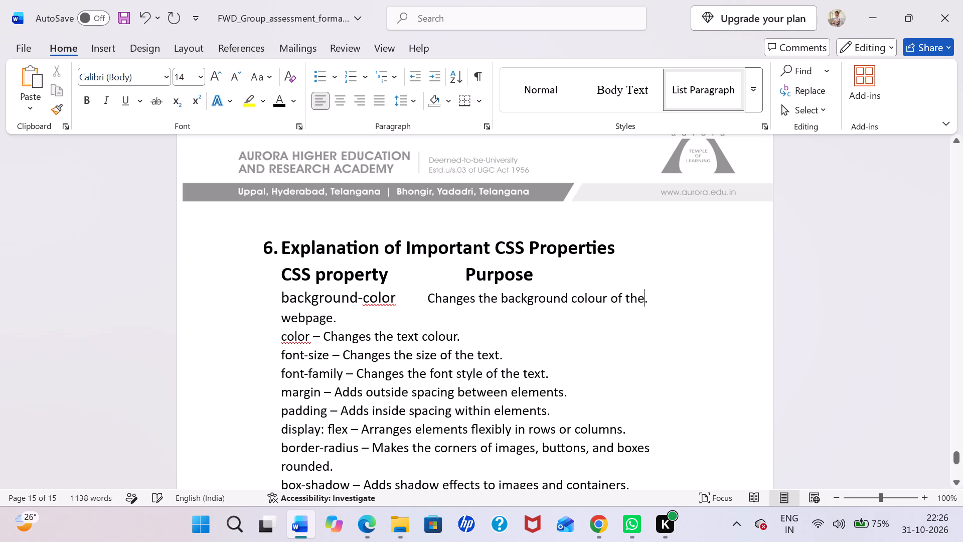
Remove the full stop and trailing spaces after "Changes the background colour of the".
{"action": "left_click", "coordinate": [654, 301]}
{"action": "key", "text": "BackSpace"}
{"action": "key", "text": "BackSpace"}
{"action": "key", "text": "BackSpace"}
{"action": "key", "text": "BackSpace"}
{"action": "key", "text": "e"}
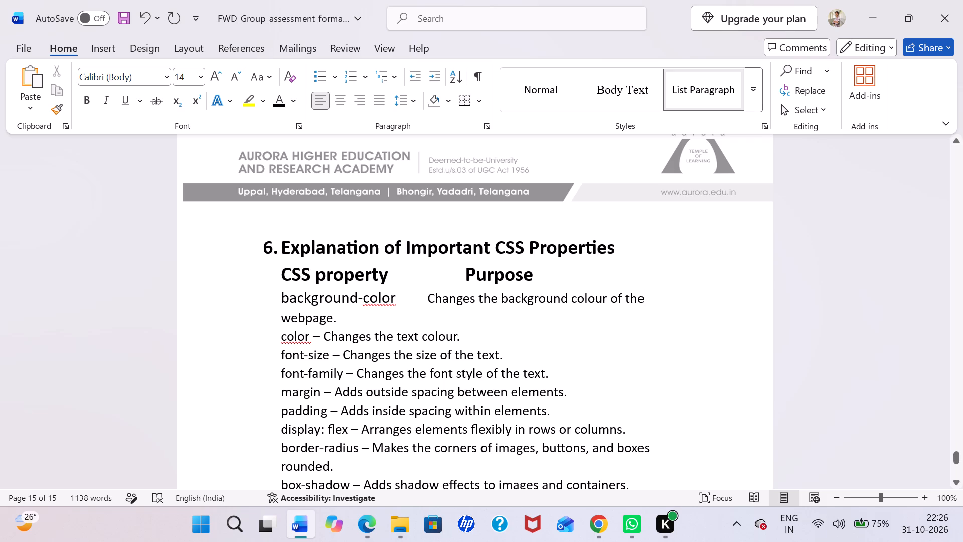
Replace the final "the" in the background-color purpose with "webpage", giving "Changes the background colour of webpage".
{"action": "left_click_drag", "start_coordinate": [623, 298], "coordinate": [646, 300]}
{"action": "left_click_drag", "start_coordinate": [646, 300], "coordinate": [648, 300]}
{"action": "key", "text": "Delete"}
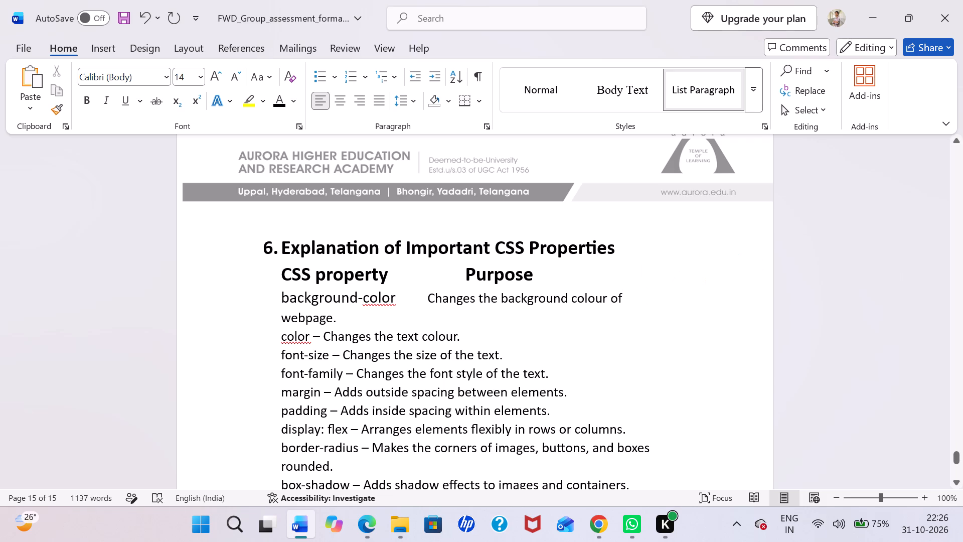
{"action": "key", "text": "space"}
{"action": "type", "text": "web"}
{"action": "type", "text": "page"}
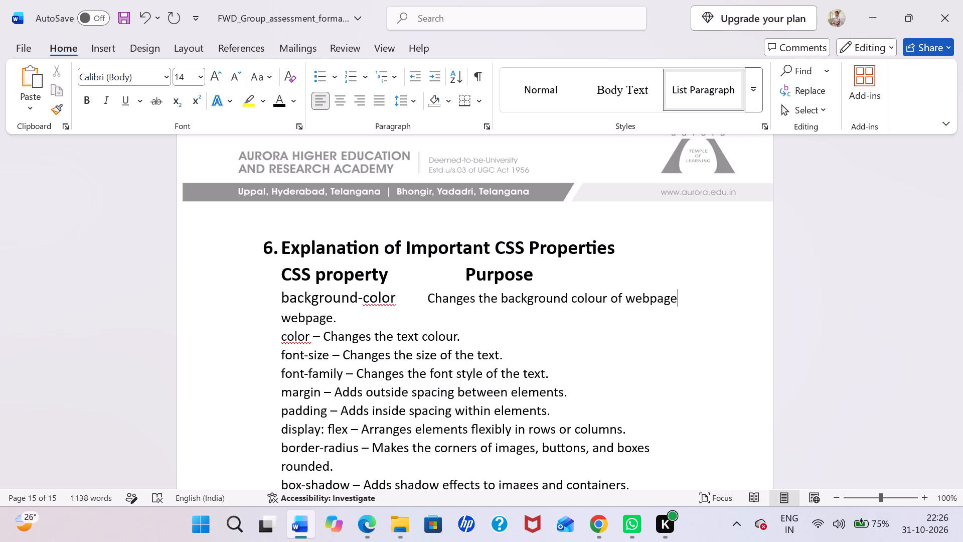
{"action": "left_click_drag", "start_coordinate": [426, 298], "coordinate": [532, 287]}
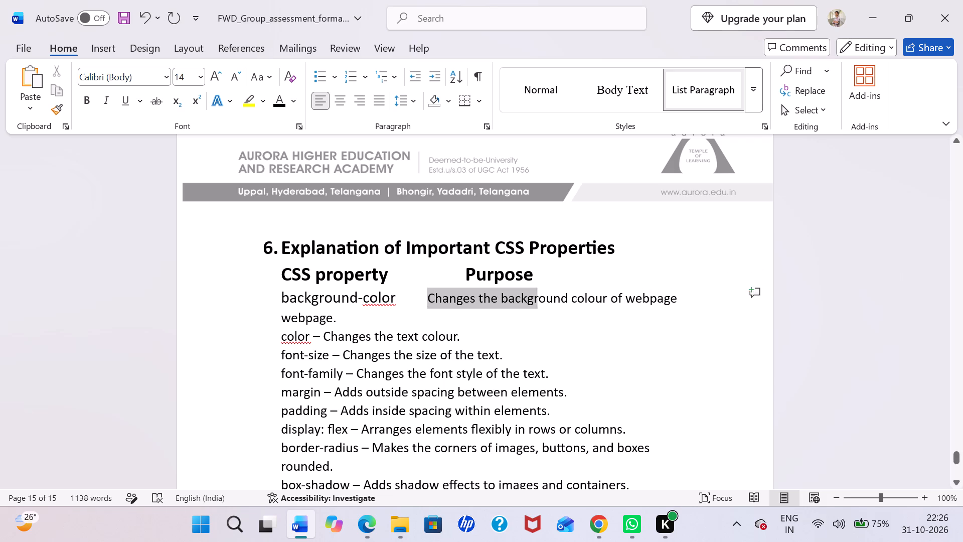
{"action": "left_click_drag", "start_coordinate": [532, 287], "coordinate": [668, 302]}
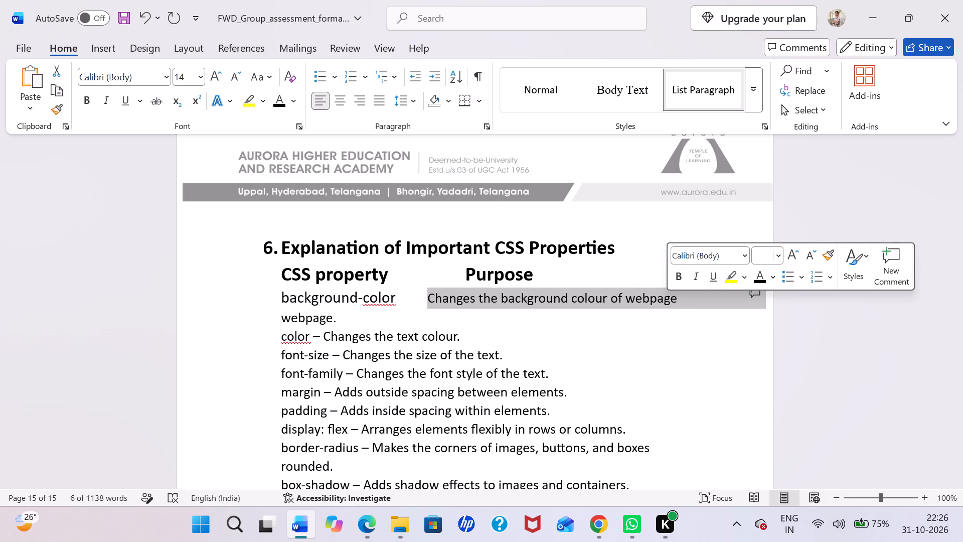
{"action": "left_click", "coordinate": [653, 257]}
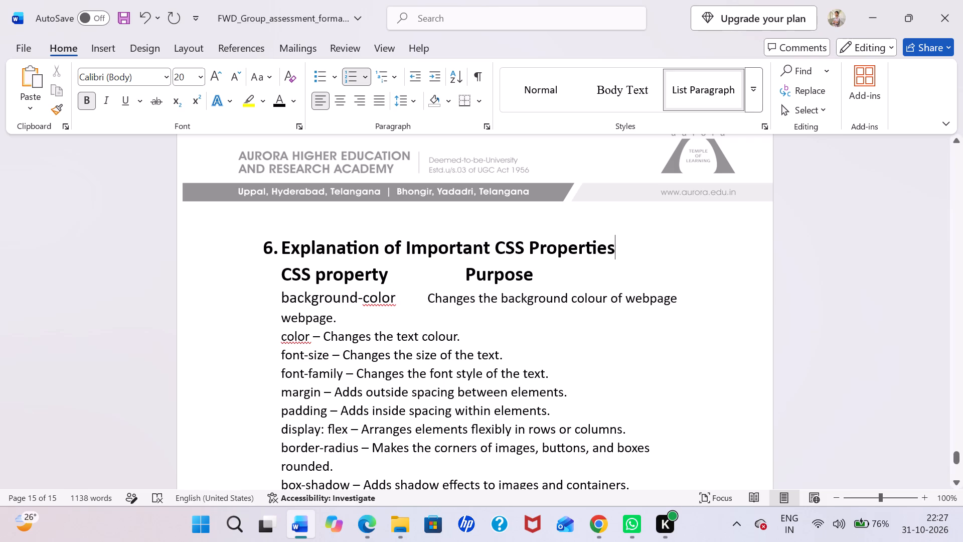
Set the font size of the "background-color" property name to 14.
{"action": "left_click_drag", "start_coordinate": [278, 298], "coordinate": [394, 295]}
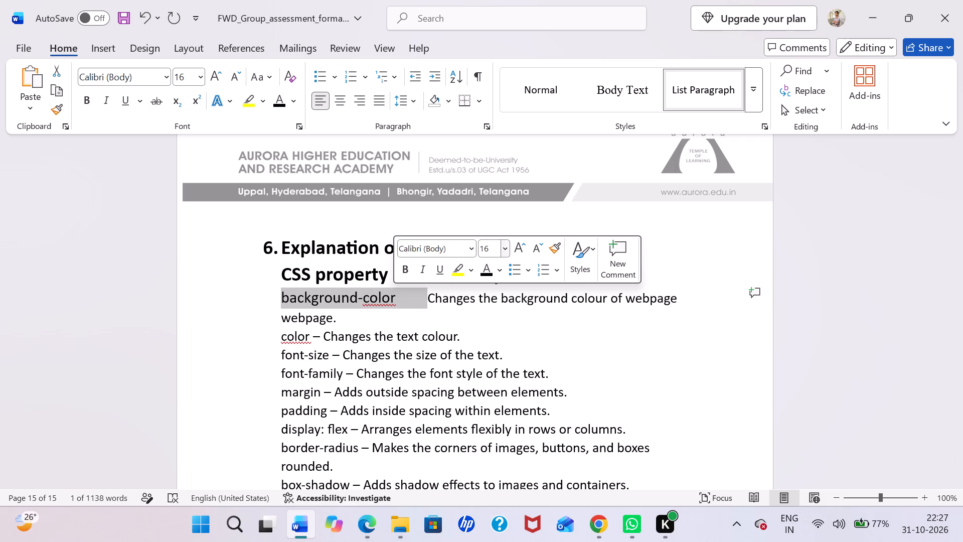
{"action": "left_click", "coordinate": [508, 248]}
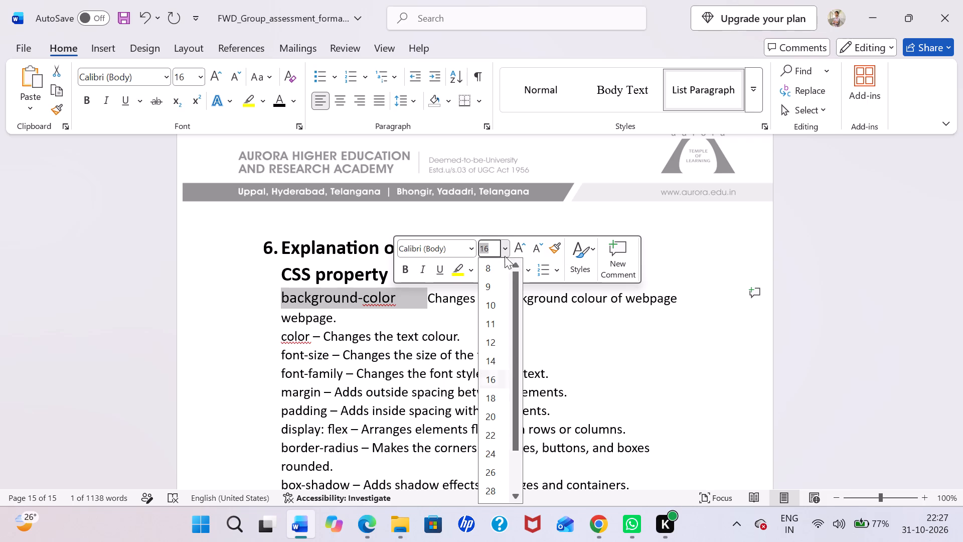
{"action": "left_click", "coordinate": [498, 356]}
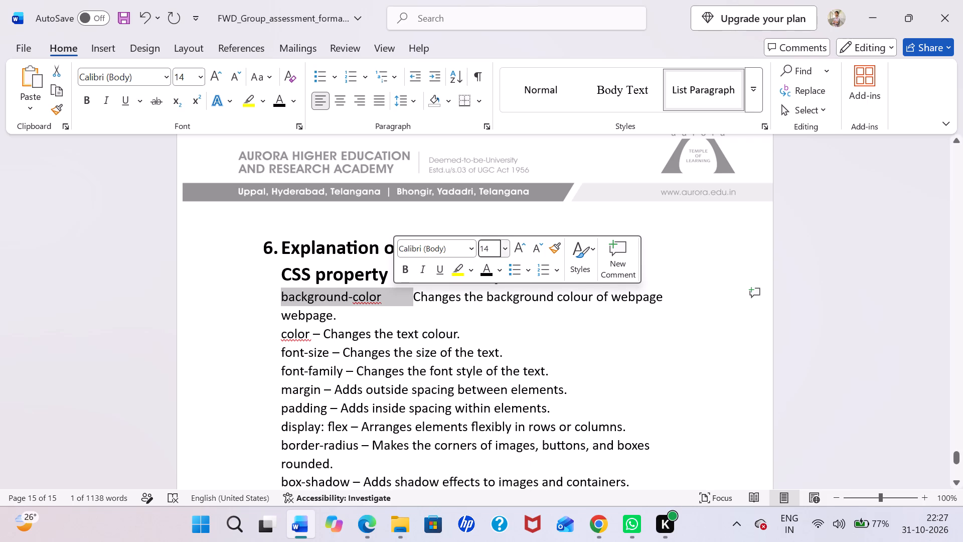
{"action": "left_click", "coordinate": [559, 334]}
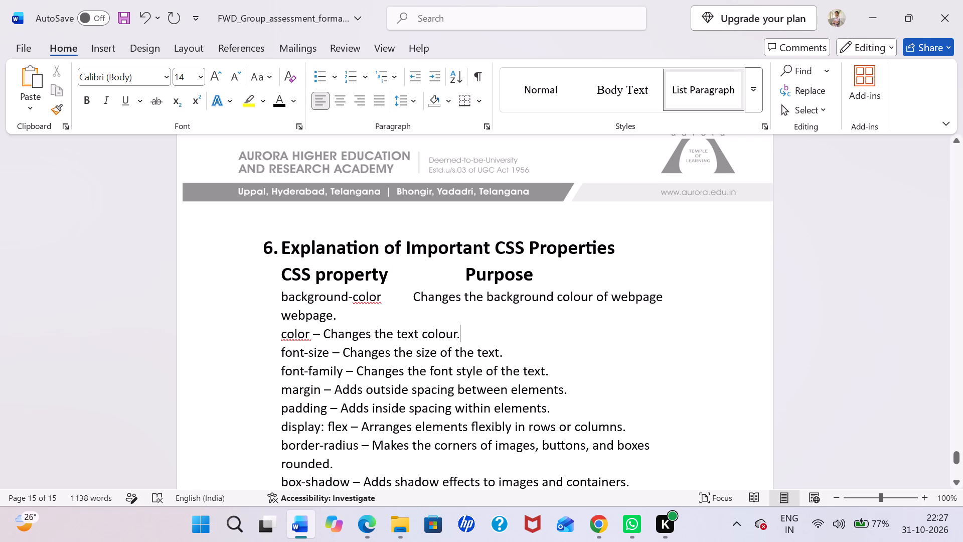
Delete the leftover "webpage." line beneath the background-color entry.
{"action": "left_click_drag", "start_coordinate": [273, 316], "coordinate": [335, 318]}
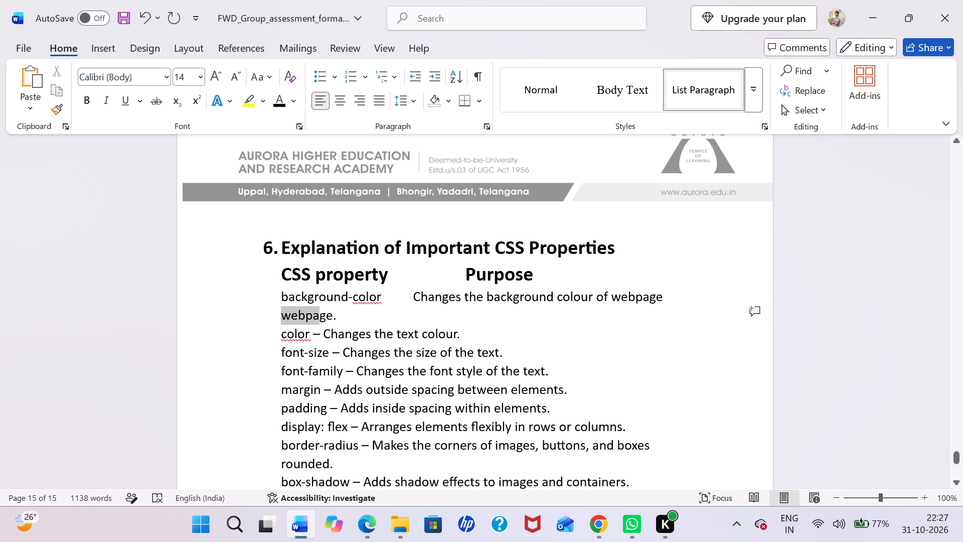
{"action": "left_click_drag", "start_coordinate": [335, 318], "coordinate": [338, 319]}
{"action": "key", "text": "Delete"}
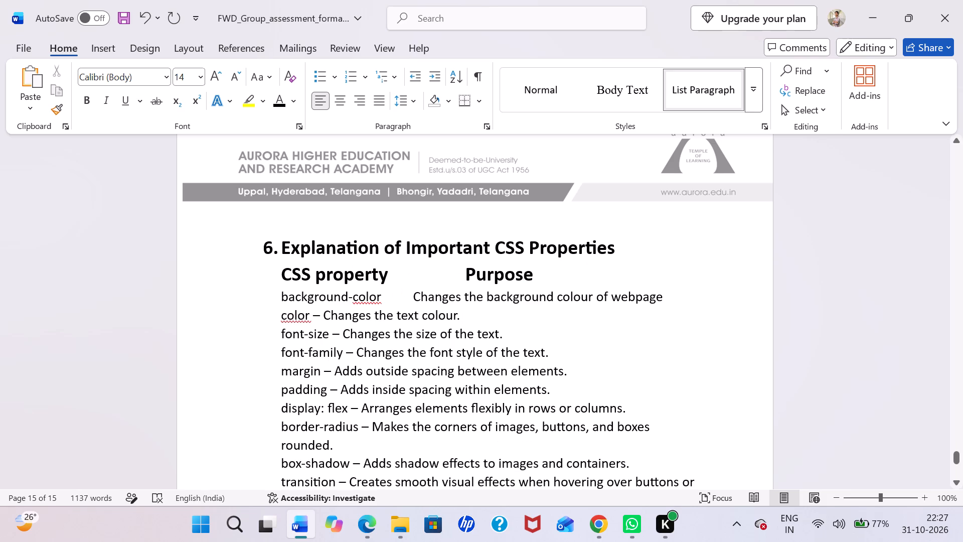
Complete the background-color purpose by inserting "the" before "webpage" and ending the sentence with a full stop.
{"action": "left_click", "coordinate": [667, 297]}
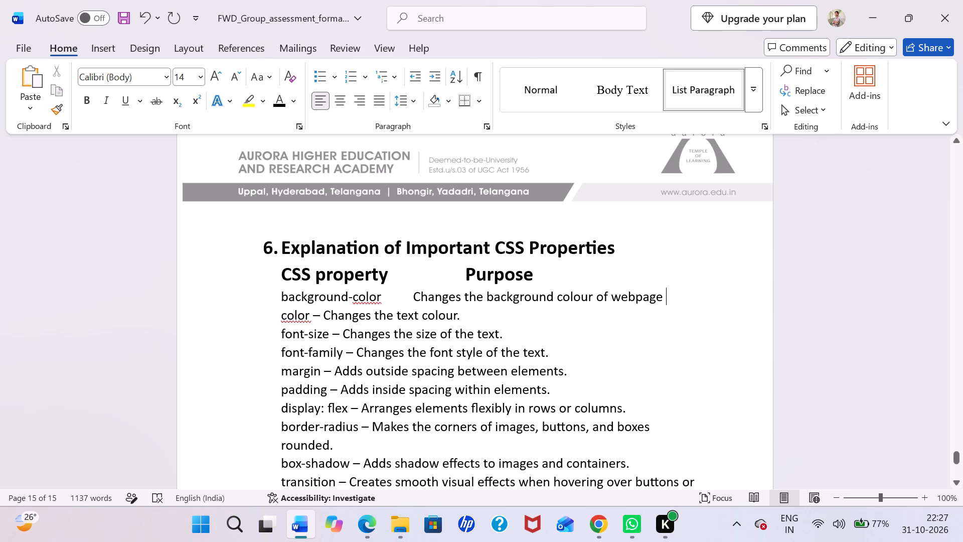
{"action": "left_click", "coordinate": [609, 298]}
{"action": "key", "text": "space"}
{"action": "type", "text": "the"}
{"action": "left_click", "coordinate": [690, 300]}
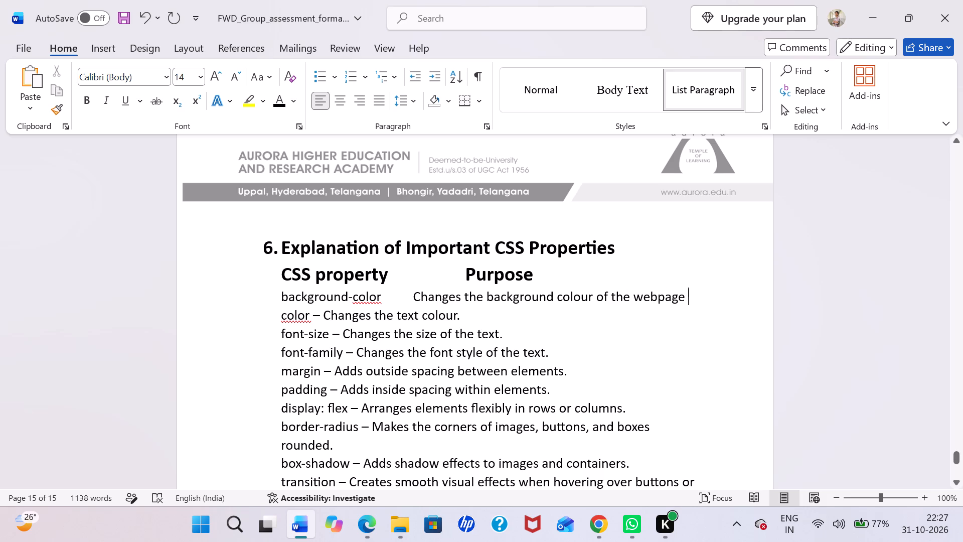
{"action": "key", "text": "BackSpace"}
{"action": "key", "text": "period"}
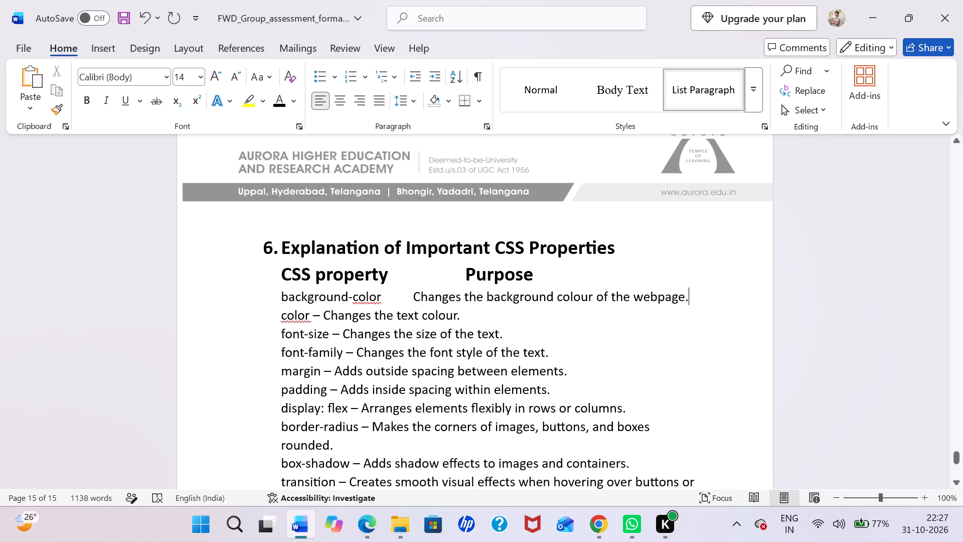
Replace the dash after "color" with spaces, moving "Changes the text colour." towards the Purpose column.
{"action": "left_click", "coordinate": [309, 315]}
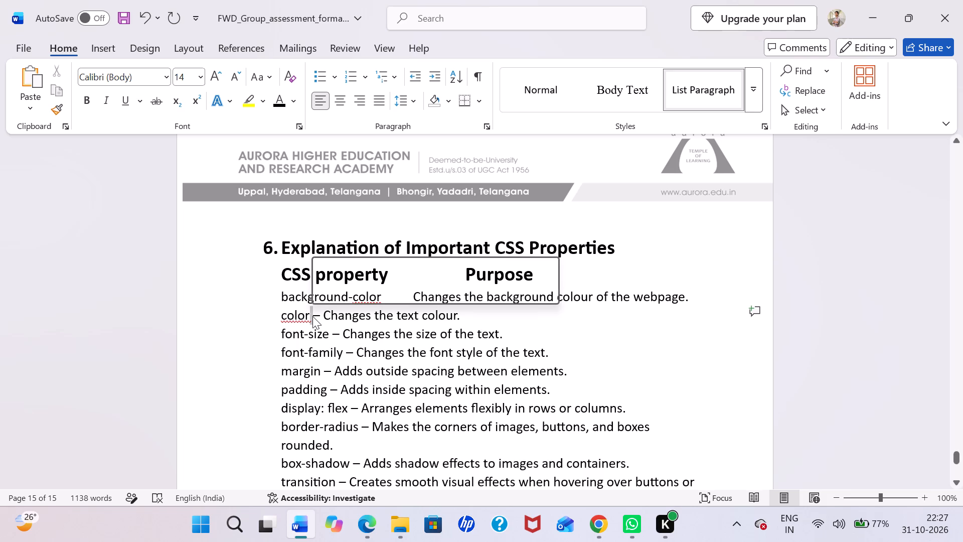
{"action": "left_click", "coordinate": [319, 315]}
{"action": "key", "text": "BackSpace"}
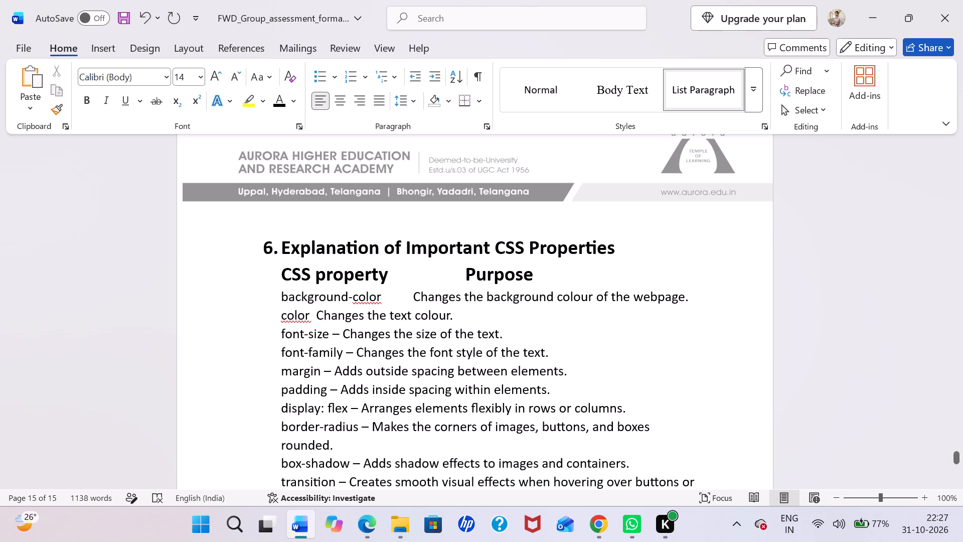
{"action": "key", "text": "space"}
{"action": "key", "text": "space"}
{"action": "key", "text": "space"}
{"action": "key", "text": "space"}
{"action": "key", "text": "space"}
{"action": "key", "text": "space"}
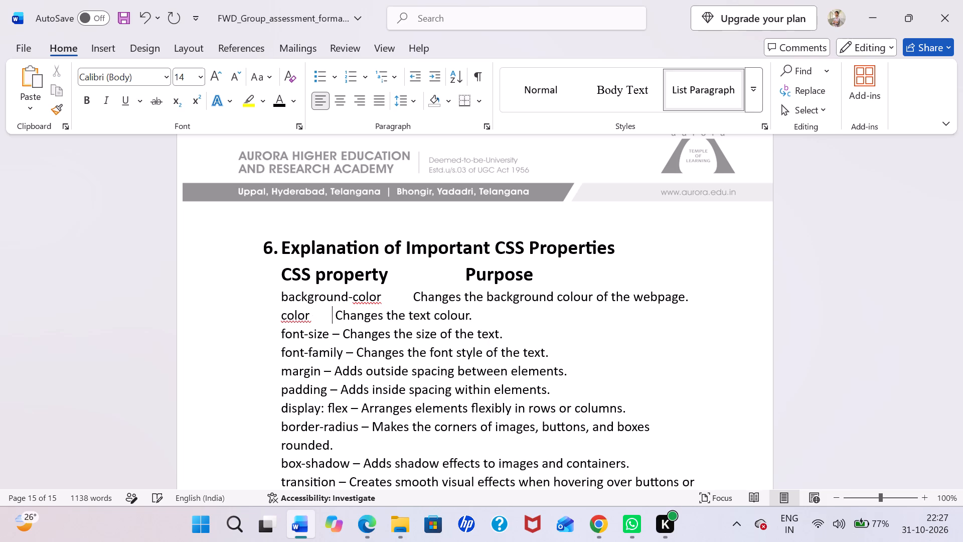
{"action": "key", "text": "space"}
{"action": "key", "text": "space"}
{"action": "key", "text": "space"}
{"action": "key", "text": "space"}
{"action": "key", "text": "space"}
{"action": "key", "text": "space"}
{"action": "key", "text": "space"}
{"action": "key", "text": "space"}
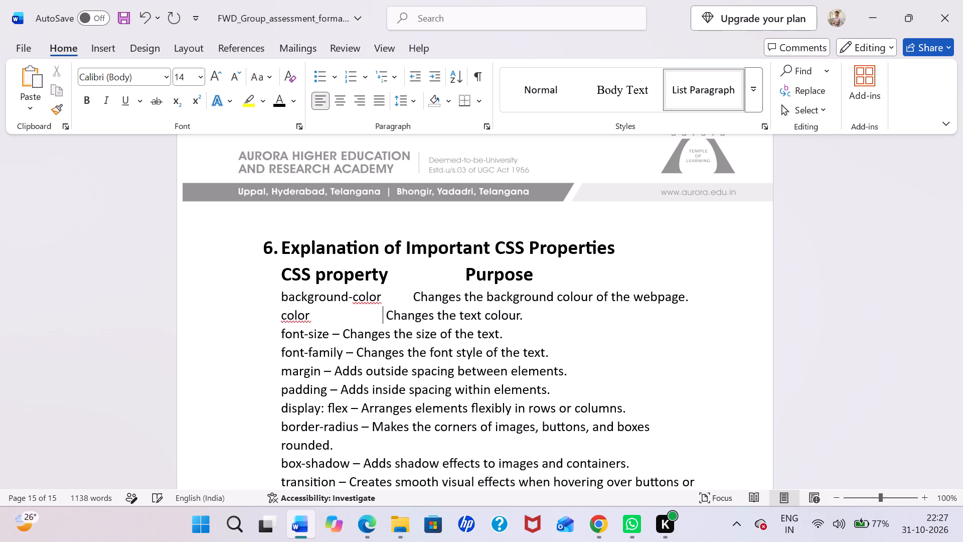
{"action": "key", "text": "space"}
{"action": "key", "text": "space"}
{"action": "key", "text": "space"}
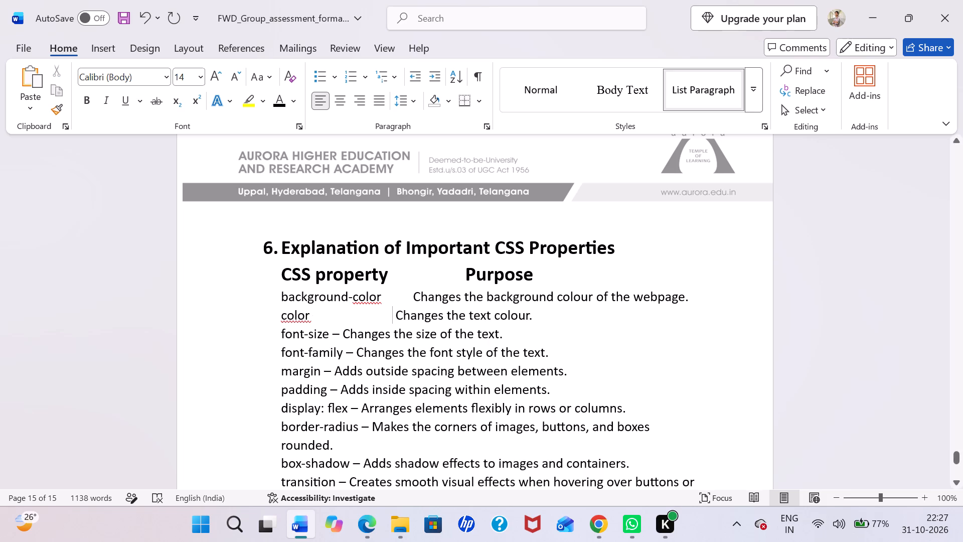
Replace the dash after "font-size" with spaces, moving "Changes the size of the text." towards the Purpose column.
{"action": "left_click_drag", "start_coordinate": [330, 334], "coordinate": [341, 336]}
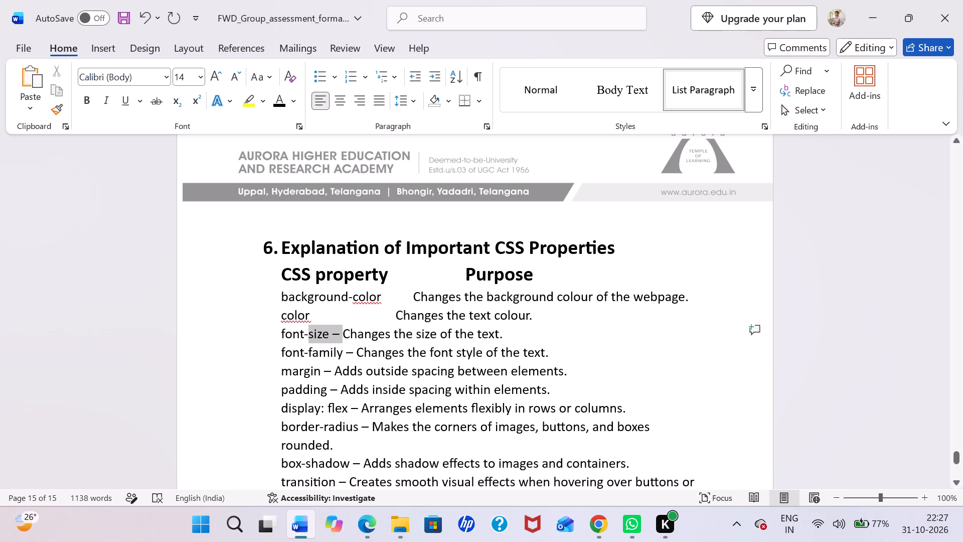
{"action": "left_click_drag", "start_coordinate": [341, 336], "coordinate": [344, 333]}
{"action": "key", "text": "Delete"}
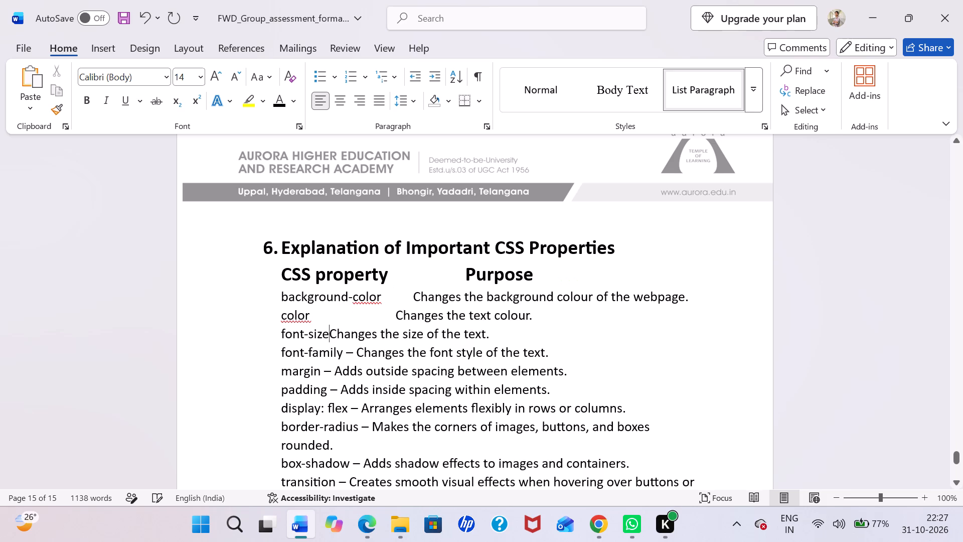
{"action": "key", "text": "space"}
{"action": "key", "text": "space"}
{"action": "key", "text": "space"}
{"action": "key", "text": "space"}
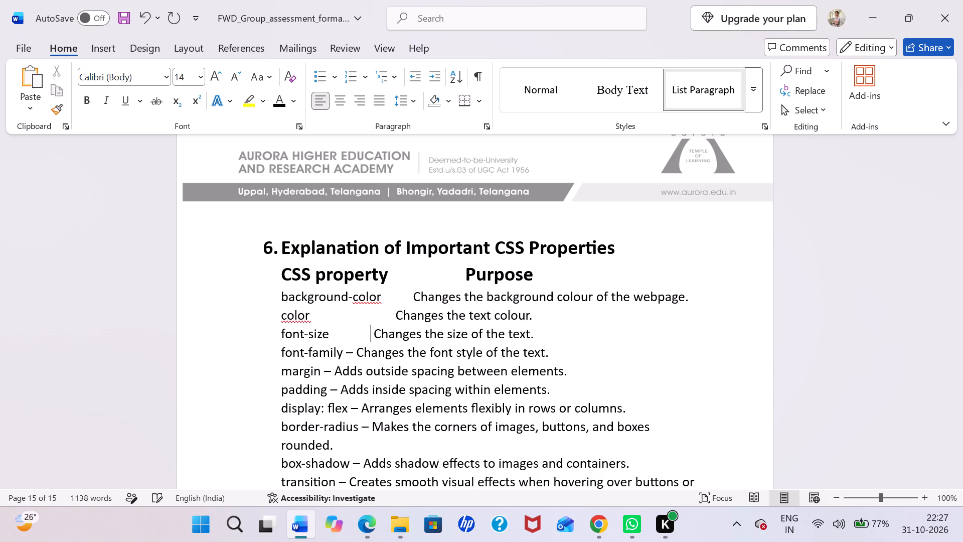
{"action": "key", "text": "space"}
{"action": "key", "text": "space"}
{"action": "key", "text": "space"}
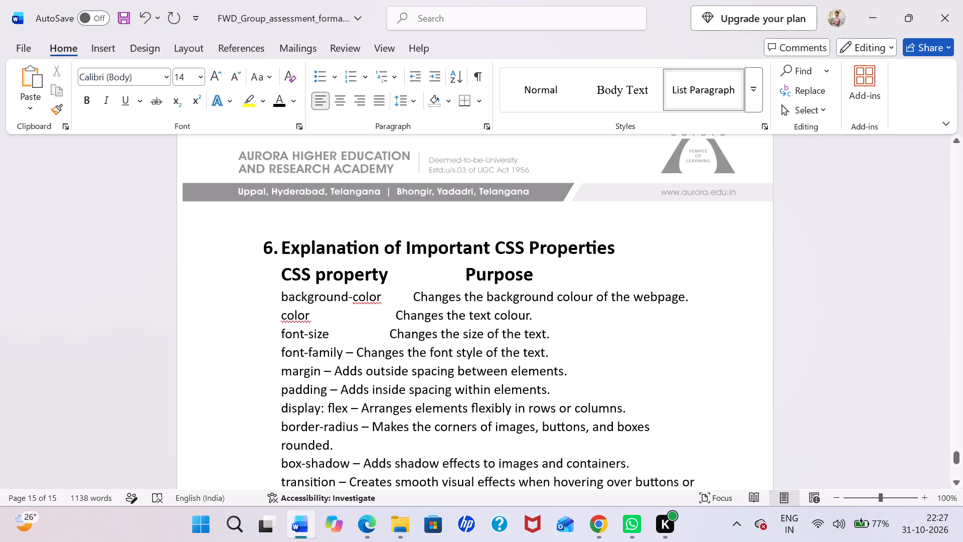
Replace the dash after "font-family" with spaces, moving "Changes the font style of the text." towards the Purpose column.
{"action": "left_click_drag", "start_coordinate": [344, 353], "coordinate": [345, 353]}
{"action": "left_click_drag", "start_coordinate": [345, 353], "coordinate": [355, 355]}
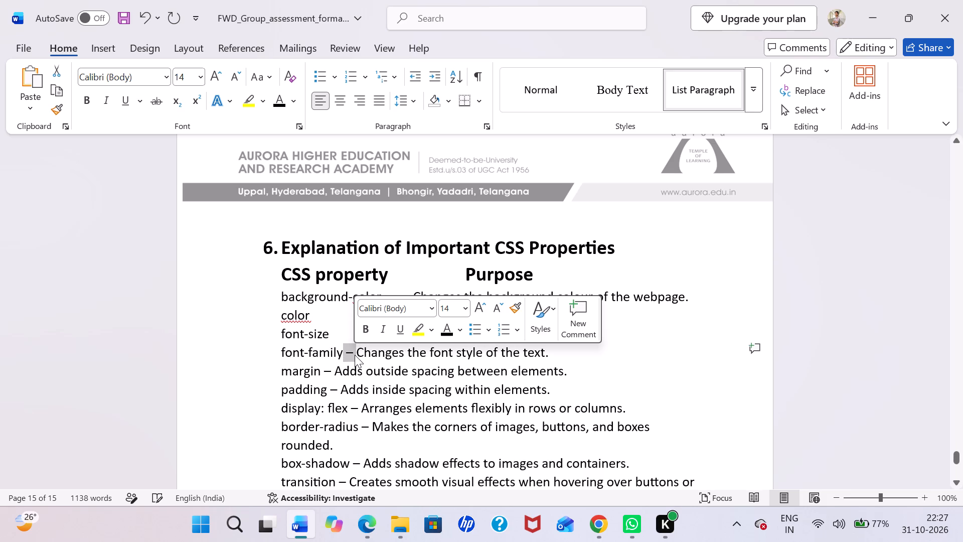
{"action": "key", "text": "Delete"}
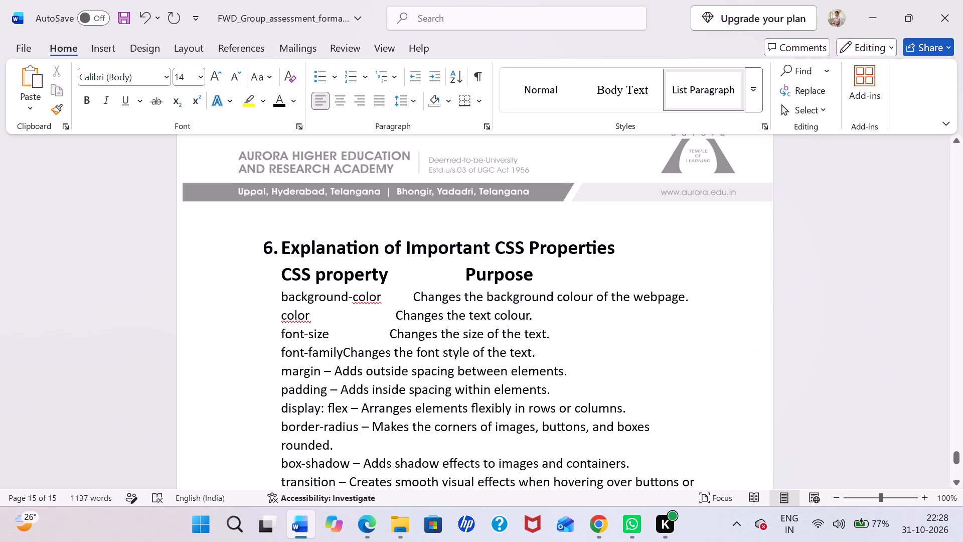
{"action": "key", "text": "space"}
{"action": "key", "text": "space"}
{"action": "key", "text": "space"}
{"action": "key", "text": "space"}
{"action": "key", "text": "space"}
{"action": "key", "text": "space"}
{"action": "key", "text": "space"}
{"action": "key", "text": "space"}
{"action": "key", "text": "space"}
{"action": "key", "text": "space"}
{"action": "key", "text": "space"}
{"action": "key", "text": "space"}
{"action": "key", "text": "space"}
{"action": "key", "text": "space"}
{"action": "key", "text": "space"}
{"action": "key", "text": "space"}
{"action": "key", "text": "space"}
{"action": "key", "text": "space"}
{"action": "key", "text": "space"}
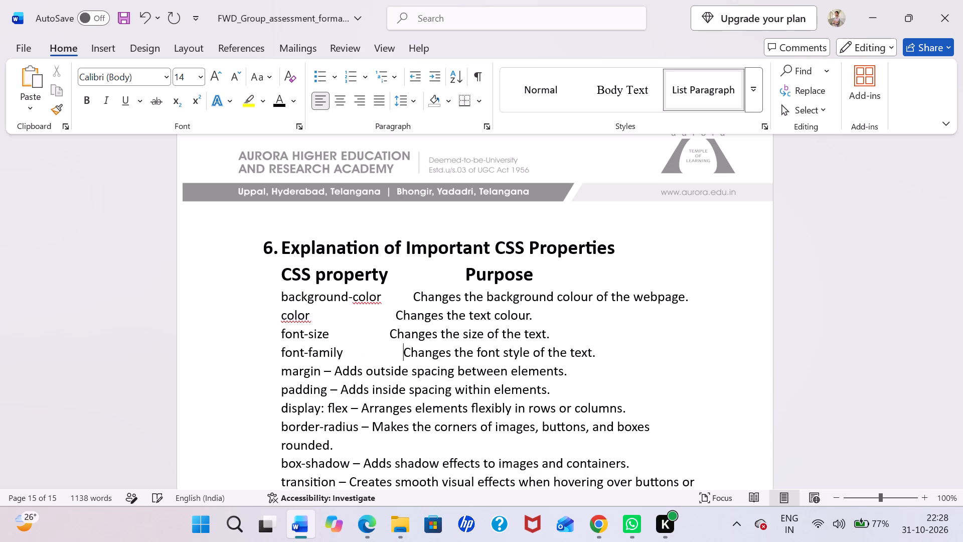
{"action": "key", "text": "BackSpace"}
{"action": "key", "text": "BackSpace"}
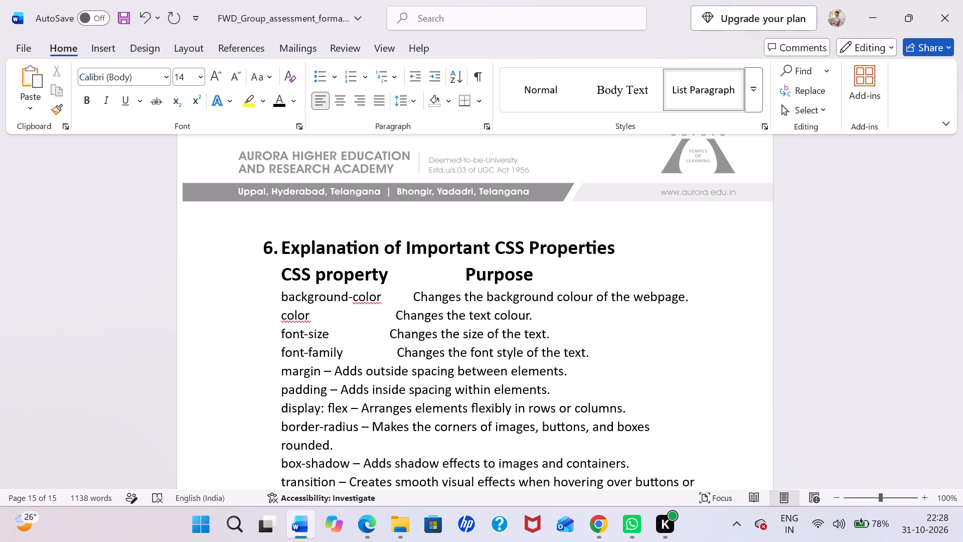
{"action": "key", "text": "BackSpace"}
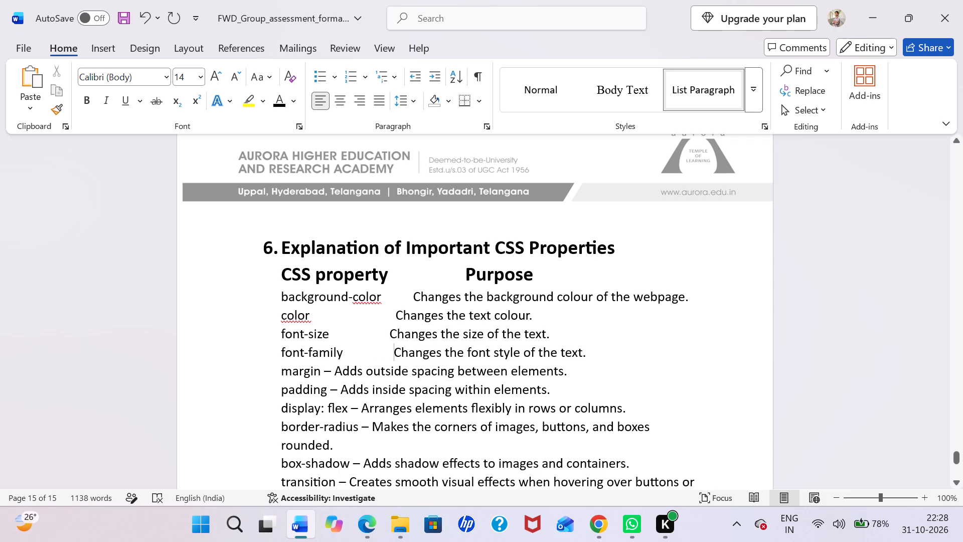
Replace the dash after "margin" with spaces, moving "Adds outside spacing between elements." towards the Purpose column.
{"action": "left_click_drag", "start_coordinate": [322, 368], "coordinate": [326, 370]}
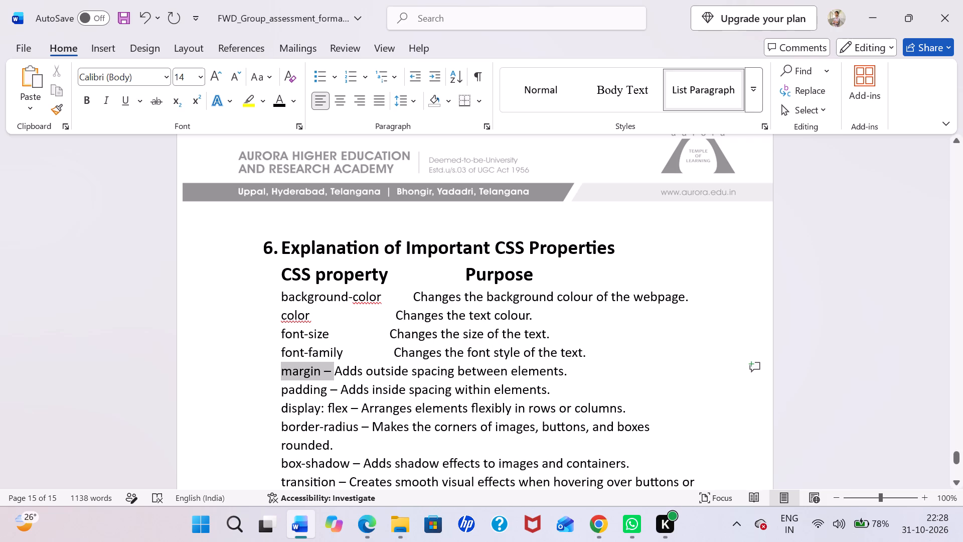
{"action": "left_click_drag", "start_coordinate": [326, 370], "coordinate": [333, 371]}
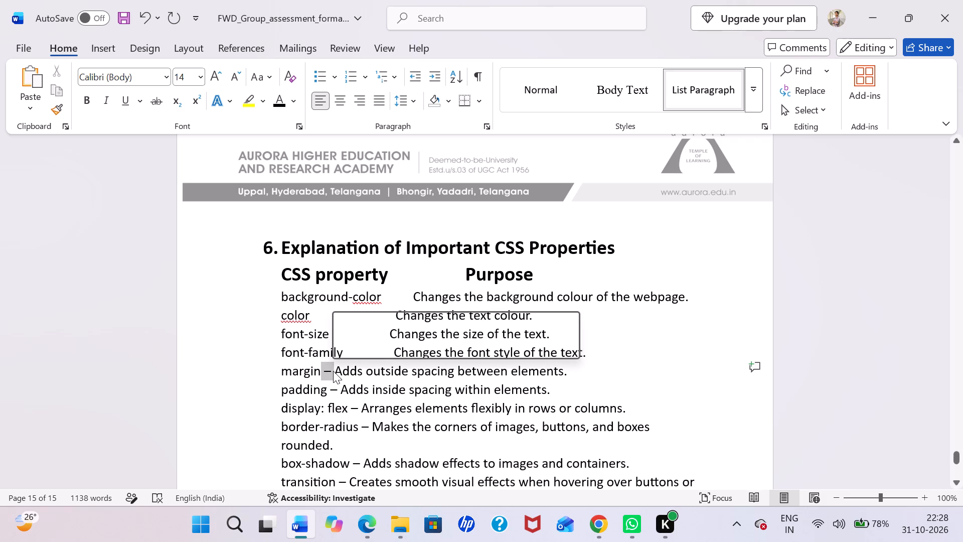
{"action": "key", "text": "Delete"}
{"action": "key", "text": "space"}
{"action": "key", "text": "space"}
{"action": "key", "text": "space"}
{"action": "key", "text": "space"}
{"action": "key", "text": "space"}
{"action": "key", "text": "space"}
{"action": "key", "text": "space"}
{"action": "key", "text": "space"}
{"action": "key", "text": "space"}
{"action": "key", "text": "space"}
{"action": "key", "text": "space"}
{"action": "key", "text": "space"}
{"action": "key", "text": "space"}
{"action": "key", "text": "space"}
{"action": "key", "text": "space"}
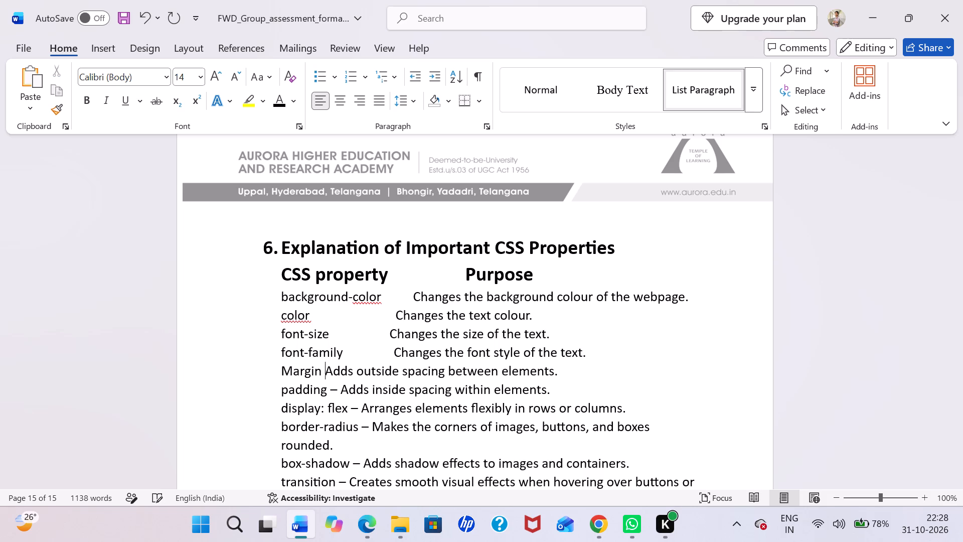
{"action": "key", "text": "space"}
{"action": "key", "text": "space"}
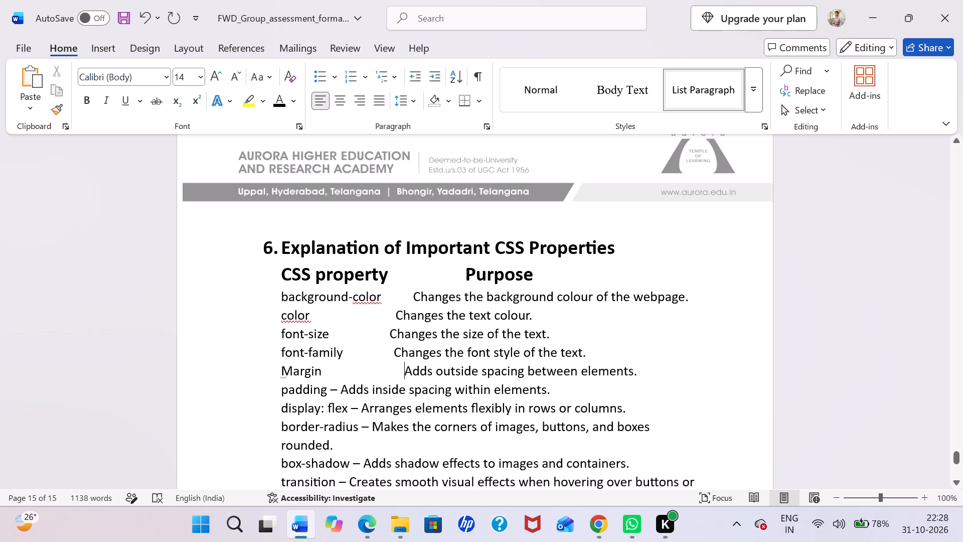
Change the capital M of "Margin" back to a lowercase m.
{"action": "left_click", "coordinate": [293, 370]}
{"action": "key", "text": "BackSpace"}
{"action": "key", "text": "m"}
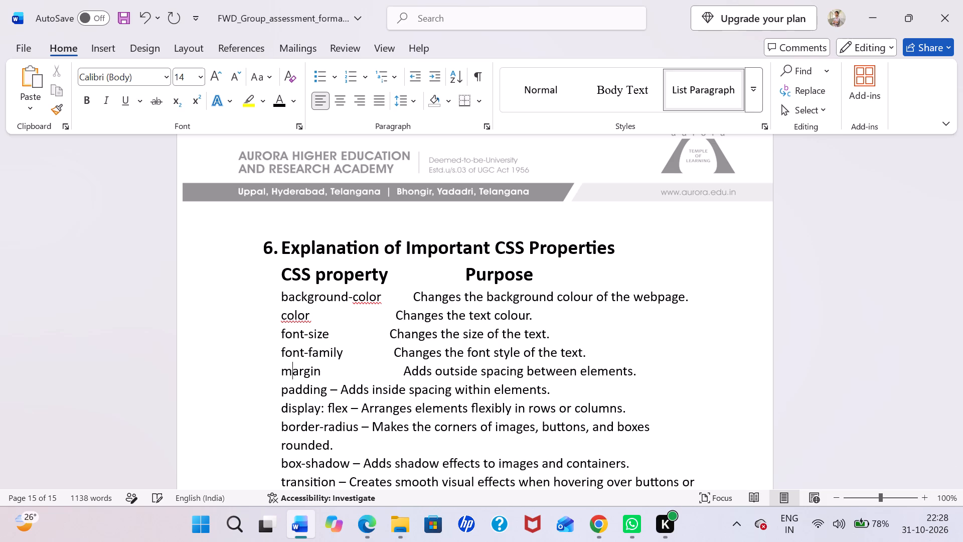
Replace the dash after "padding" with spaces, moving "Adds inside spacing within elements." towards the Purpose column.
{"action": "left_click_drag", "start_coordinate": [329, 388], "coordinate": [332, 389]}
{"action": "left_click_drag", "start_coordinate": [332, 389], "coordinate": [338, 389]}
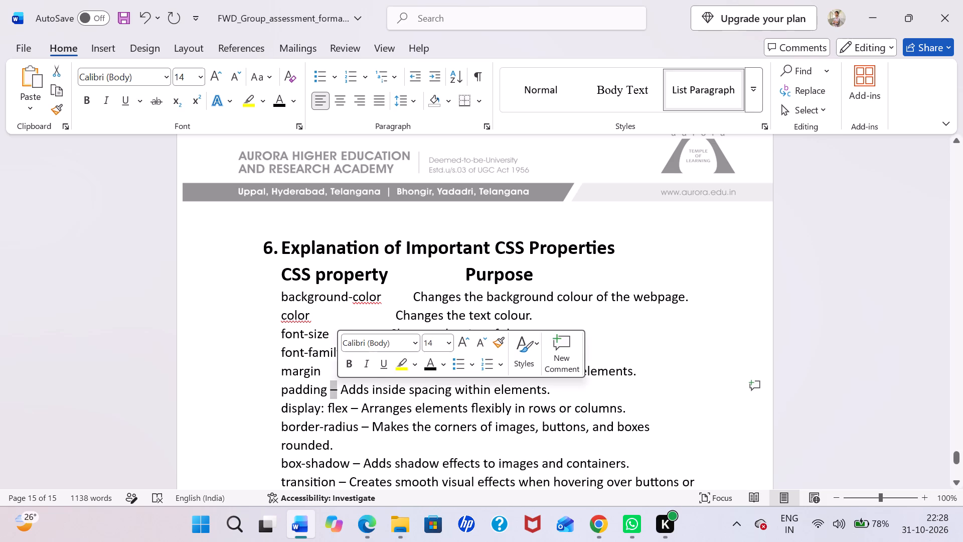
{"action": "key", "text": "Delete"}
{"action": "key", "text": "space"}
{"action": "key", "text": "space"}
{"action": "key", "text": "space"}
{"action": "key", "text": "space"}
{"action": "key", "text": "space"}
{"action": "key", "text": "space"}
{"action": "key", "text": "space"}
{"action": "key", "text": "space"}
{"action": "key", "text": "space"}
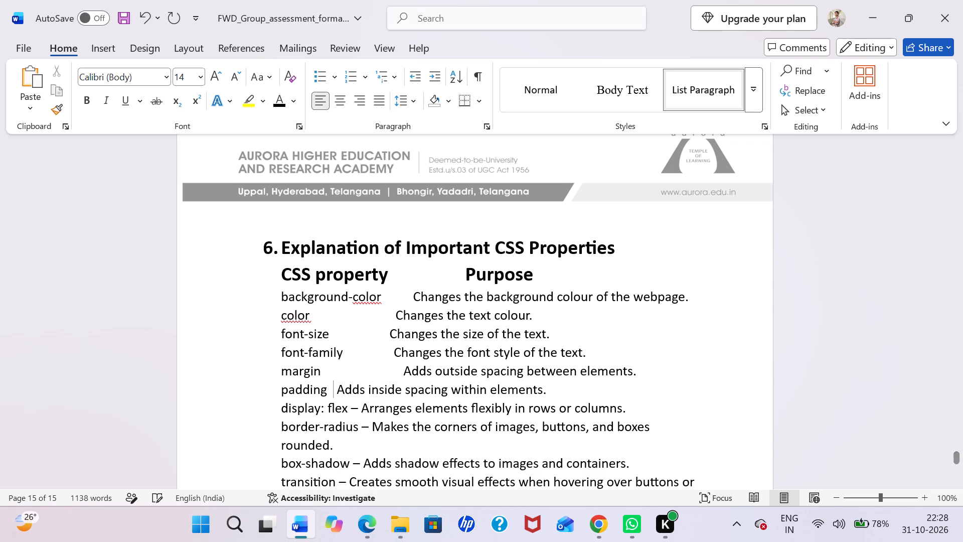
{"action": "key", "text": "space"}
{"action": "key", "text": "space"}
{"action": "key", "text": "space"}
{"action": "key", "text": "space"}
{"action": "key", "text": "space"}
{"action": "key", "text": "space"}
{"action": "key", "text": "space"}
{"action": "key", "text": "space"}
{"action": "key", "text": "space"}
{"action": "key", "text": "space"}
{"action": "key", "text": "space"}
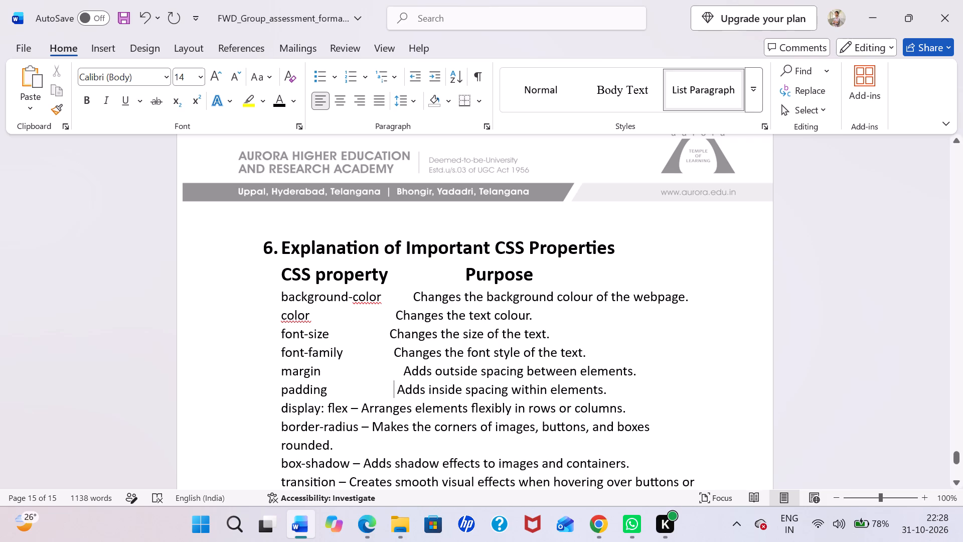
Replace the dash after "display: flex" with spaces, moving "Arranges elements flexibly in rows or columns." towards the Purpose column.
{"action": "left_click_drag", "start_coordinate": [346, 408], "coordinate": [354, 407]}
{"action": "left_click_drag", "start_coordinate": [354, 407], "coordinate": [359, 408]}
{"action": "key", "text": "Delete"}
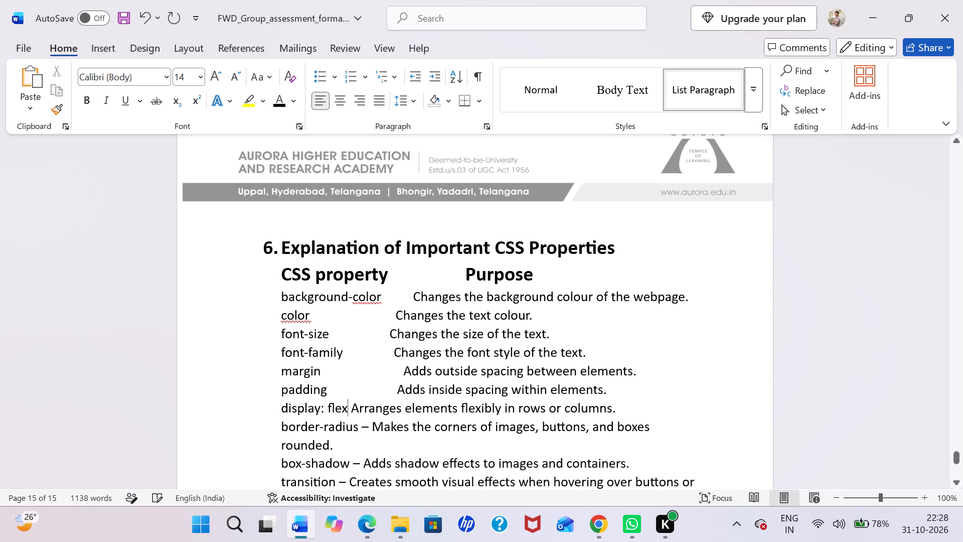
{"action": "key", "text": "space"}
{"action": "key", "text": "space"}
{"action": "key", "text": "space"}
{"action": "key", "text": "space"}
{"action": "key", "text": "space"}
{"action": "key", "text": "space"}
{"action": "key", "text": "space"}
{"action": "key", "text": "space"}
{"action": "key", "text": "space"}
{"action": "key", "text": "space"}
{"action": "key", "text": "space"}
{"action": "key", "text": "space"}
{"action": "key", "text": "space"}
{"action": "key", "text": "space"}
{"action": "key", "text": "space"}
{"action": "key", "text": "space"}
{"action": "key", "text": "space"}
{"action": "key", "text": "space"}
{"action": "key", "text": "space"}
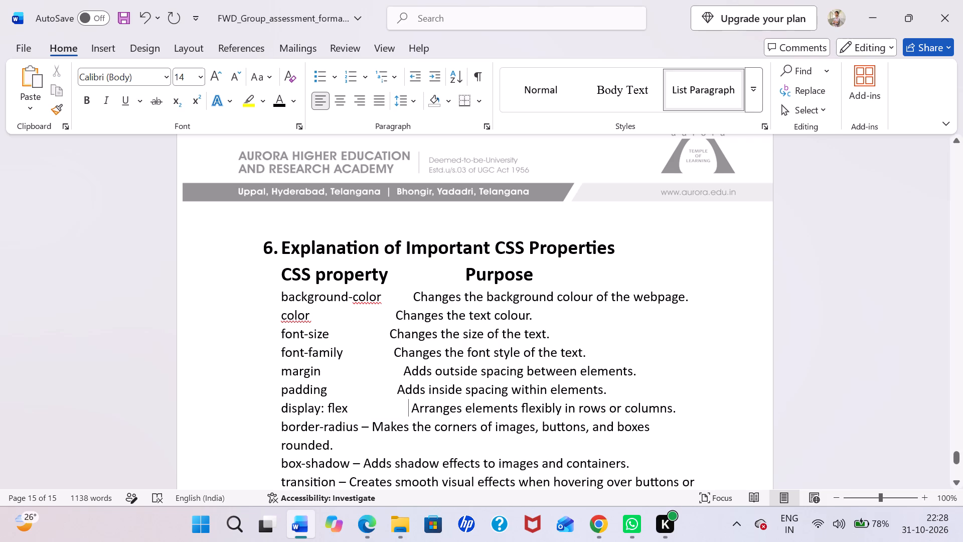
Replace the dash after "border-radius" with a short gap of spaces before "Makes the corners of images, buttons, and boxes".
{"action": "left_click_drag", "start_coordinate": [360, 427], "coordinate": [366, 427]}
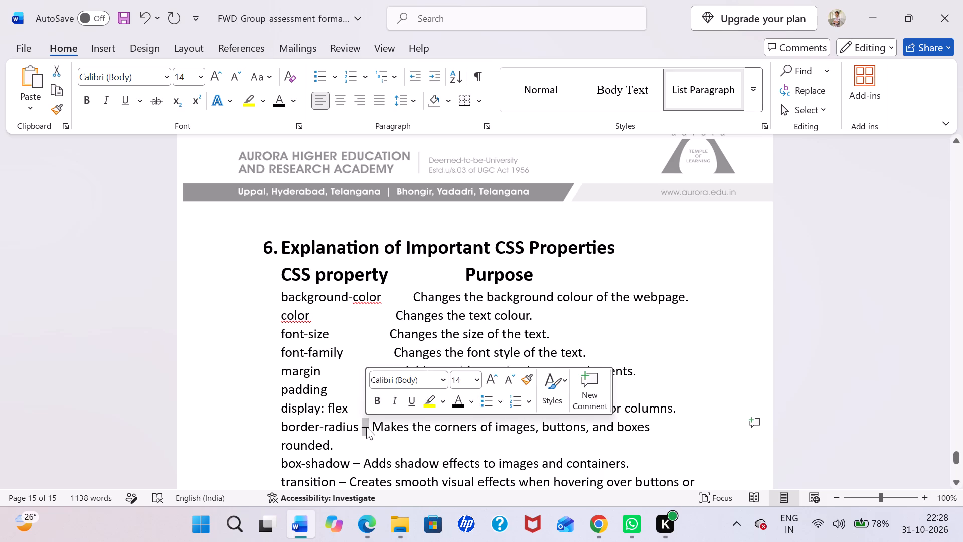
{"action": "key", "text": "Delete"}
{"action": "key", "text": "space"}
{"action": "key", "text": "space"}
{"action": "key", "text": "space"}
{"action": "key", "text": "space"}
{"action": "key", "text": "space"}
{"action": "key", "text": "space"}
{"action": "key", "text": "space"}
{"action": "key", "text": "space"}
{"action": "key", "text": "space"}
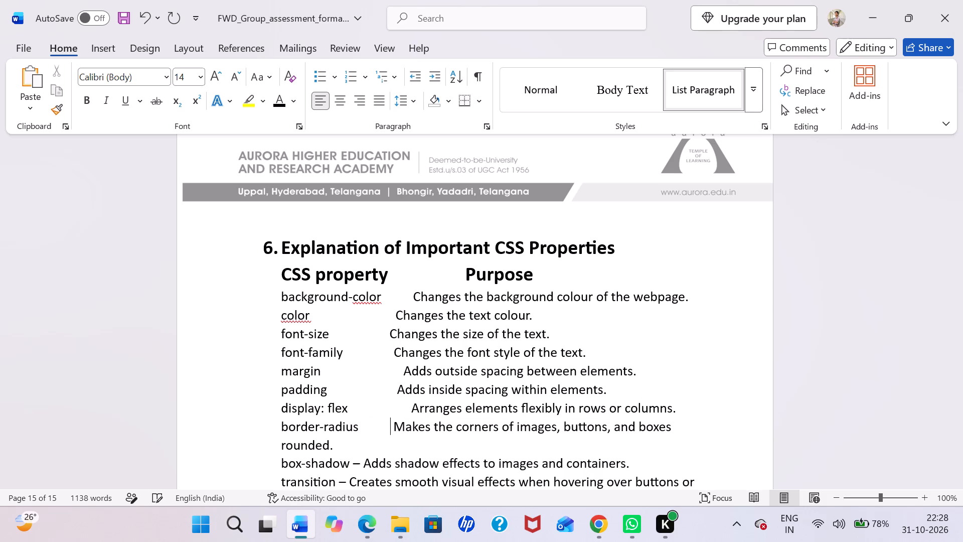
{"action": "key", "text": "space"}
{"action": "key", "text": "space"}
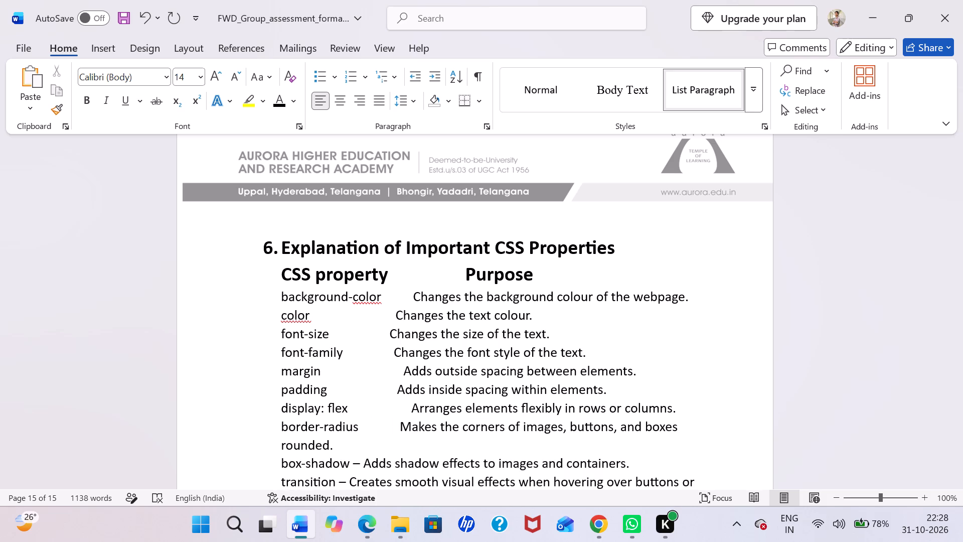
{"action": "key", "text": "BackSpace"}
{"action": "key", "text": "BackSpace"}
{"action": "key", "text": "BackSpace"}
{"action": "key", "text": "BackSpace"}
{"action": "key", "text": "BackSpace"}
{"action": "key", "text": "BackSpace"}
{"action": "key", "text": "BackSpace"}
{"action": "key", "text": "BackSpace"}
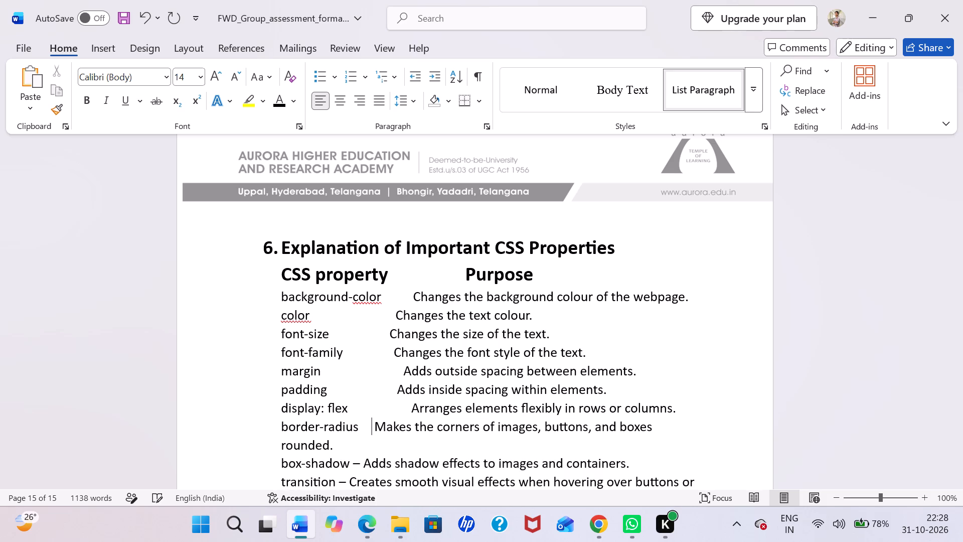
{"action": "key", "text": "BackSpace"}
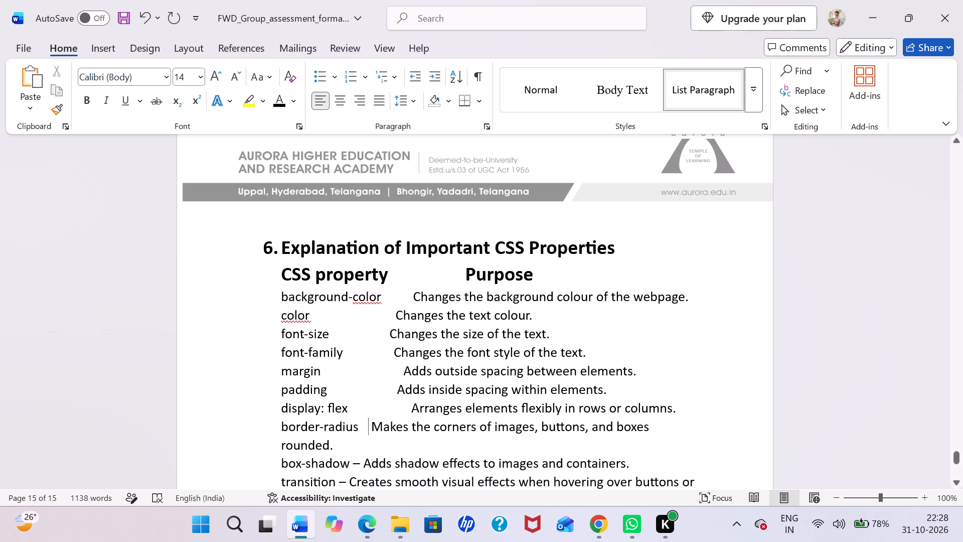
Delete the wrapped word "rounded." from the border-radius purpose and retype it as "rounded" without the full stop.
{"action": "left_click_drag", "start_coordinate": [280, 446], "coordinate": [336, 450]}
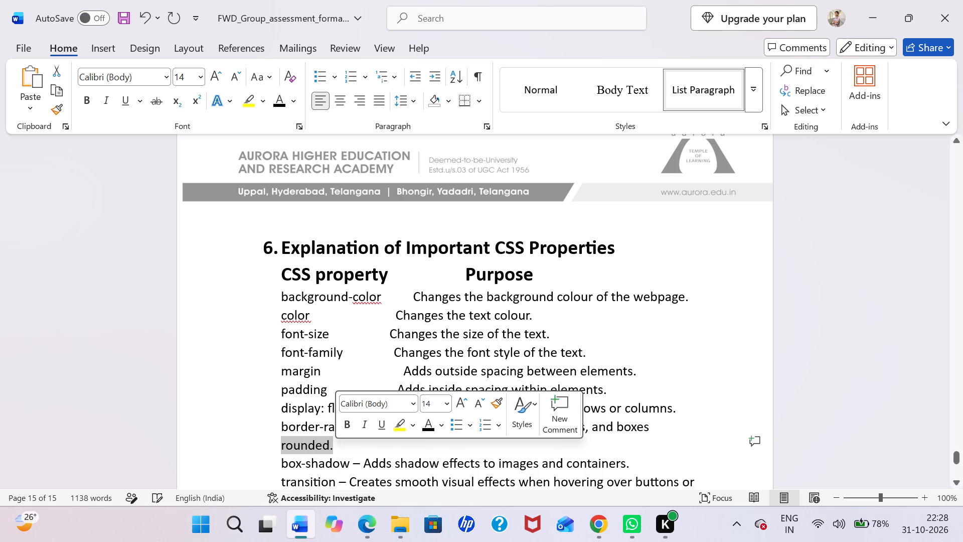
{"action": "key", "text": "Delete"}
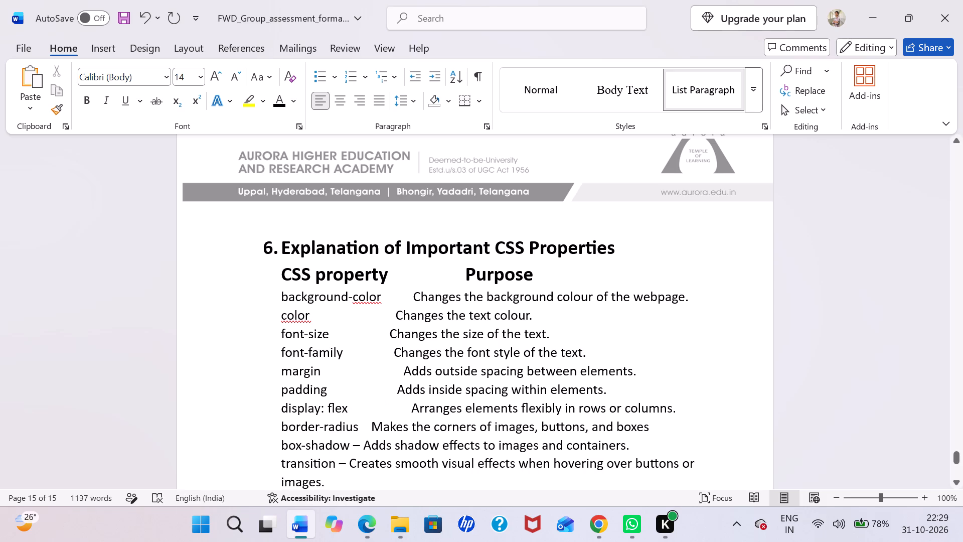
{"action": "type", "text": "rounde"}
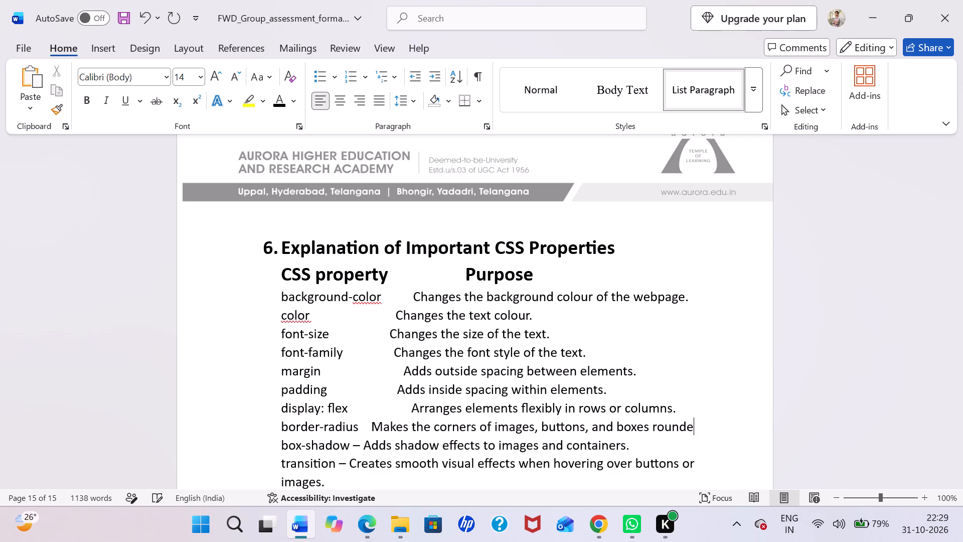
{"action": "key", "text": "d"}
Add one more space between "border-radius" and its purpose.
{"action": "left_click", "coordinate": [366, 424]}
{"action": "key", "text": "space"}
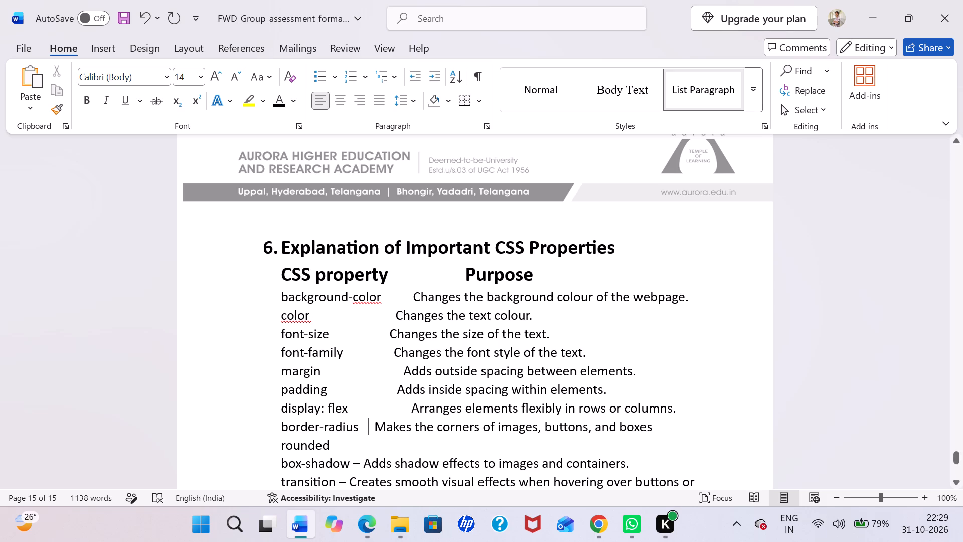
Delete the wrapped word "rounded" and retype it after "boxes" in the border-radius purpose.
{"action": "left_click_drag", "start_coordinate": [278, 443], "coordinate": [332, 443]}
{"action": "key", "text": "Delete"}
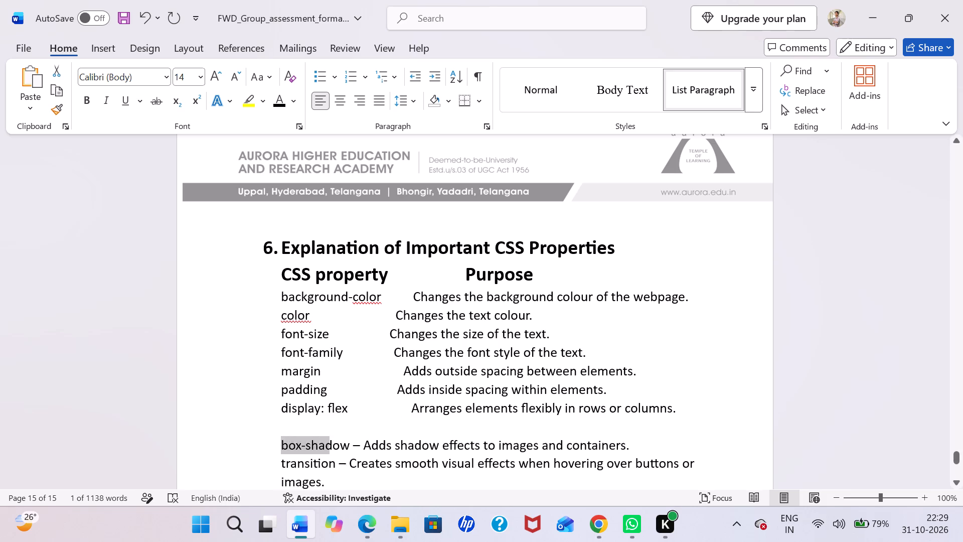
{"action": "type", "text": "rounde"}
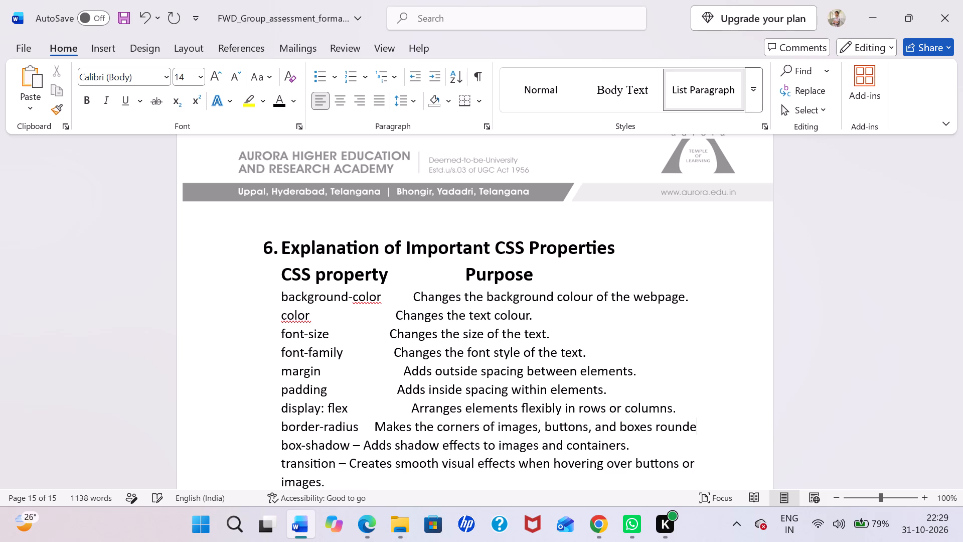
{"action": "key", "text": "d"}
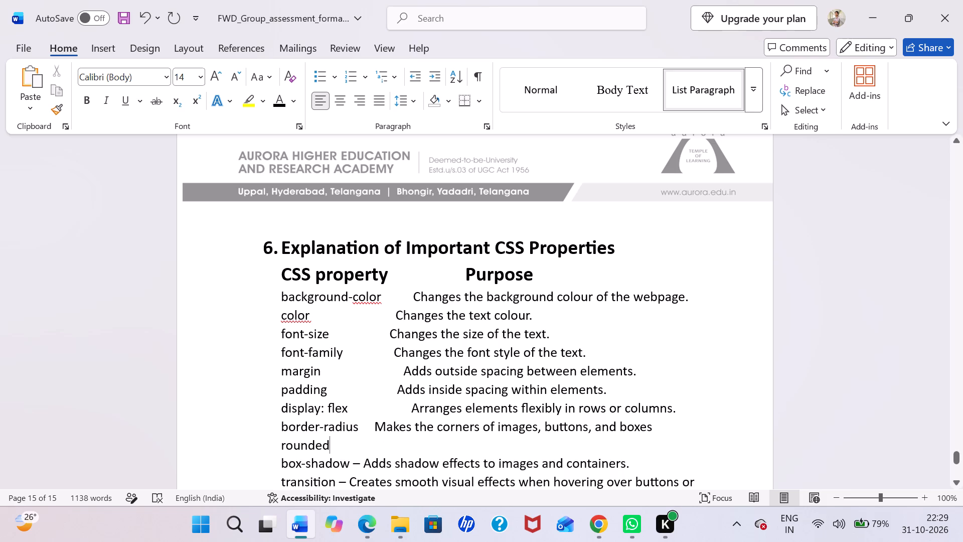
Retype the wrapped word as "rounded." after "boxes" and shorten the gap after "border-radius" to fit its purpose on one line.
{"action": "left_click_drag", "start_coordinate": [278, 446], "coordinate": [344, 452]}
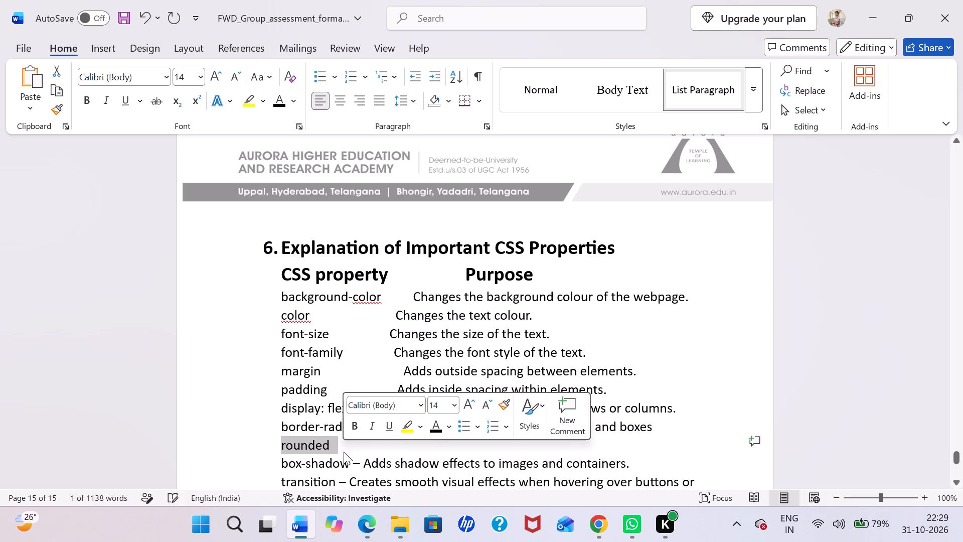
{"action": "key", "text": "Delete"}
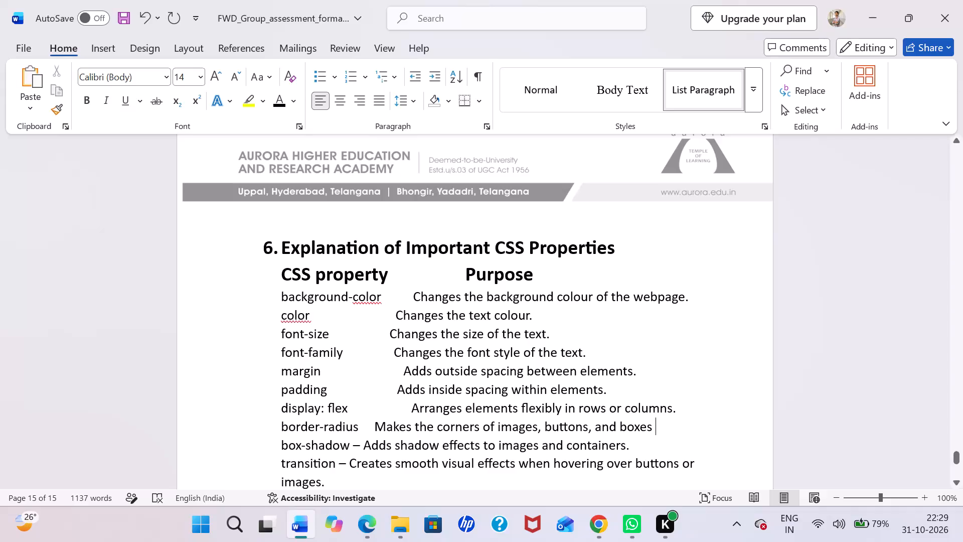
{"action": "type", "text": "rounded"}
{"action": "key", "text": "BackSpace"}
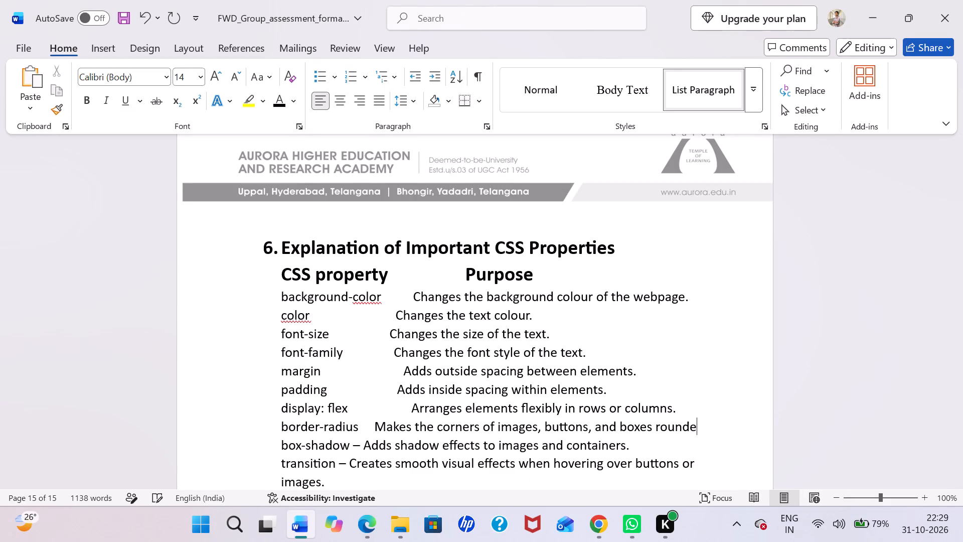
{"action": "key", "text": "BackSpace"}
{"action": "key", "text": "BackSpace"}
{"action": "key", "text": "BackSpace"}
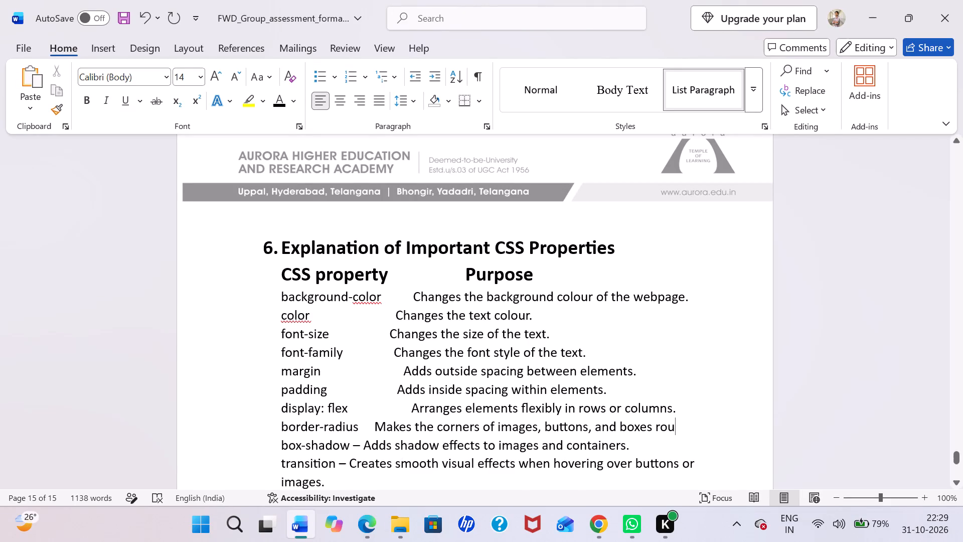
{"action": "left_click", "coordinate": [372, 427]}
{"action": "key", "text": "space"}
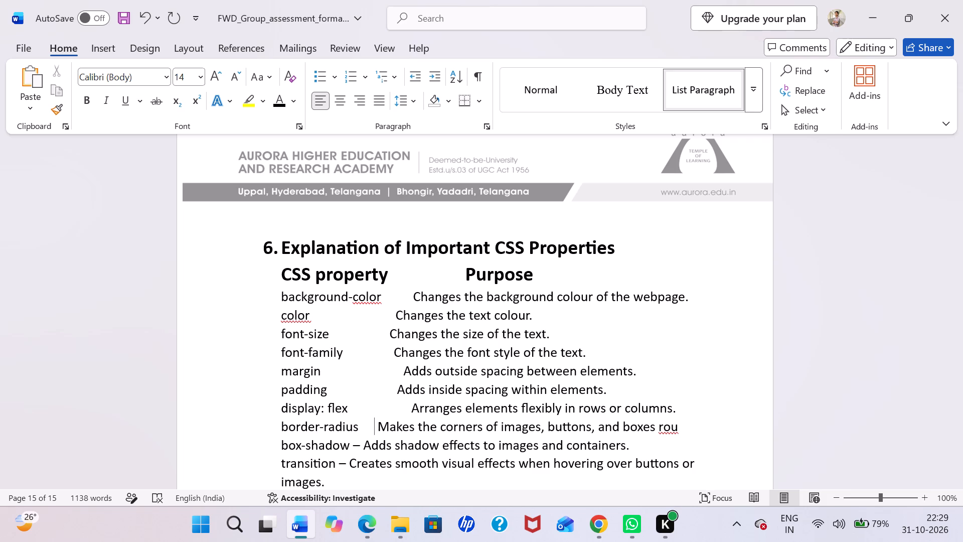
{"action": "key", "text": "BackSpace"}
{"action": "key", "text": "BackSpace"}
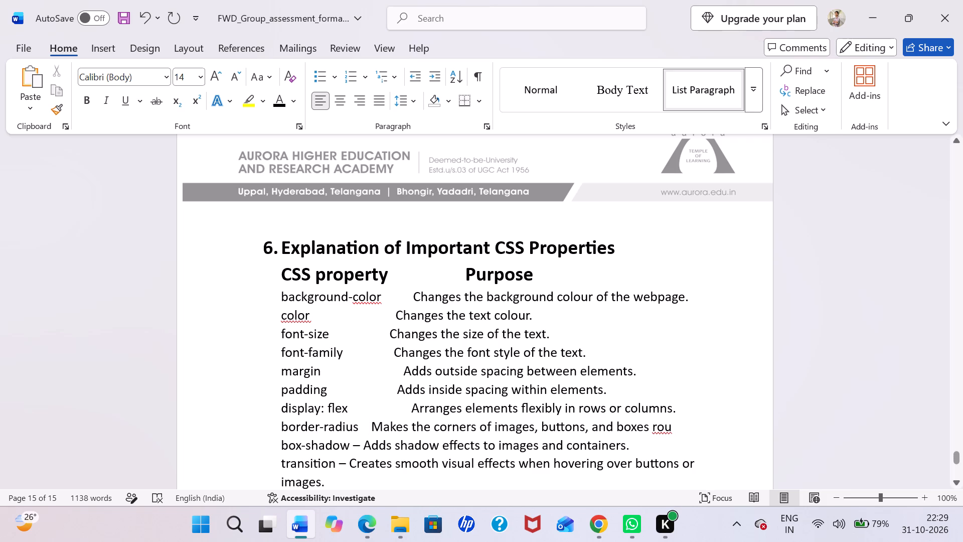
{"action": "left_click", "coordinate": [678, 430]}
{"action": "type", "text": "nded"}
{"action": "key", "text": "period"}
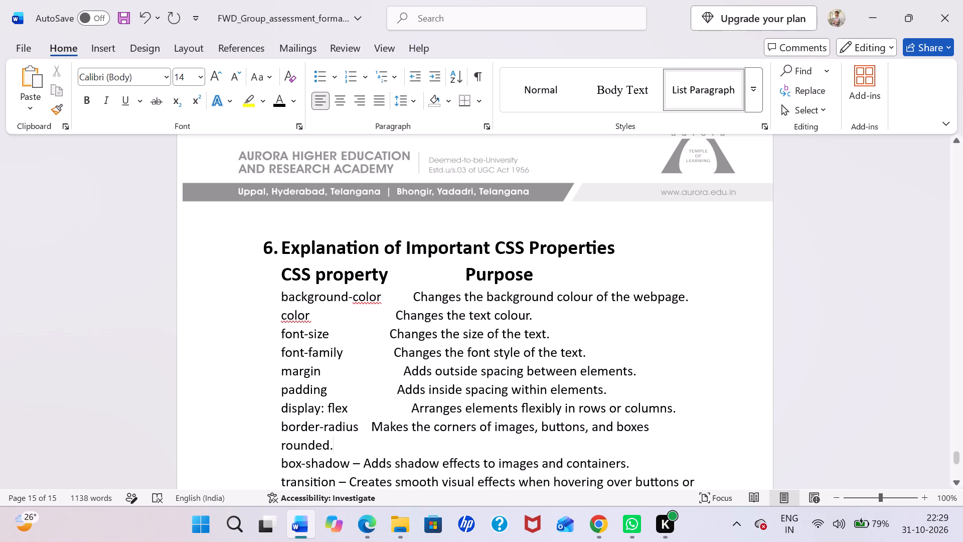
{"action": "left_click", "coordinate": [367, 429]}
{"action": "key", "text": "BackSpace"}
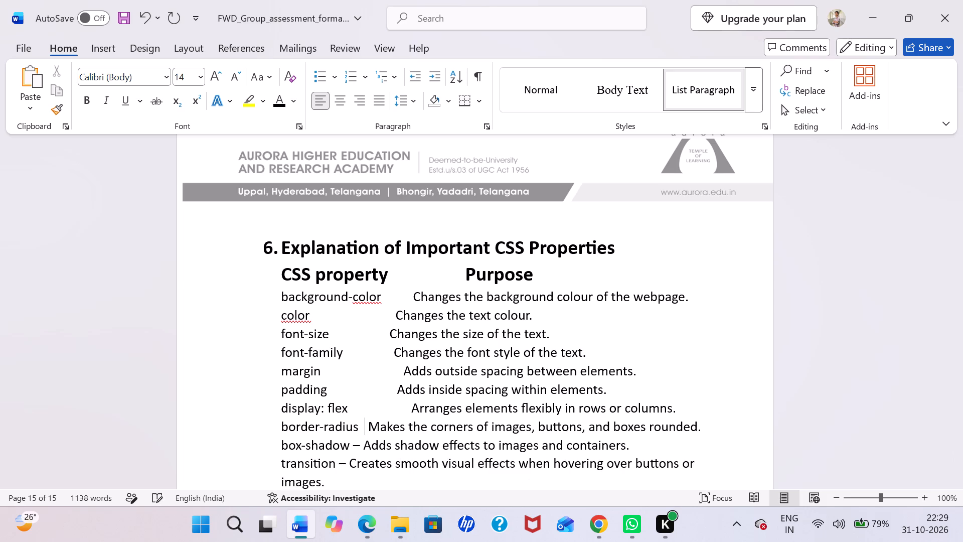
Replace the dash after "box-shadow" with a gap of 14 extra spaces before "Adds shadow effects to images and containers.".
{"action": "left_click_drag", "start_coordinate": [350, 444], "coordinate": [358, 446]}
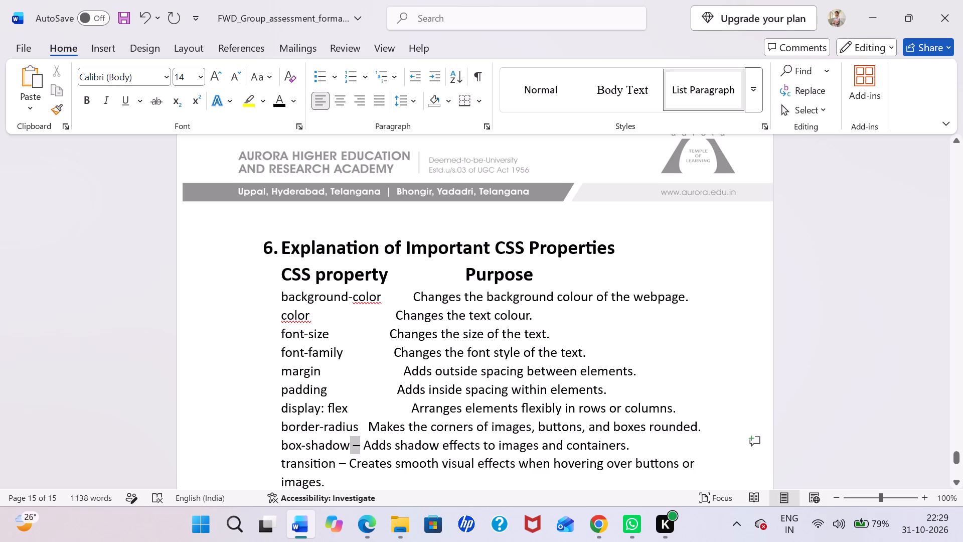
{"action": "left_click_drag", "start_coordinate": [358, 446], "coordinate": [360, 446]}
{"action": "key", "text": "Delete"}
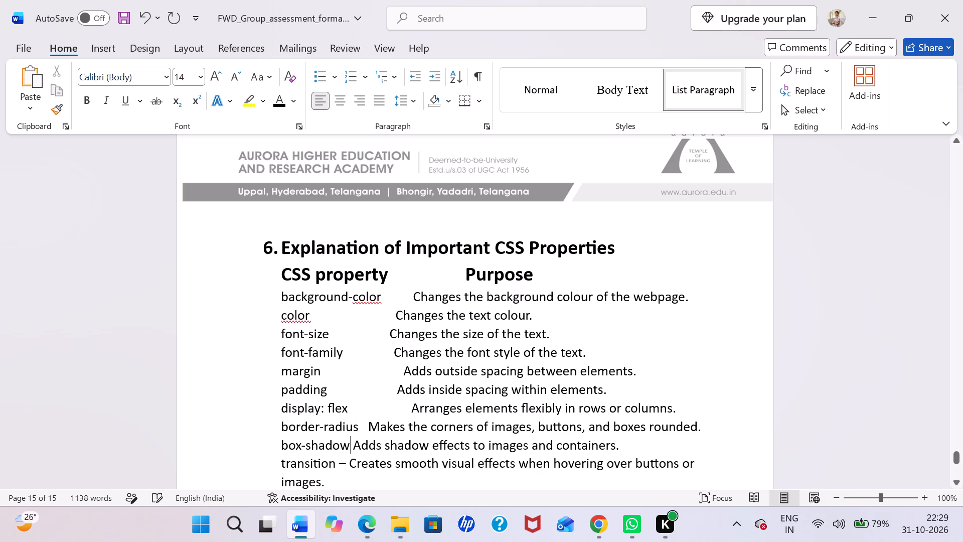
{"action": "key", "text": "space"}
{"action": "key", "text": "space"}
{"action": "key", "text": "space"}
{"action": "key", "text": "space"}
{"action": "key", "text": "space"}
{"action": "key", "text": "space"}
{"action": "key", "text": "space"}
{"action": "key", "text": "space"}
{"action": "key", "text": "space"}
{"action": "key", "text": "space"}
{"action": "key", "text": "space"}
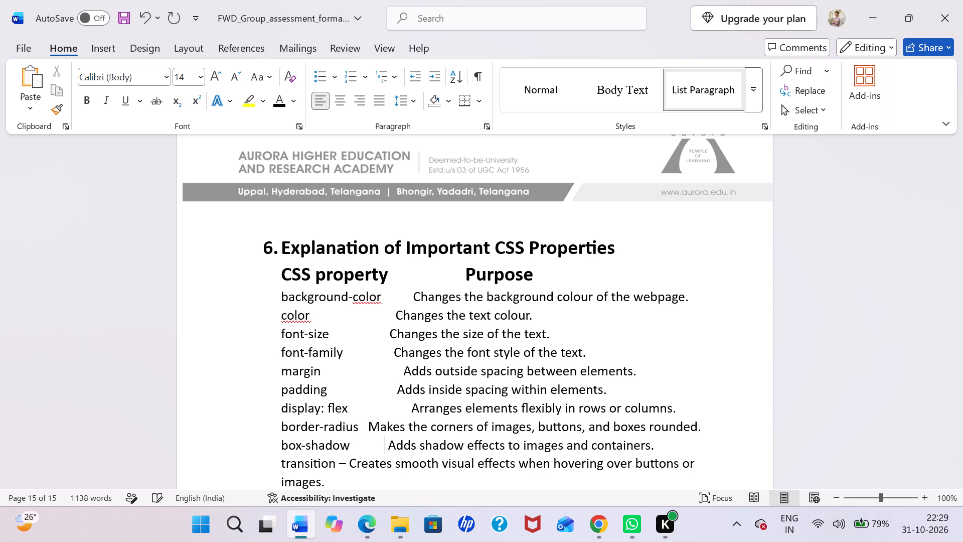
{"action": "key", "text": "space"}
{"action": "key", "text": "space"}
{"action": "key", "text": "space"}
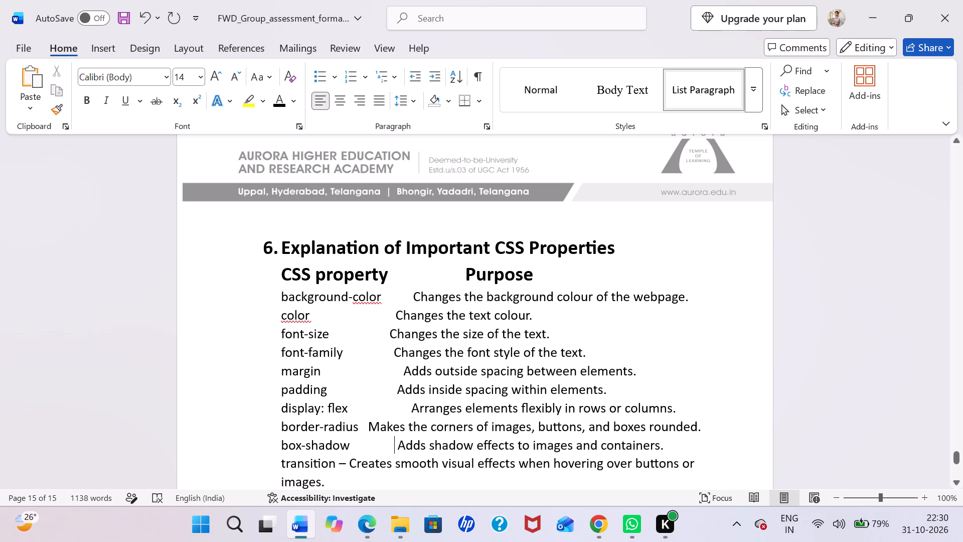
Replace the dash after "transition" with a gap of ten spaces before "Creates smooth visual effects".
{"action": "left_click_drag", "start_coordinate": [337, 463], "coordinate": [342, 463]}
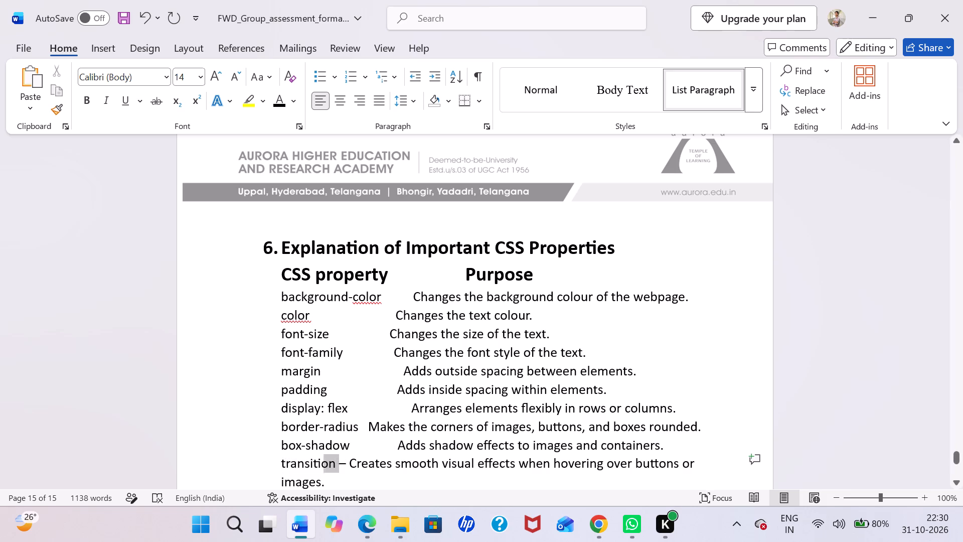
{"action": "left_click_drag", "start_coordinate": [342, 463], "coordinate": [349, 463]}
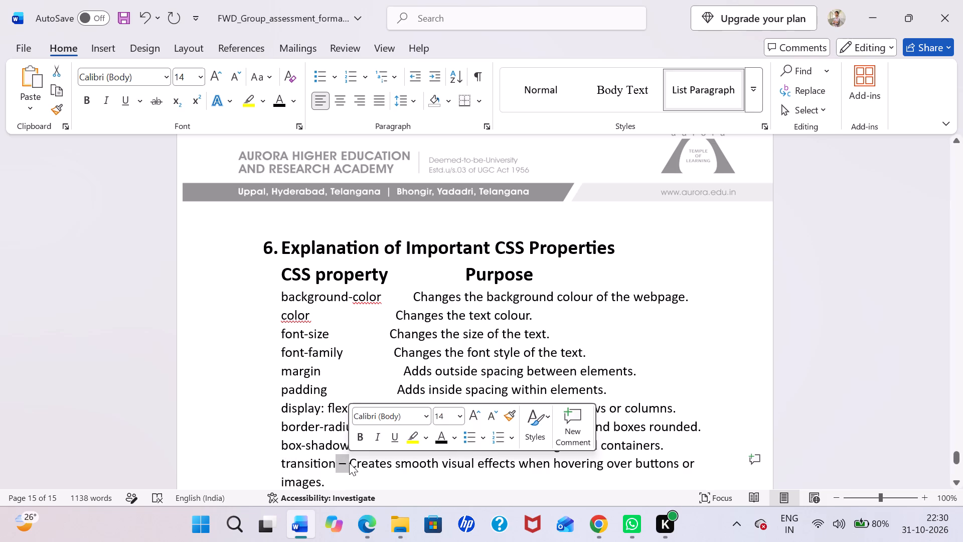
{"action": "key", "text": "Delete"}
{"action": "key", "text": "space"}
{"action": "key", "text": "space"}
{"action": "key", "text": "space"}
{"action": "key", "text": "space"}
{"action": "key", "text": "space"}
{"action": "key", "text": "space"}
{"action": "key", "text": "space"}
{"action": "key", "text": "space"}
{"action": "key", "text": "space"}
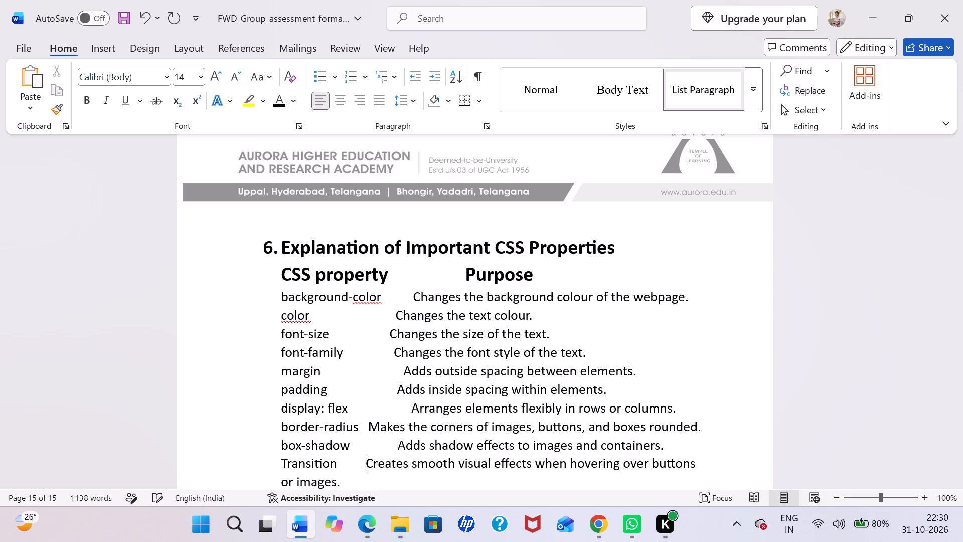
{"action": "key", "text": "space"}
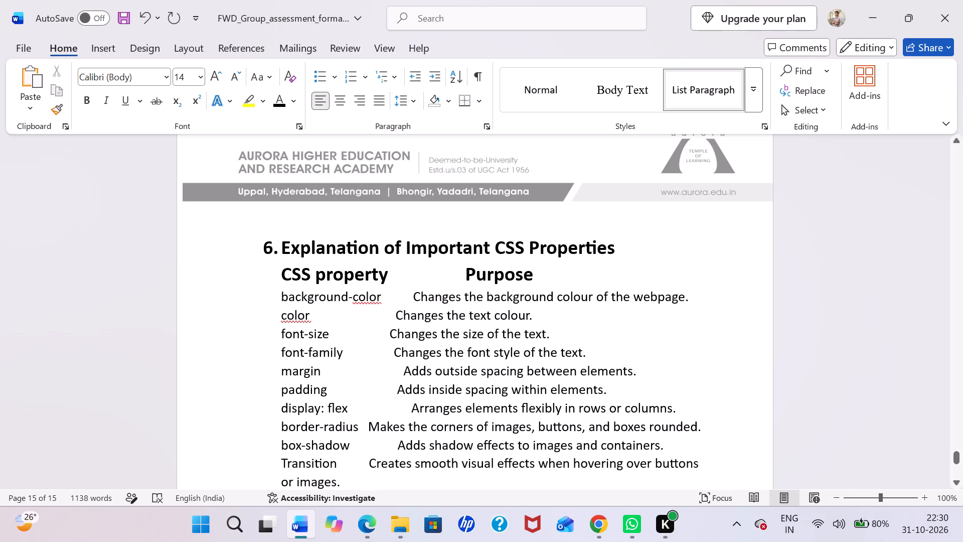
Replace the gap of spaces between "Transition" and "Creates" with two hyphens.
{"action": "key", "text": "BackSpace"}
{"action": "key", "text": "BackSpace"}
{"action": "key", "text": "BackSpace"}
{"action": "key", "text": "BackSpace"}
{"action": "key", "text": "BackSpace"}
{"action": "key", "text": "BackSpace"}
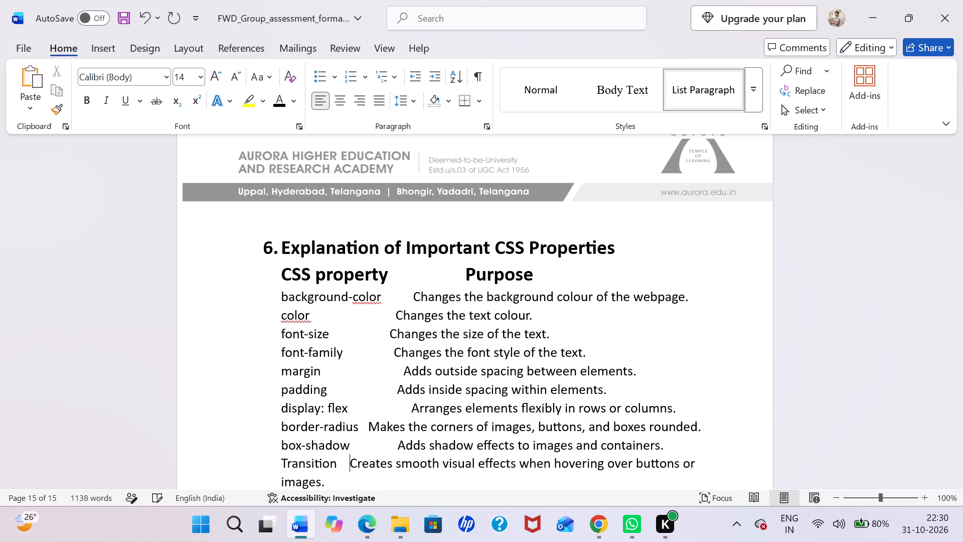
{"action": "key", "text": "BackSpace"}
{"action": "key", "text": "BackSpace"}
{"action": "key", "text": "BackSpace"}
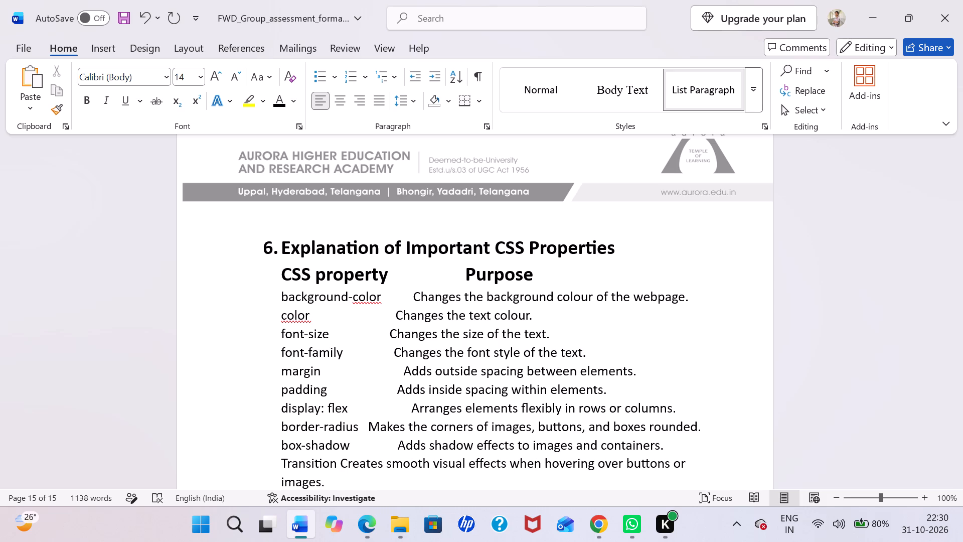
{"action": "key", "text": "BackSpace"}
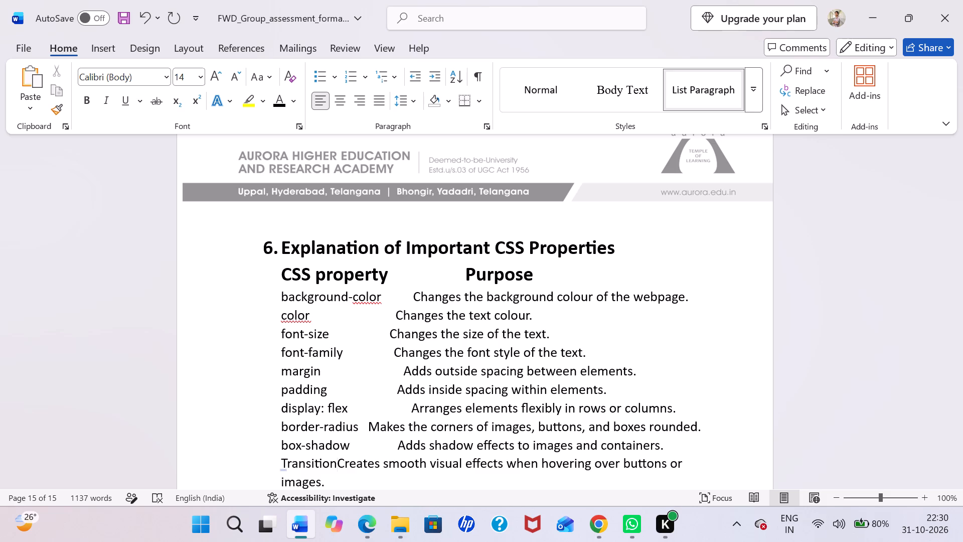
{"action": "key", "text": "minus"}
{"action": "key", "text": "minus"}
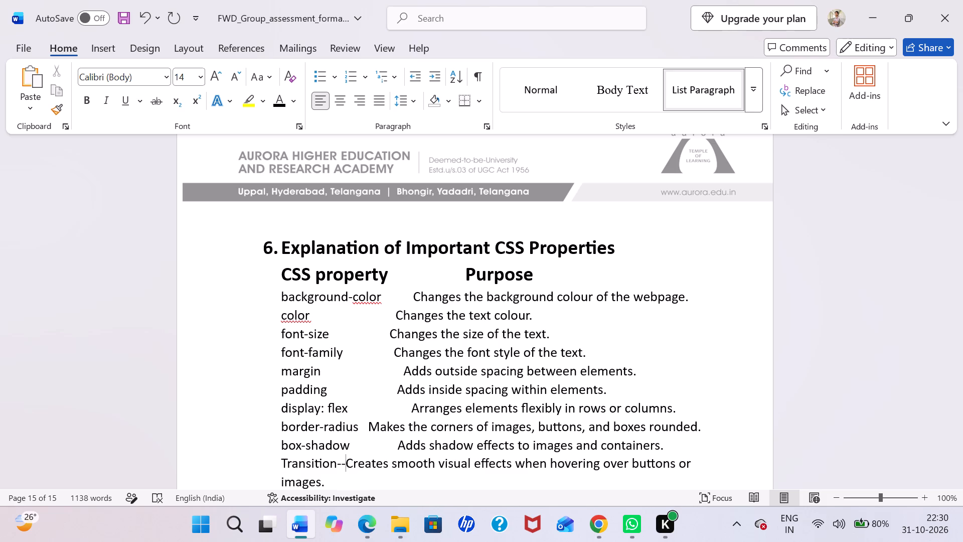
Delete the letters "Cre" from "Creates" in the transition purpose.
{"action": "key", "text": "Delete"}
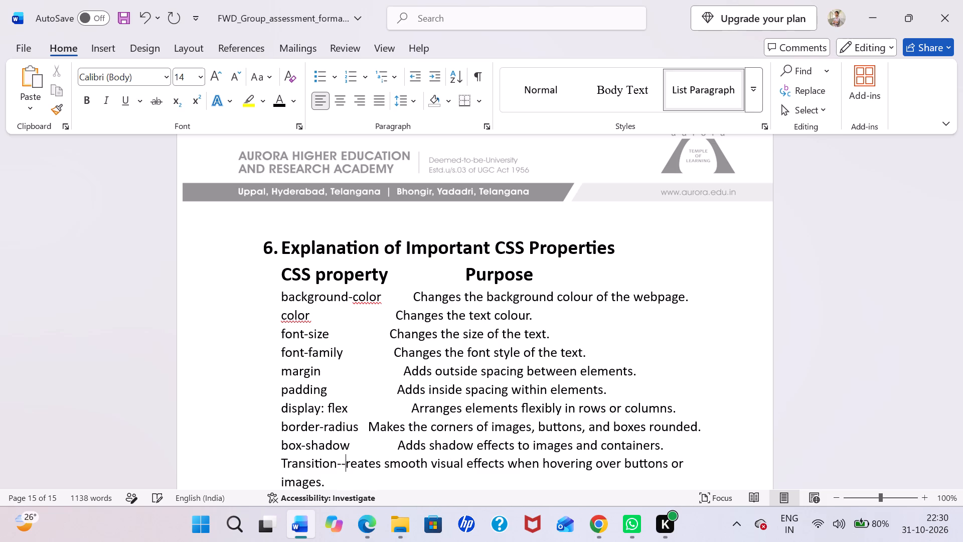
{"action": "key", "text": "Delete"}
{"action": "key", "text": "Delete"}
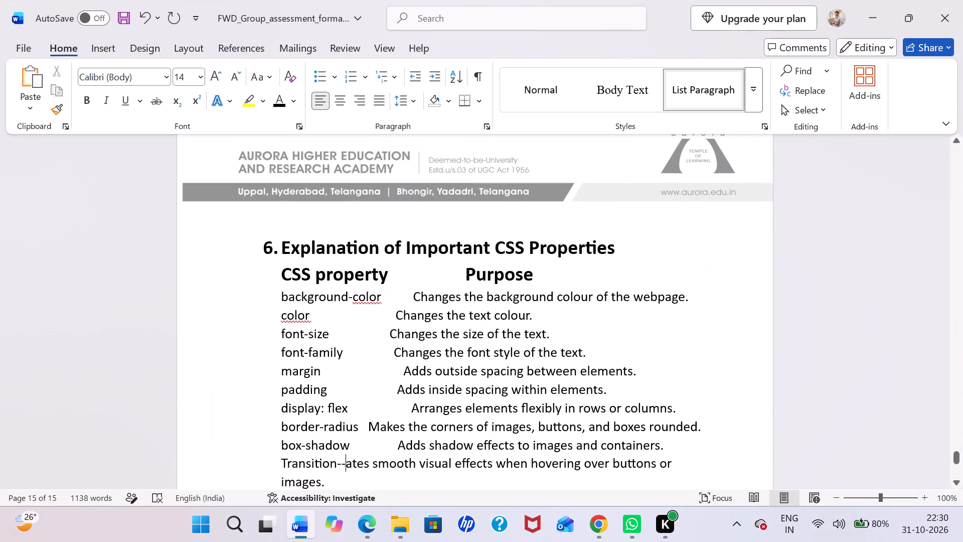
Restore the word "creates" in lower case in the transition purpose and remove the two hyphens before it.
{"action": "type", "text": "crea"}
{"action": "key", "text": "BackSpace"}
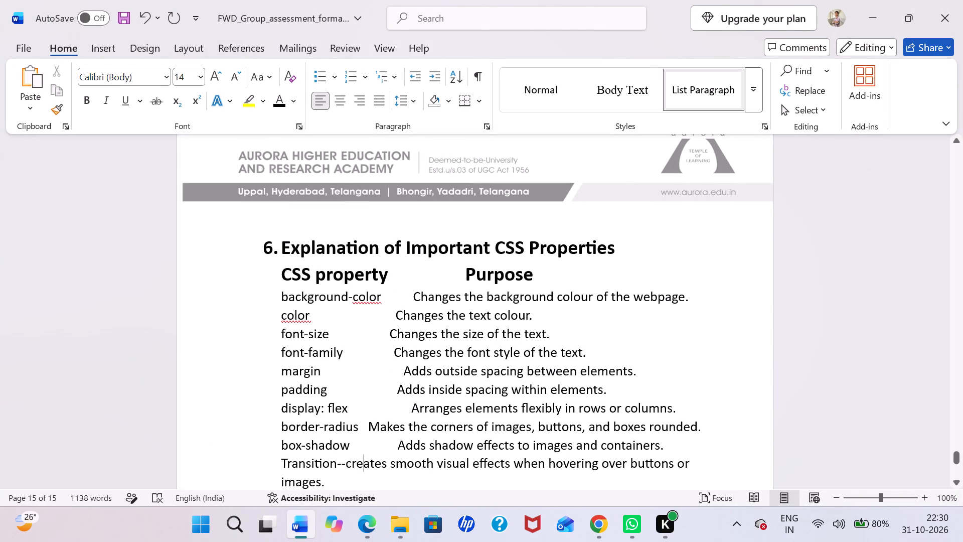
{"action": "left_click", "coordinate": [345, 463]}
{"action": "key", "text": "BackSpace"}
{"action": "key", "text": "BackSpace"}
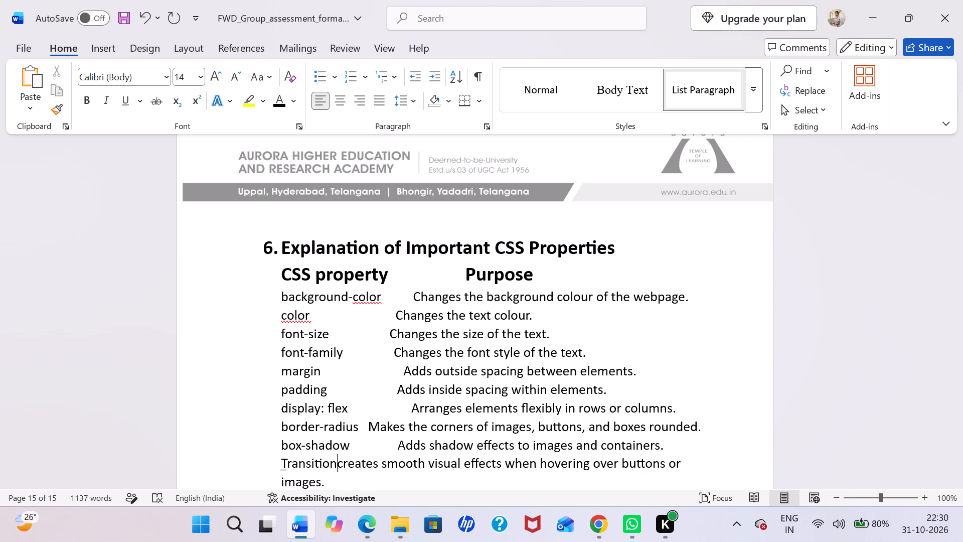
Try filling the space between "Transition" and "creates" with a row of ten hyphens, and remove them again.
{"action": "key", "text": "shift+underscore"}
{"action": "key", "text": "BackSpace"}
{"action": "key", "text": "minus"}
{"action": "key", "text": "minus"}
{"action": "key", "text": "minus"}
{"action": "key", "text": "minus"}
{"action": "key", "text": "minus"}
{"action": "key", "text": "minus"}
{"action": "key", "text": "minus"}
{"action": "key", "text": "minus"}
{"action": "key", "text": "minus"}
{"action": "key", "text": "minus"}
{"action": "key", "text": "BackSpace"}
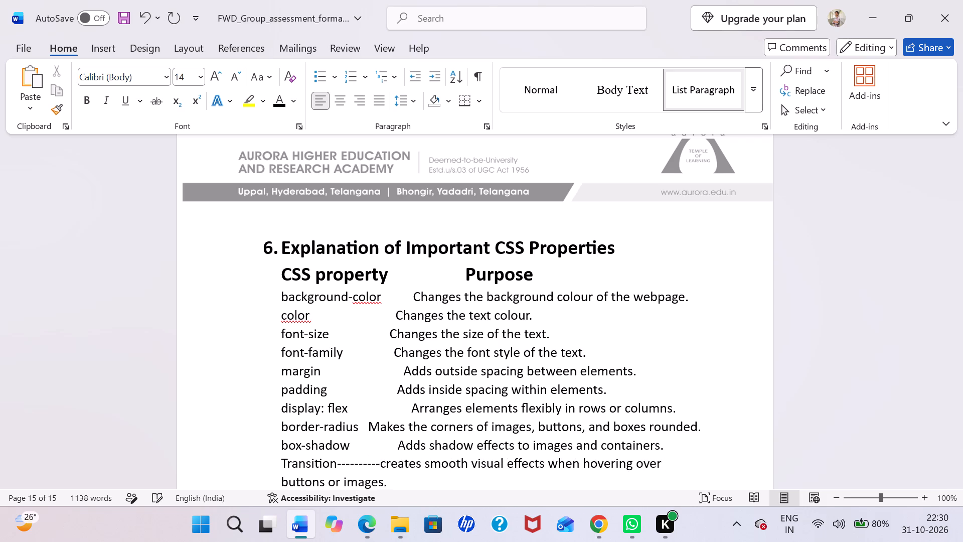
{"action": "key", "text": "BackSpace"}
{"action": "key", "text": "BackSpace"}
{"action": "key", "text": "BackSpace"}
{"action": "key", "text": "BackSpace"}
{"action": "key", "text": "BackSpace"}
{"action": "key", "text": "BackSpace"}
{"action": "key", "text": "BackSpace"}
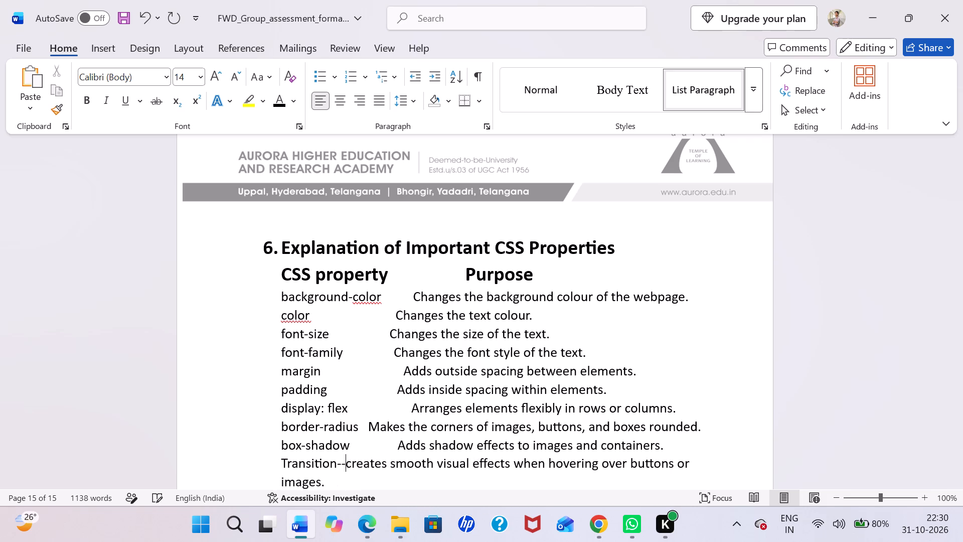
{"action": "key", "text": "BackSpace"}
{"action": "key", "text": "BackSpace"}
Insert ten spaces between "Transition" and "creates" in the transition line to separate the property from its purpose.
{"action": "key", "text": "space"}
{"action": "key", "text": "space"}
{"action": "key", "text": "space"}
{"action": "key", "text": "space"}
{"action": "key", "text": "space"}
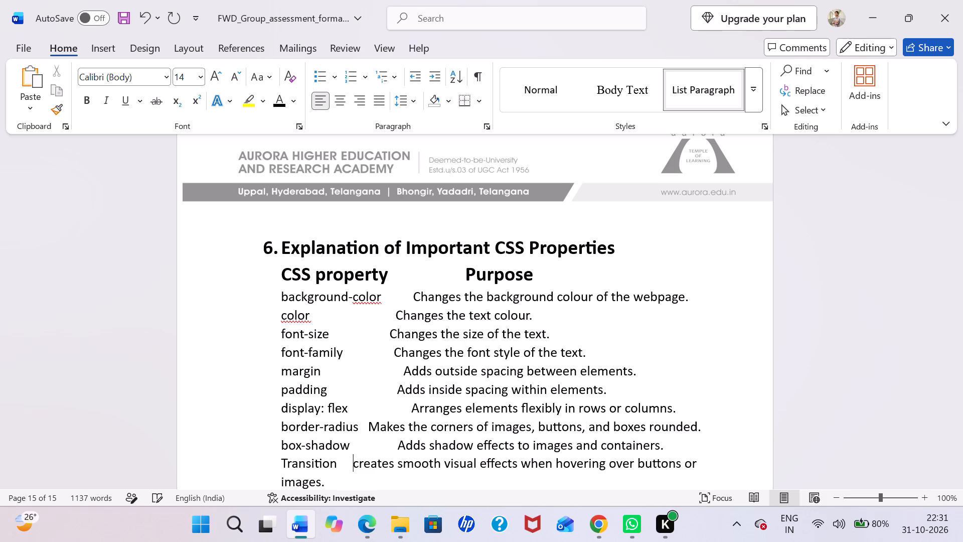
{"action": "key", "text": "space"}
{"action": "key", "text": "space"}
{"action": "key", "text": "space"}
{"action": "key", "text": "space"}
{"action": "key", "text": "space"}
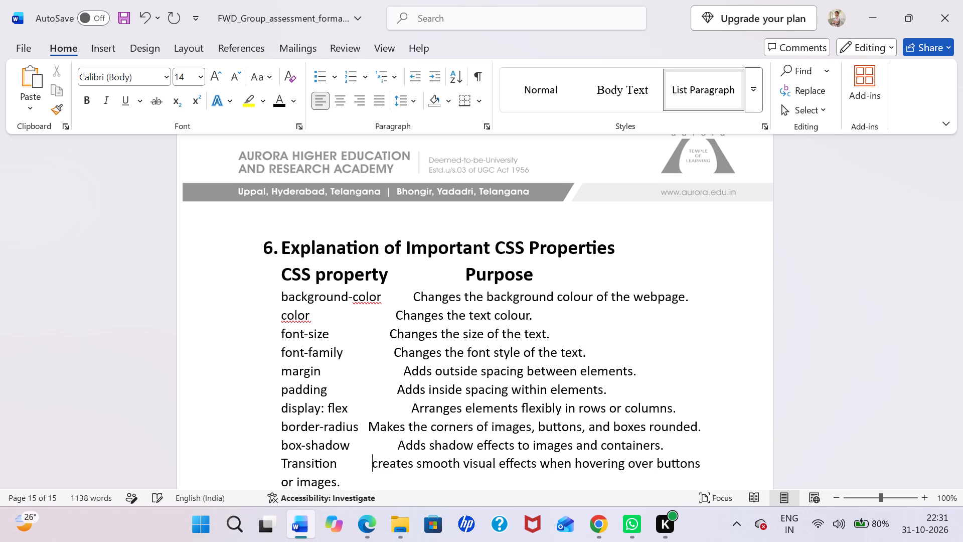
Replace the dash between "text-align" and "Aligns the text" with a gap of fourteen spaces.
{"action": "scroll", "coordinate": [345, 513], "scroll_direction": "down", "scroll_amount": 1}
{"action": "scroll", "coordinate": [369, 443], "scroll_direction": "down", "scroll_amount": 1}
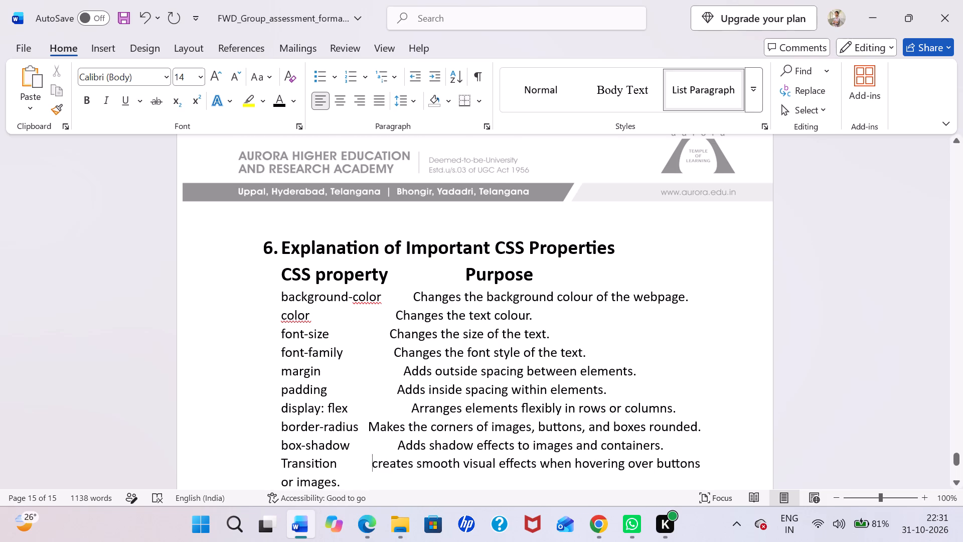
{"action": "scroll", "coordinate": [369, 443], "scroll_direction": "down", "scroll_amount": 1}
{"action": "scroll", "coordinate": [369, 443], "scroll_direction": "up", "scroll_amount": 1}
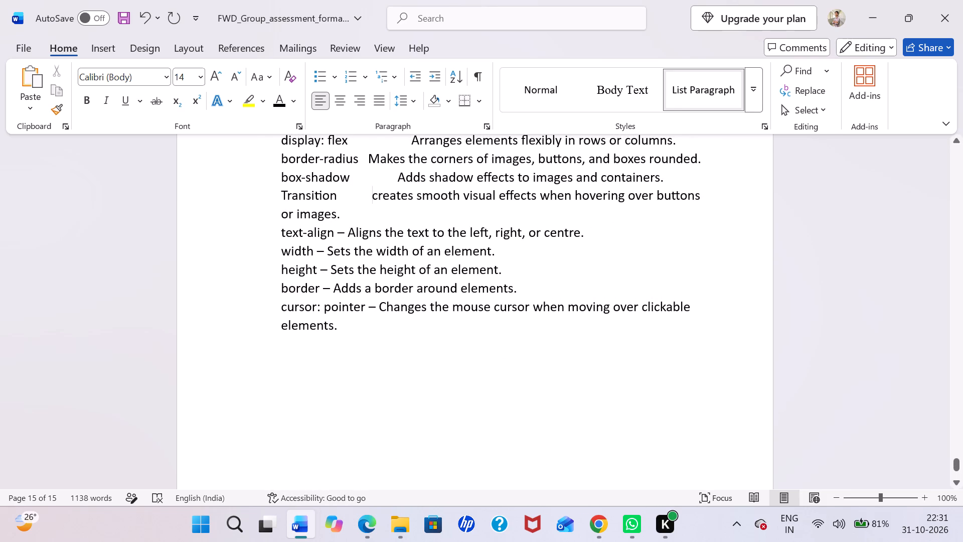
{"action": "left_click_drag", "start_coordinate": [334, 230], "coordinate": [350, 229]}
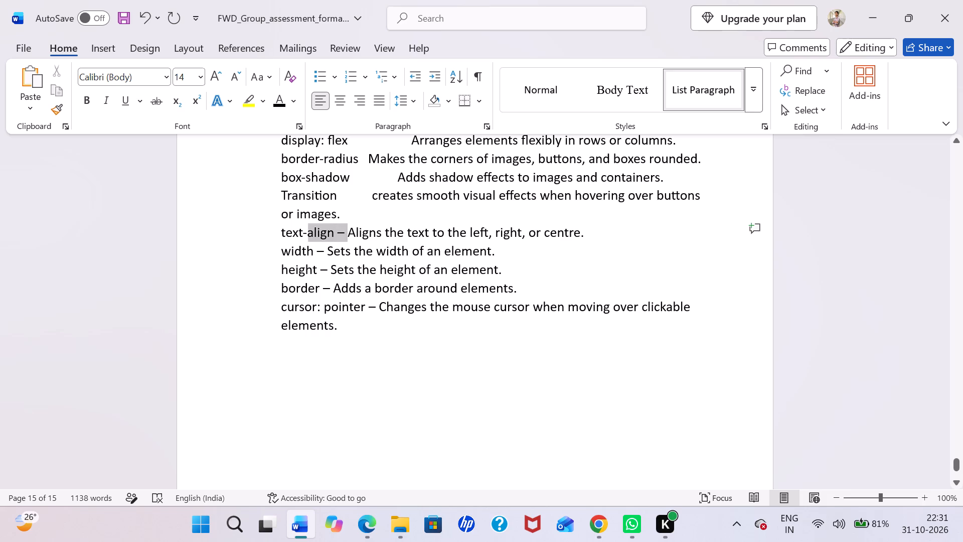
{"action": "left_click_drag", "start_coordinate": [350, 229], "coordinate": [346, 230]}
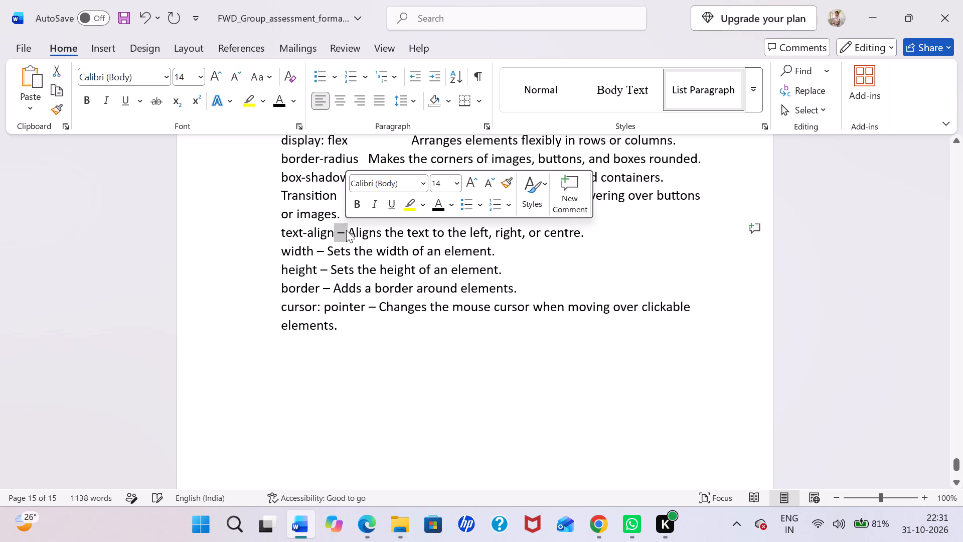
{"action": "key", "text": "Delete"}
{"action": "key", "text": "space"}
{"action": "key", "text": "space"}
{"action": "key", "text": "space"}
{"action": "key", "text": "space"}
{"action": "key", "text": "space"}
{"action": "key", "text": "space"}
{"action": "key", "text": "space"}
{"action": "key", "text": "space"}
{"action": "key", "text": "space"}
{"action": "key", "text": "space"}
{"action": "key", "text": "space"}
{"action": "key", "text": "space"}
{"action": "key", "text": "space"}
{"action": "key", "text": "space"}
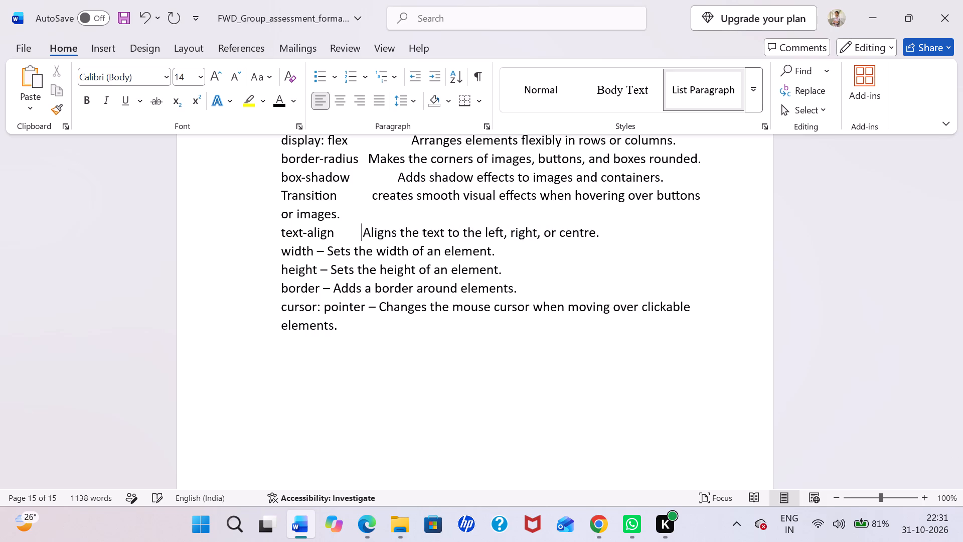
Replace the dash between "width" and "Sets the width of an element" with a gap of nine spaces.
{"action": "left_click_drag", "start_coordinate": [315, 249], "coordinate": [320, 249]}
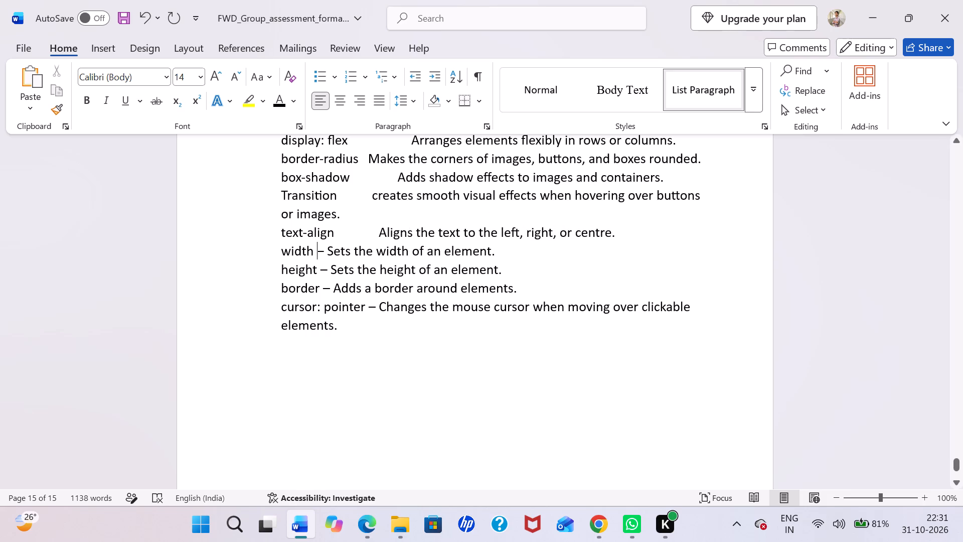
{"action": "left_click_drag", "start_coordinate": [320, 249], "coordinate": [325, 250]}
{"action": "key", "text": "Delete"}
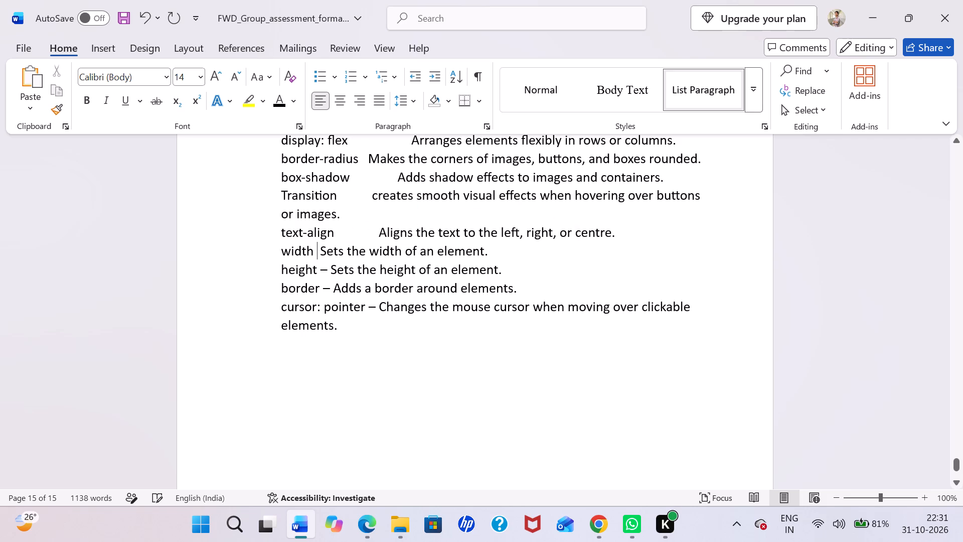
{"action": "key", "text": "space"}
{"action": "key", "text": "space"}
{"action": "key", "text": "space"}
{"action": "key", "text": "space"}
{"action": "key", "text": "space"}
{"action": "key", "text": "space"}
{"action": "key", "text": "space"}
{"action": "key", "text": "space"}
{"action": "key", "text": "space"}
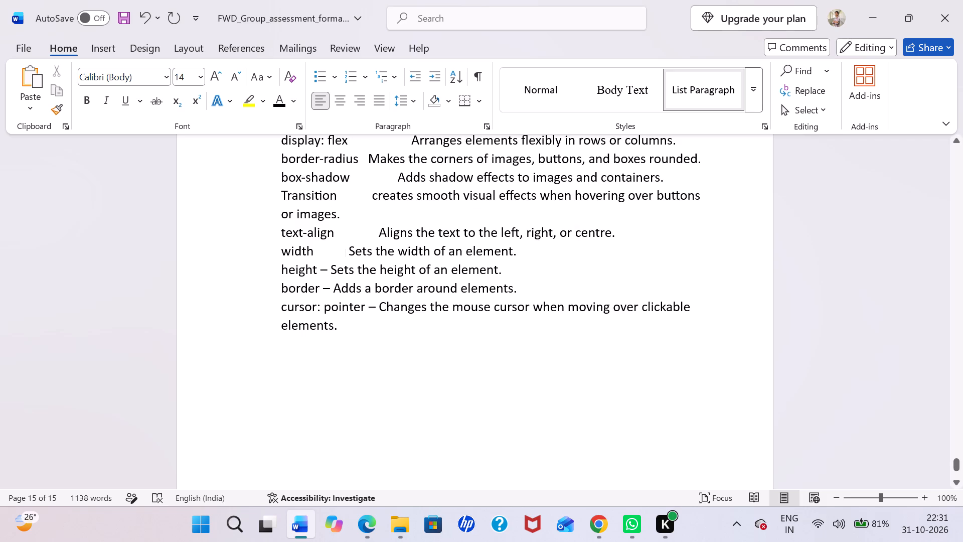
Replace the dash between "height" and "Sets the height of an element" with a gap of nine spaces.
{"action": "left_click_drag", "start_coordinate": [317, 271], "coordinate": [329, 271]}
{"action": "left_click_drag", "start_coordinate": [329, 271], "coordinate": [331, 271]}
{"action": "key", "text": "Delete"}
{"action": "key", "text": "space"}
{"action": "key", "text": "space"}
{"action": "key", "text": "space"}
{"action": "key", "text": "space"}
{"action": "key", "text": "space"}
{"action": "key", "text": "space"}
{"action": "key", "text": "space"}
{"action": "key", "text": "space"}
{"action": "key", "text": "space"}
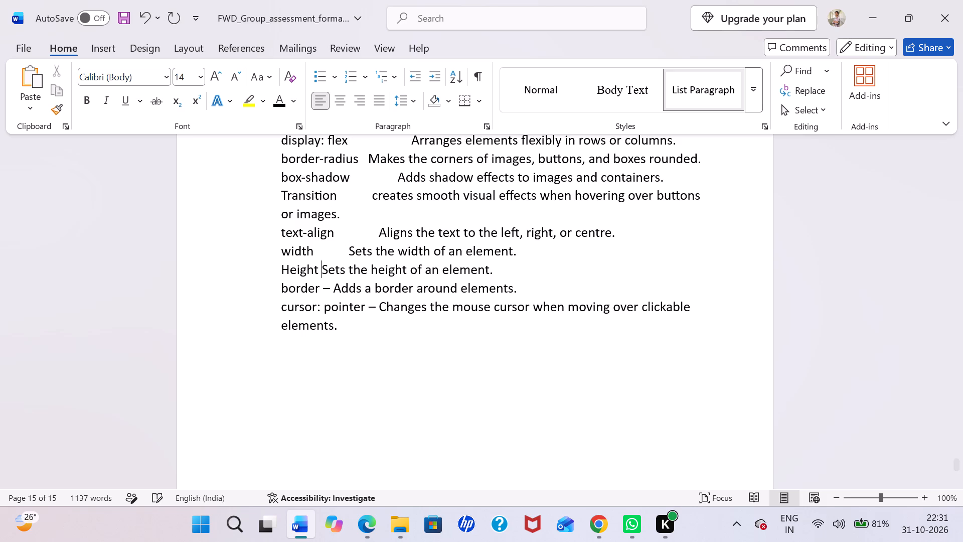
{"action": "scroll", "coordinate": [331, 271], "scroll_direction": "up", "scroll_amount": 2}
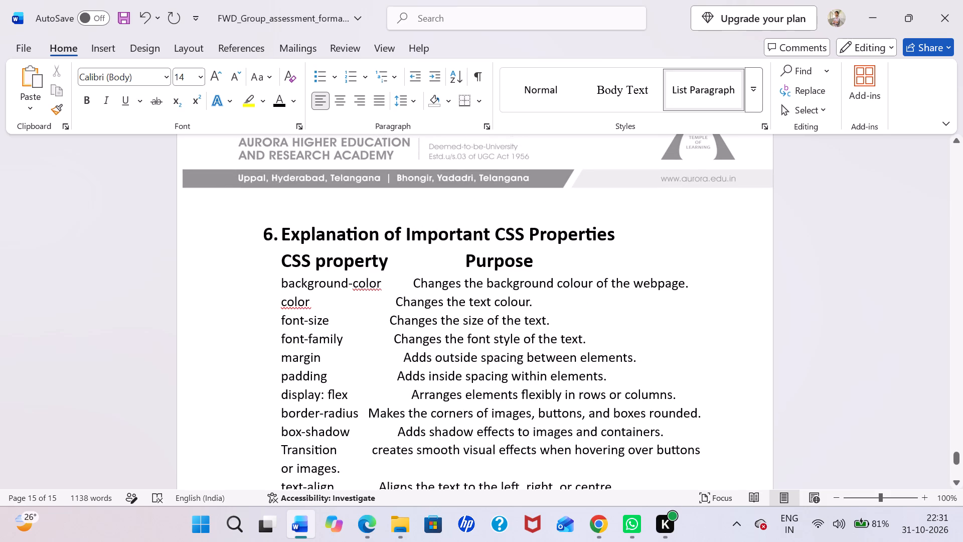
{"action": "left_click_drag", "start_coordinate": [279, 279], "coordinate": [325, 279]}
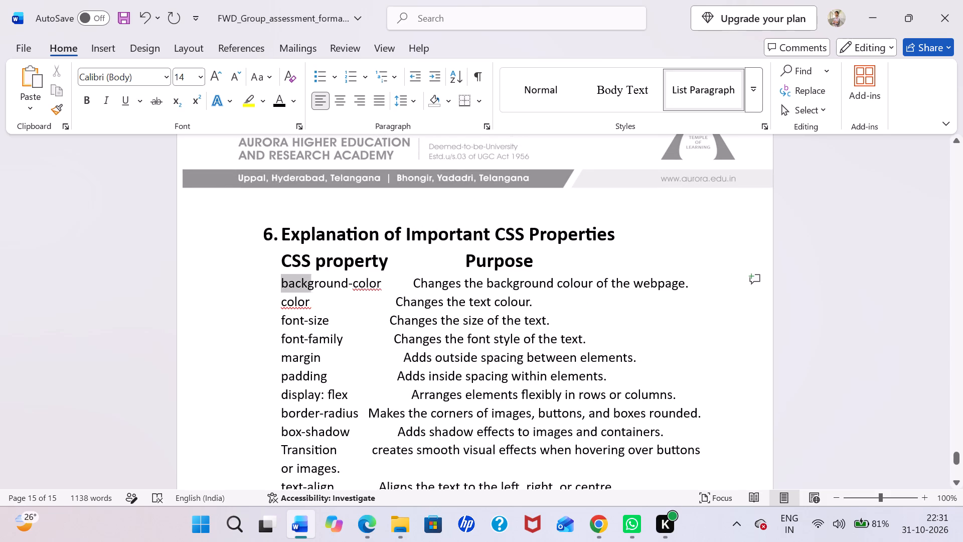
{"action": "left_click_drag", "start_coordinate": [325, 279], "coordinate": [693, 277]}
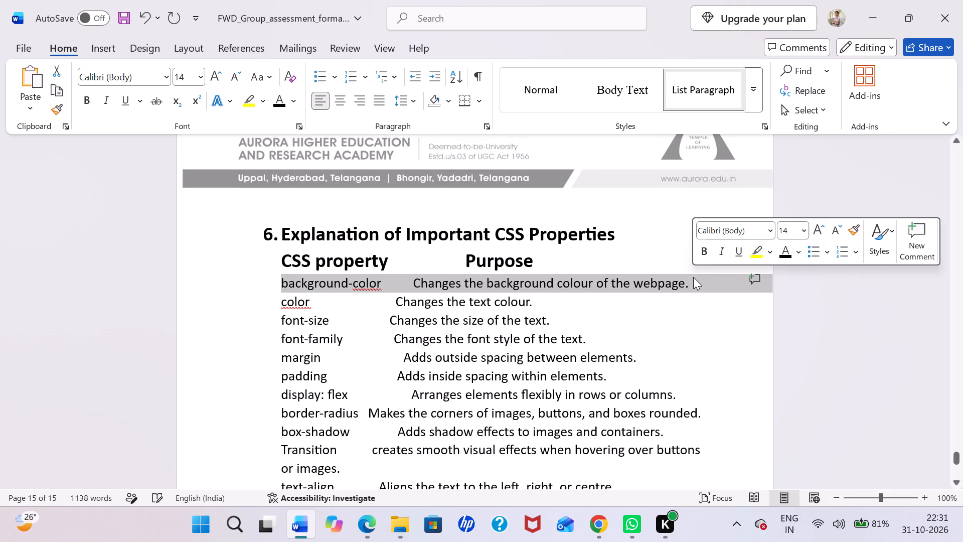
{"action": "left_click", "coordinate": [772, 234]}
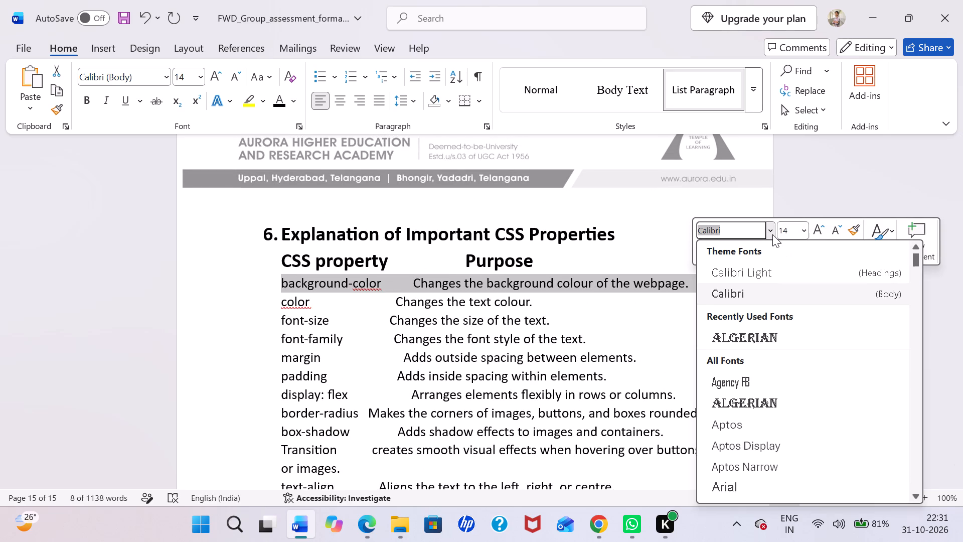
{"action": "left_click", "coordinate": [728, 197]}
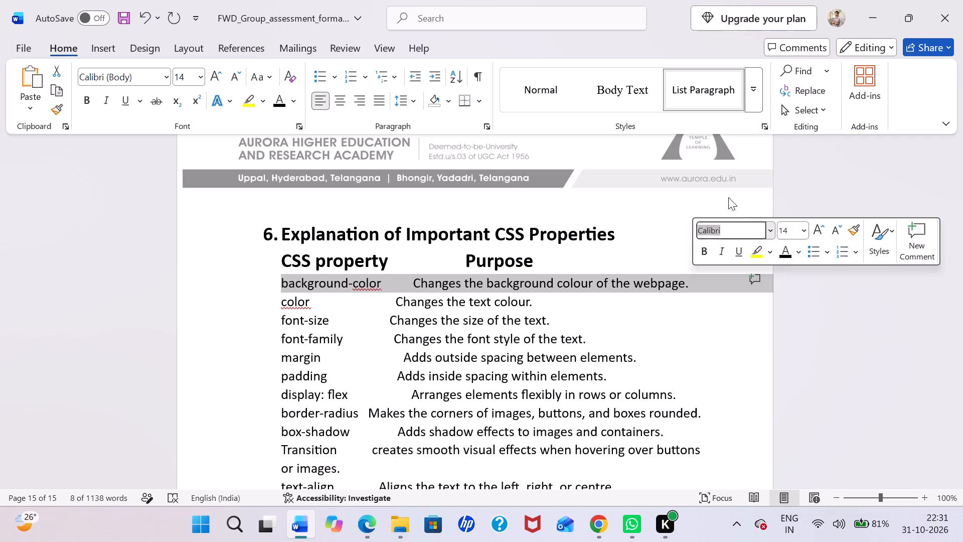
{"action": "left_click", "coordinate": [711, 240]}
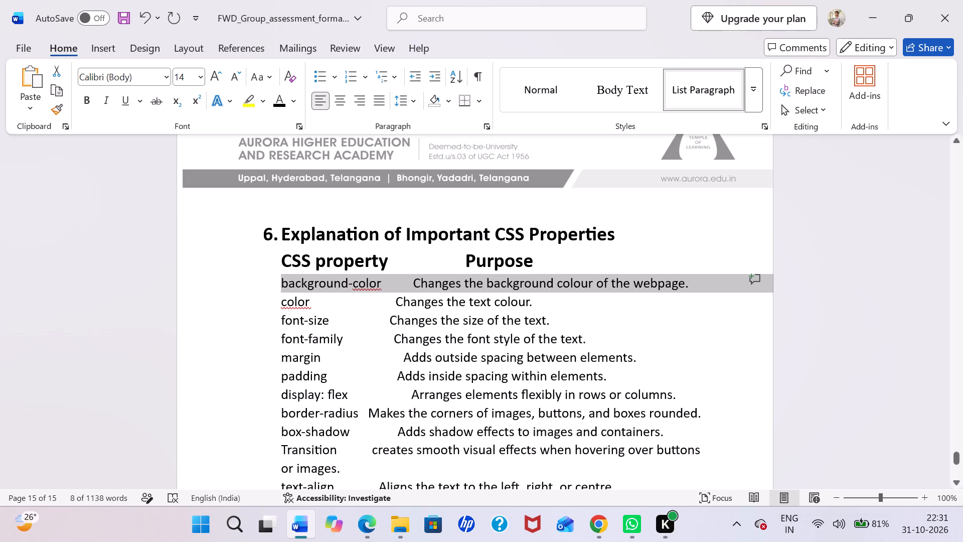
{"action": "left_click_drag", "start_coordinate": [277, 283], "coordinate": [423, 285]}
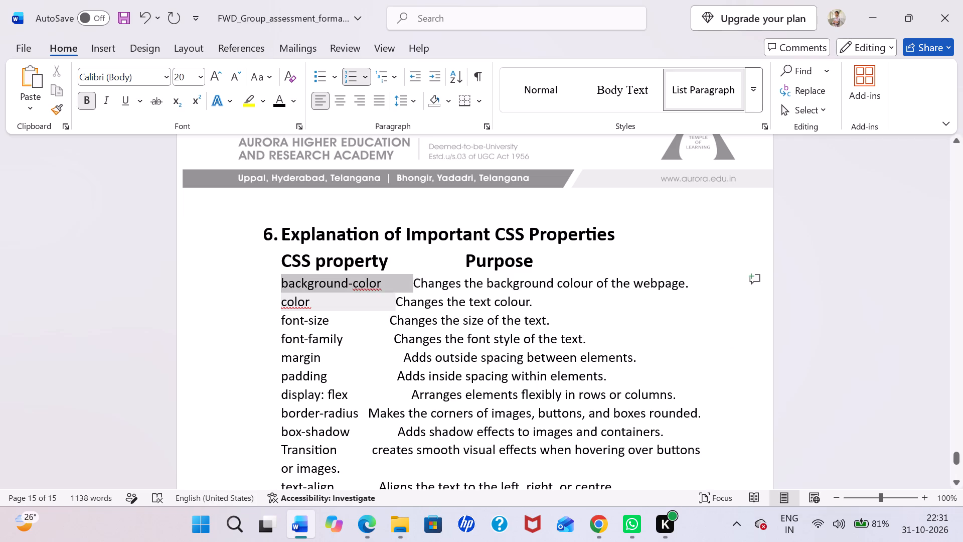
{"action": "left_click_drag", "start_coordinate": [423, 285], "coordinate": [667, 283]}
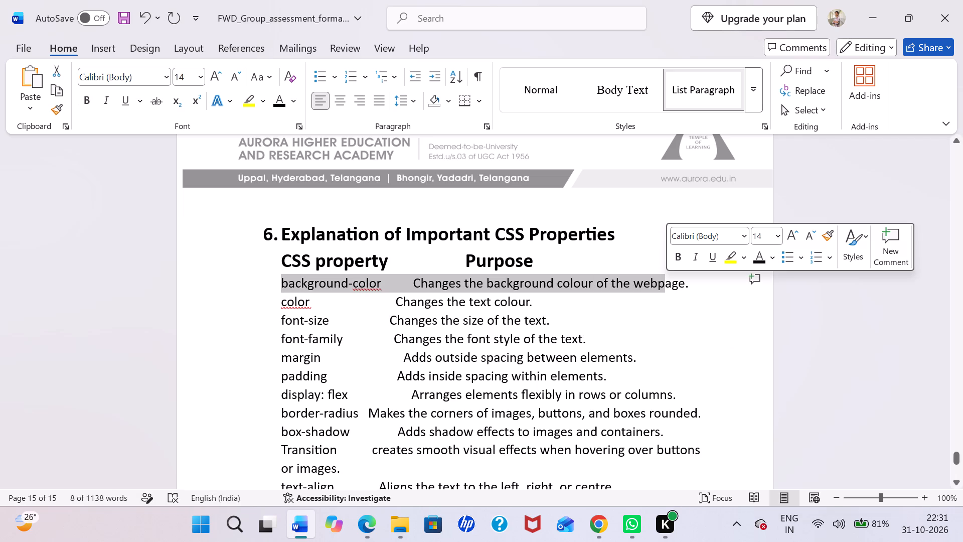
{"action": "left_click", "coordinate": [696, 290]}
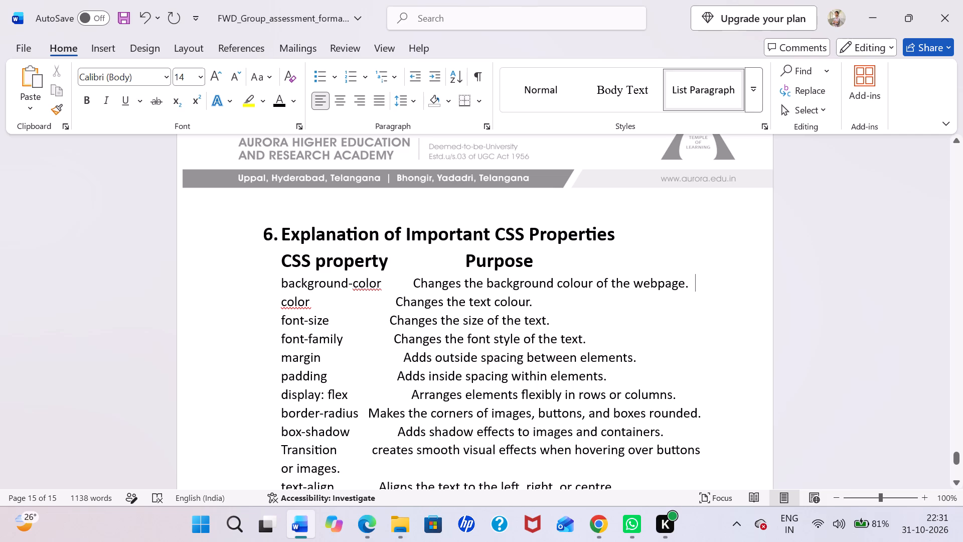
Set the font size of the whole background-color line, including its purpose text, to 14.
{"action": "left_click_drag", "start_coordinate": [278, 282], "coordinate": [640, 283]}
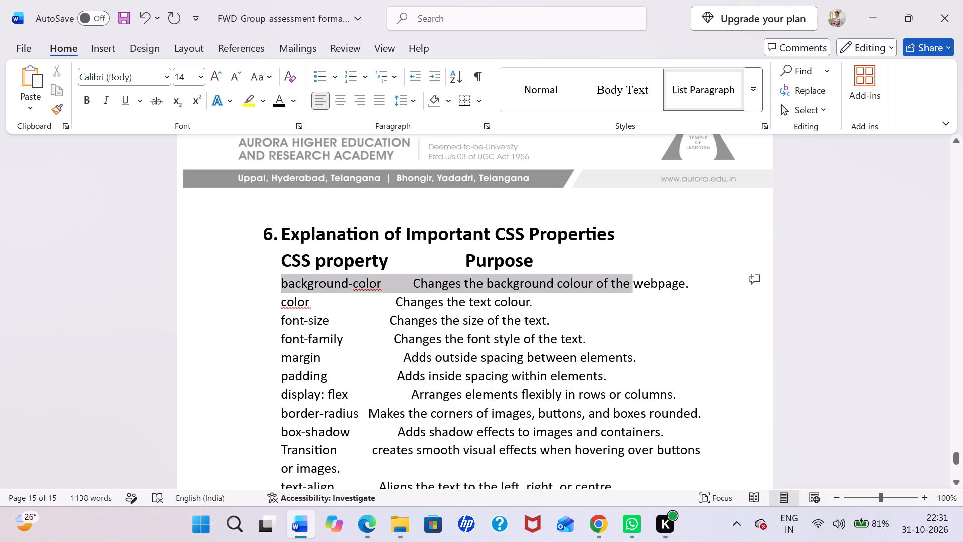
{"action": "left_click_drag", "start_coordinate": [640, 283], "coordinate": [695, 289]}
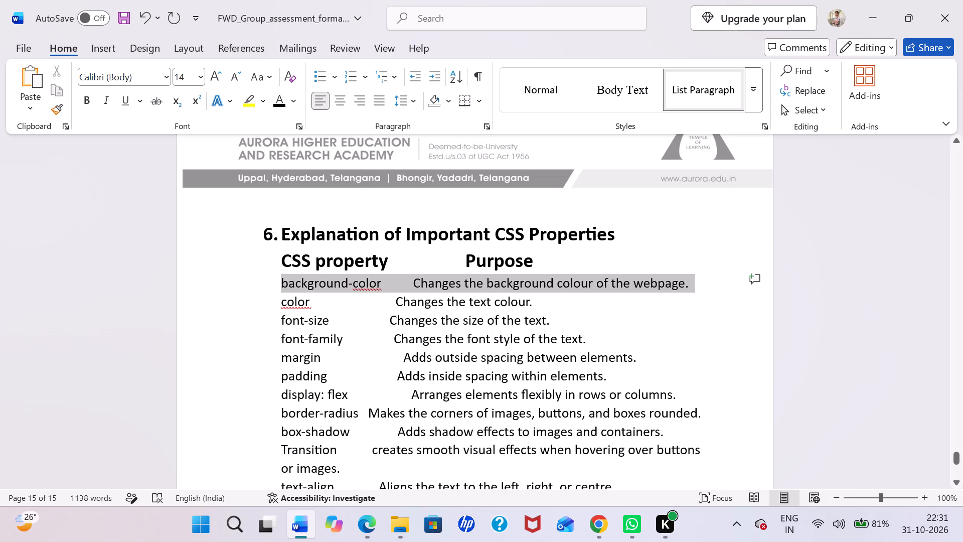
{"action": "left_click_drag", "start_coordinate": [695, 289], "coordinate": [692, 290]}
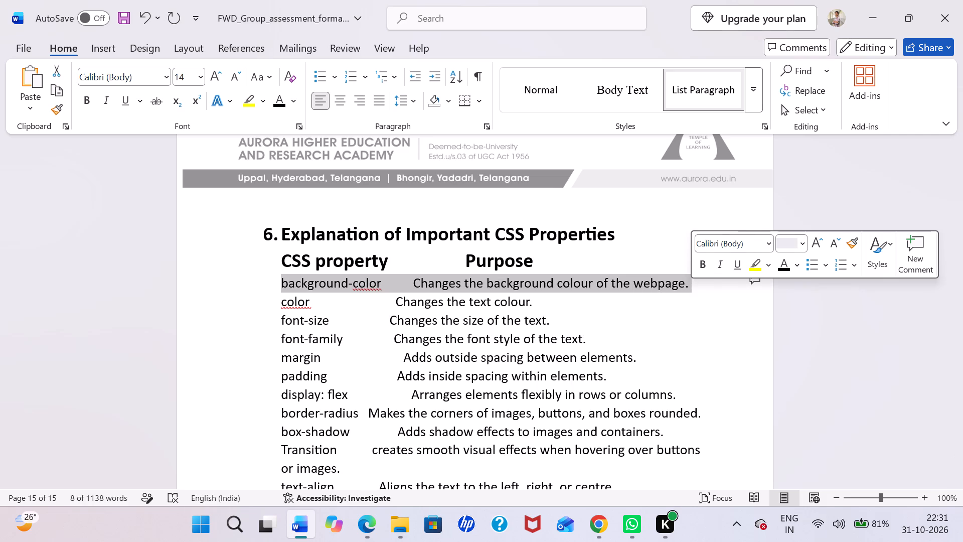
{"action": "left_click", "coordinate": [801, 245]}
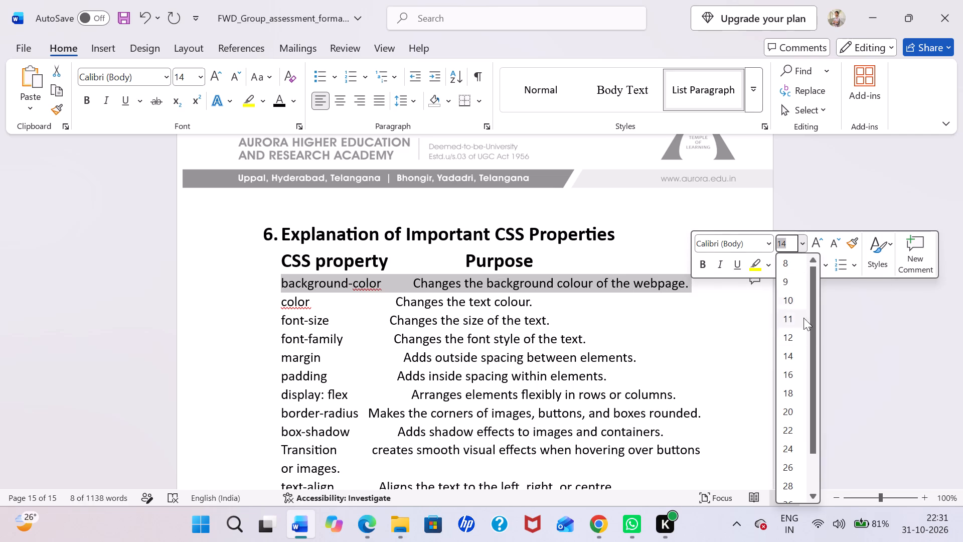
{"action": "left_click", "coordinate": [794, 359]}
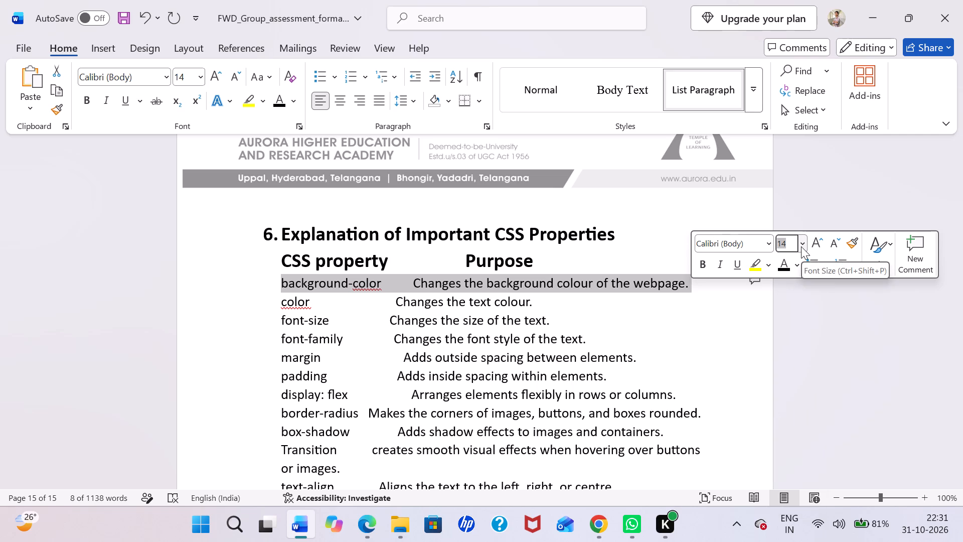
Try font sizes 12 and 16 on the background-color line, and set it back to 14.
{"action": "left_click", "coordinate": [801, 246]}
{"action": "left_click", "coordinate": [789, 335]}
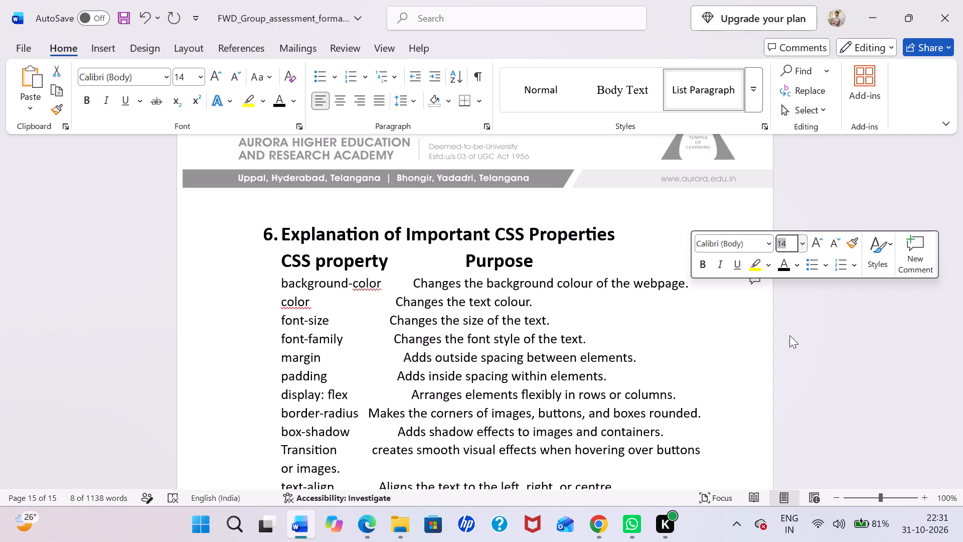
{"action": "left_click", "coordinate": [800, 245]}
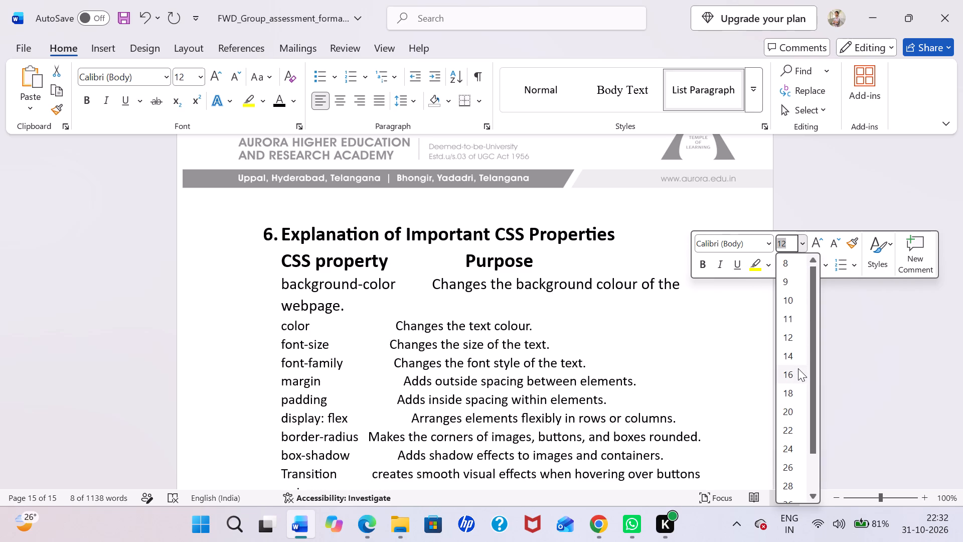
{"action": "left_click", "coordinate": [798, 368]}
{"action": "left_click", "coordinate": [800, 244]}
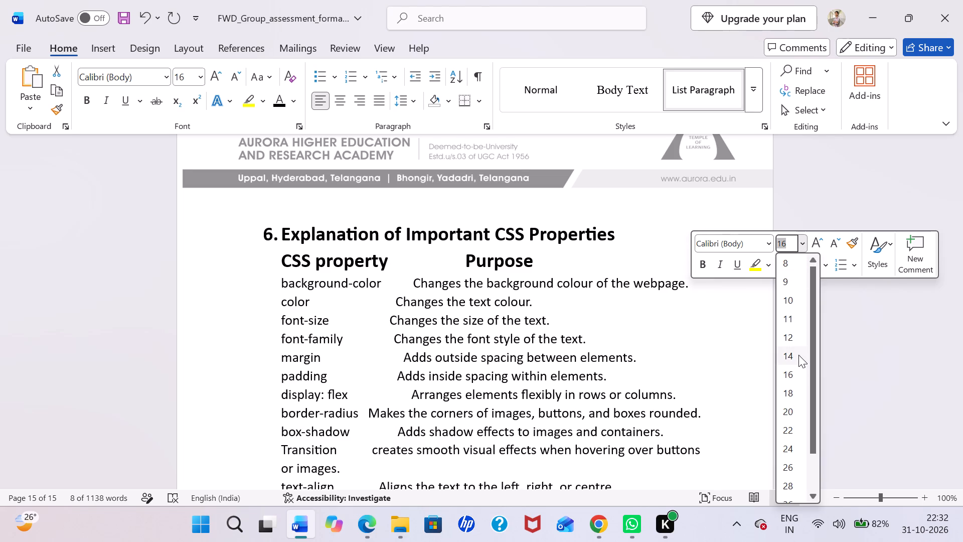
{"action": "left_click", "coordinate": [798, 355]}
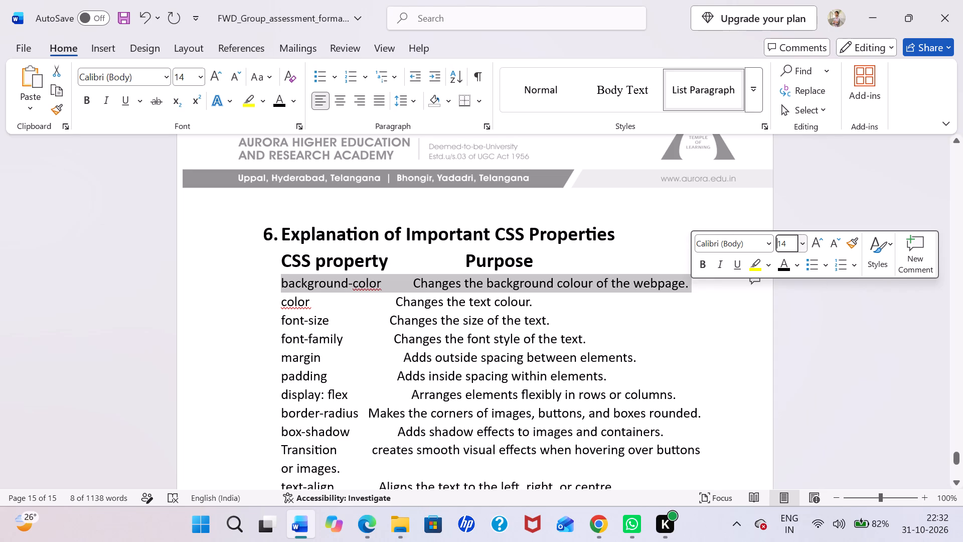
Check the font sizes of the color, font-size and border lines in the CSS list against the <img> and <div> rows of the HTML tags table.
{"action": "left_click_drag", "start_coordinate": [277, 304], "coordinate": [522, 304]}
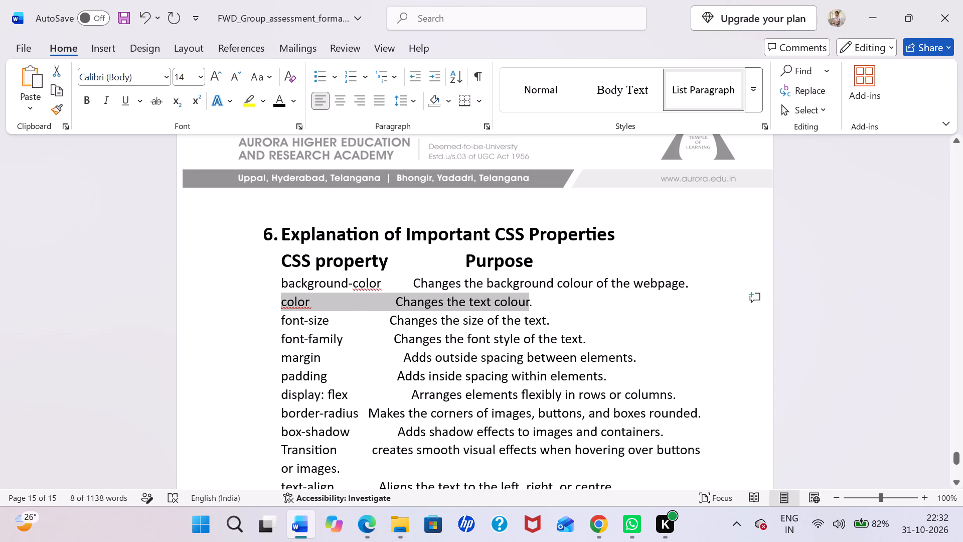
{"action": "left_click_drag", "start_coordinate": [522, 304], "coordinate": [530, 304]}
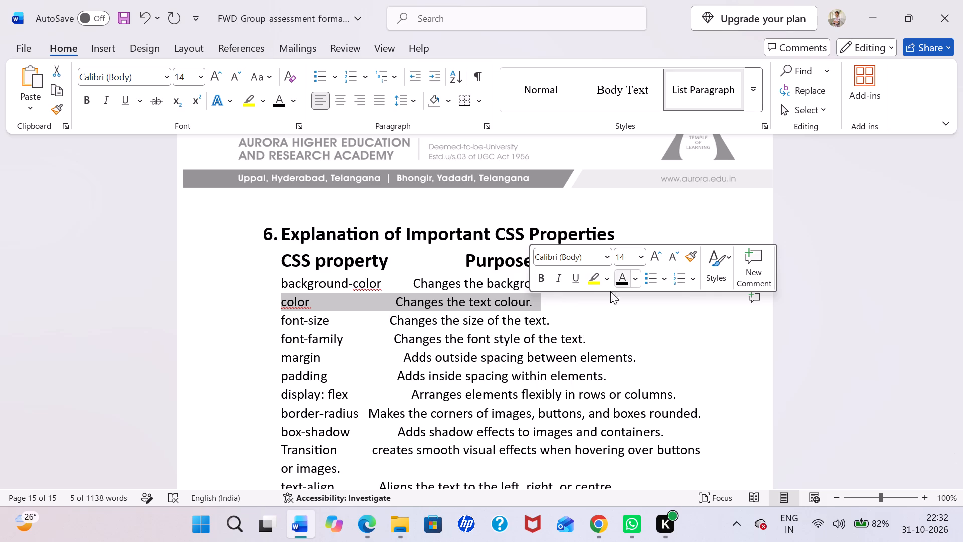
{"action": "left_click", "coordinate": [242, 331]}
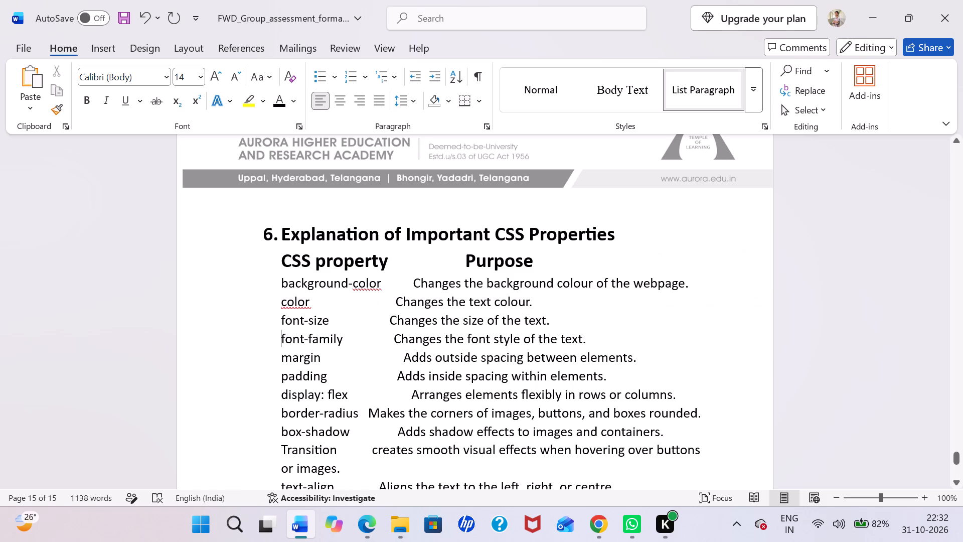
{"action": "left_click_drag", "start_coordinate": [276, 319], "coordinate": [489, 318]}
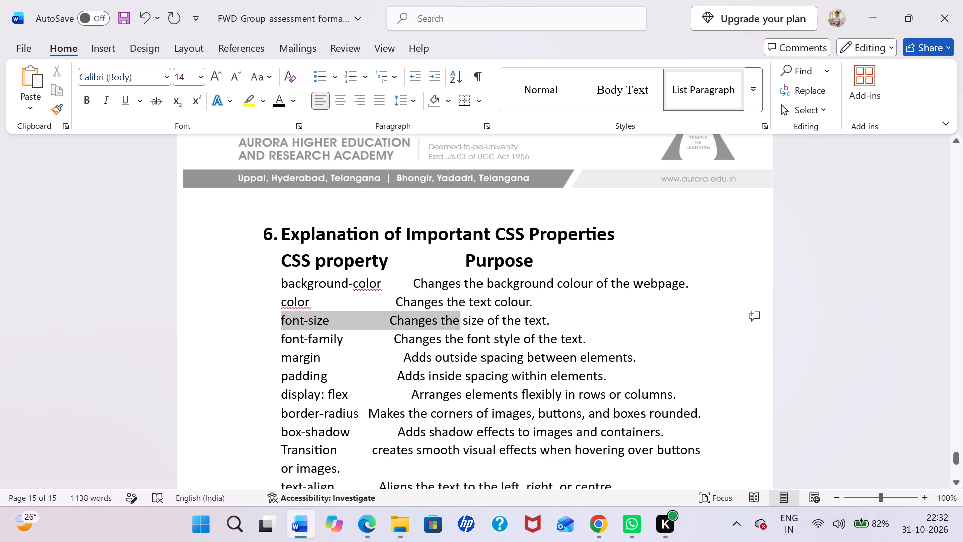
{"action": "left_click_drag", "start_coordinate": [489, 318], "coordinate": [542, 320]}
{"action": "left_click", "coordinate": [645, 312]}
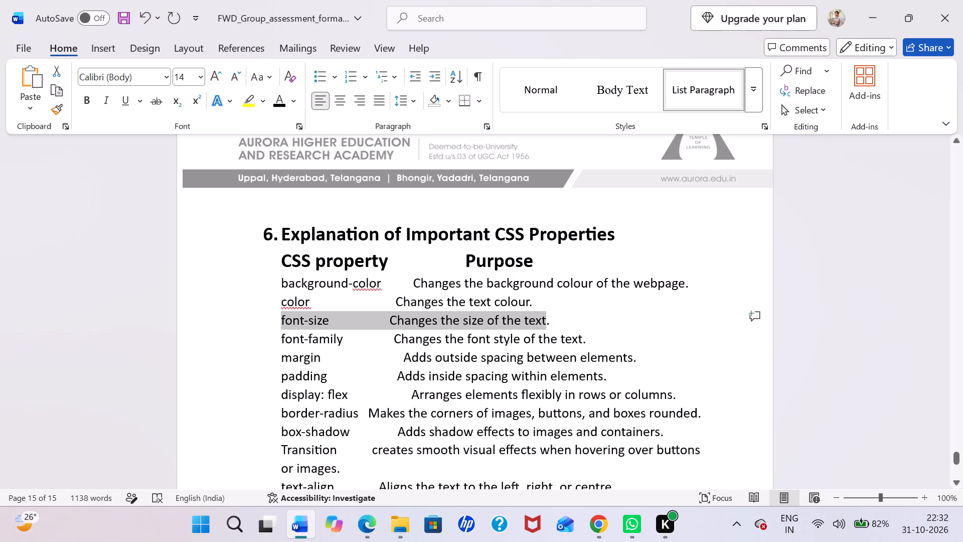
{"action": "scroll", "coordinate": [498, 373], "scroll_direction": "down", "scroll_amount": 2}
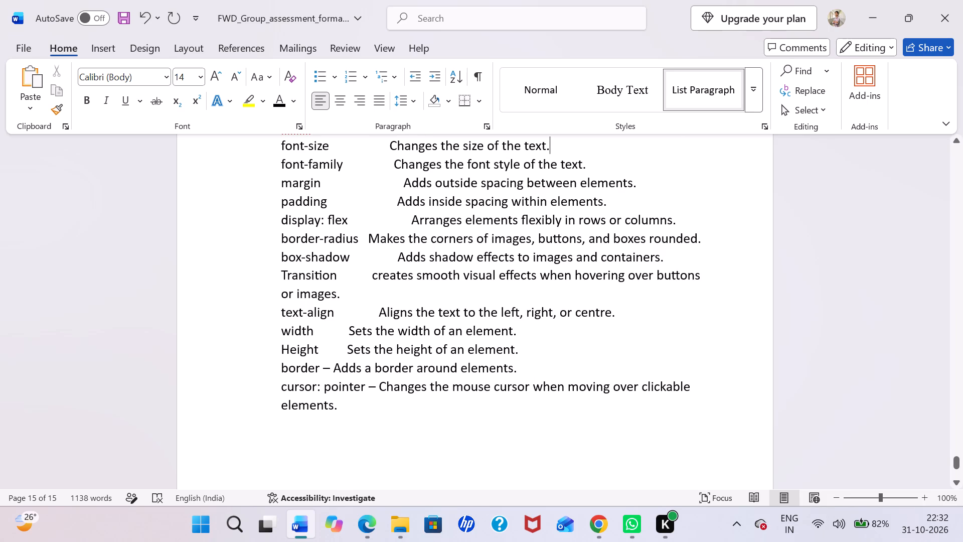
{"action": "left_click_drag", "start_coordinate": [277, 365], "coordinate": [287, 366]}
{"action": "left_click_drag", "start_coordinate": [287, 366], "coordinate": [528, 373]}
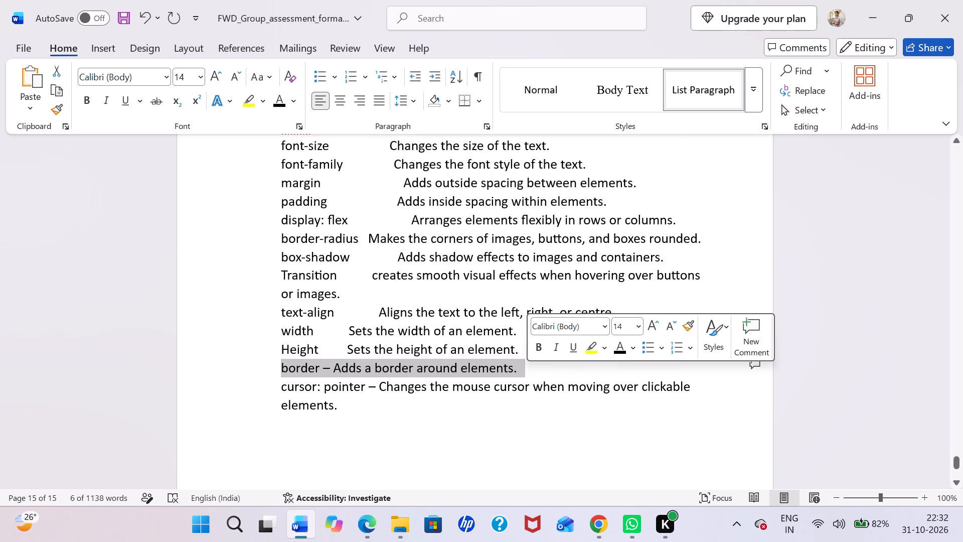
{"action": "left_click", "coordinate": [199, 378]}
{"action": "left_click", "coordinate": [223, 407]}
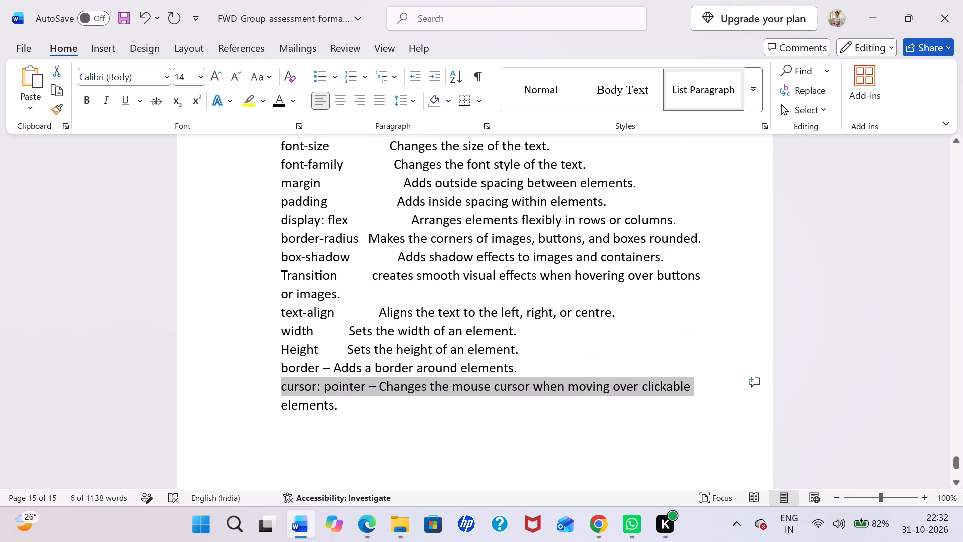
{"action": "left_click", "coordinate": [238, 307]}
{"action": "scroll", "coordinate": [238, 307], "scroll_direction": "up", "scroll_amount": 7}
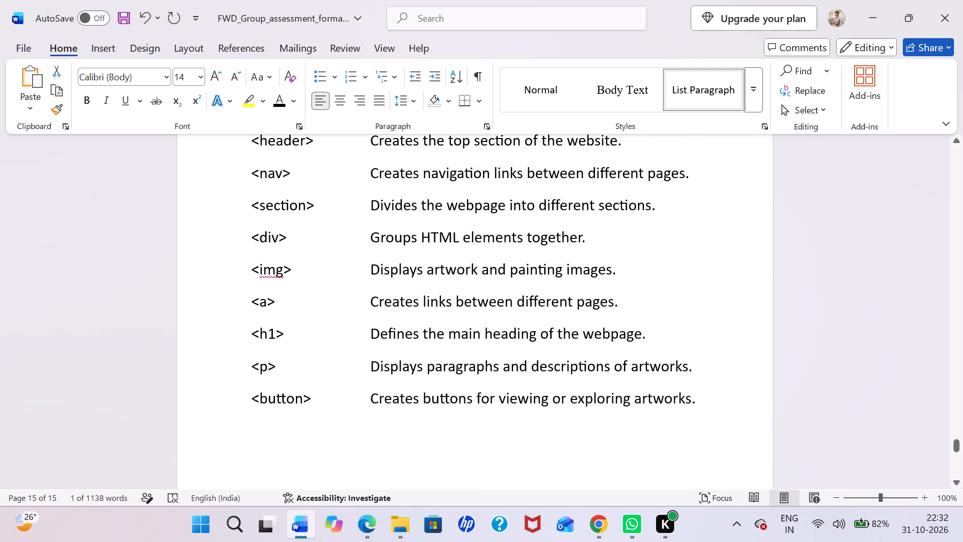
{"action": "left_click_drag", "start_coordinate": [246, 283], "coordinate": [292, 280]}
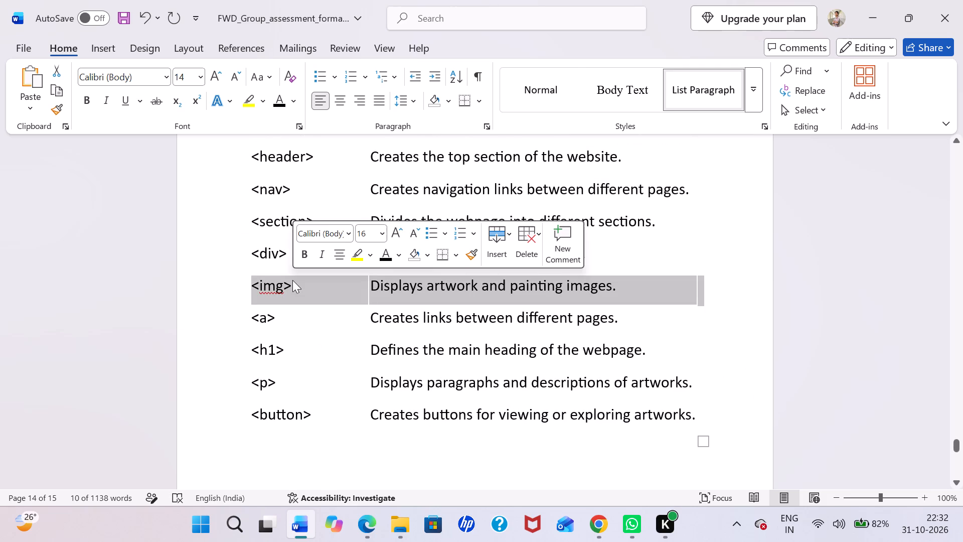
{"action": "left_click", "coordinate": [232, 243]}
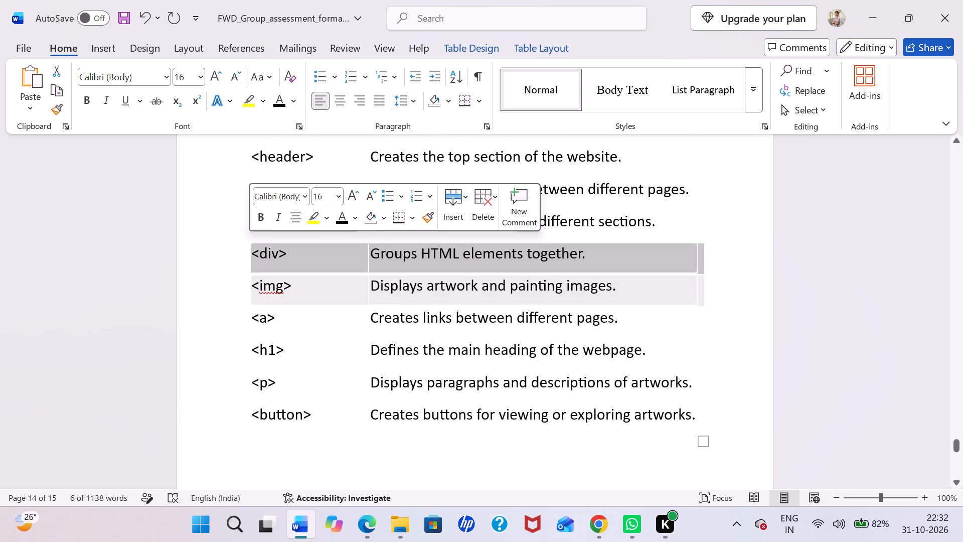
{"action": "left_click", "coordinate": [327, 349]}
Replace the dash and its preceding space between "border" and "Adds a border around elements" with six spaces.
{"action": "scroll", "coordinate": [327, 349], "scroll_direction": "down", "scroll_amount": 1}
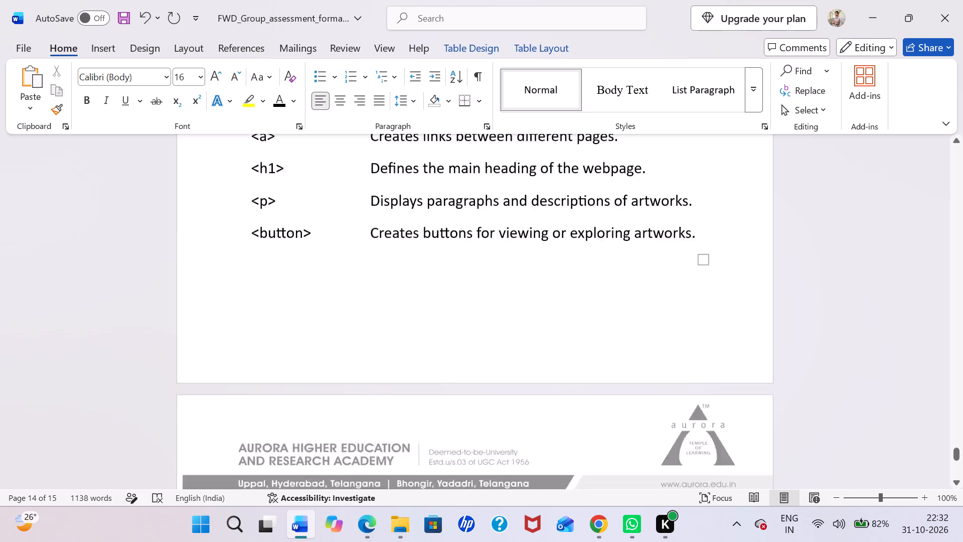
{"action": "scroll", "coordinate": [327, 349], "scroll_direction": "down", "scroll_amount": 5}
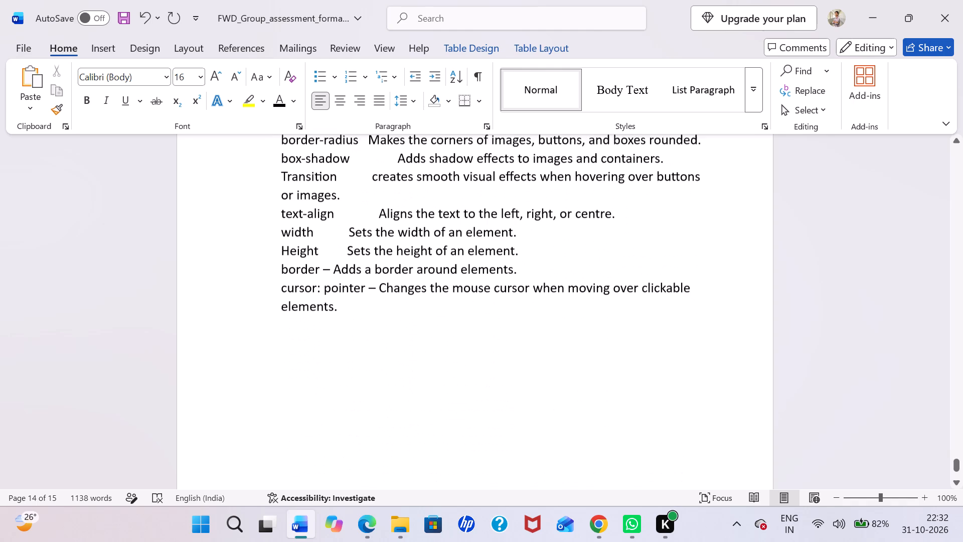
{"action": "left_click_drag", "start_coordinate": [321, 261], "coordinate": [334, 261]}
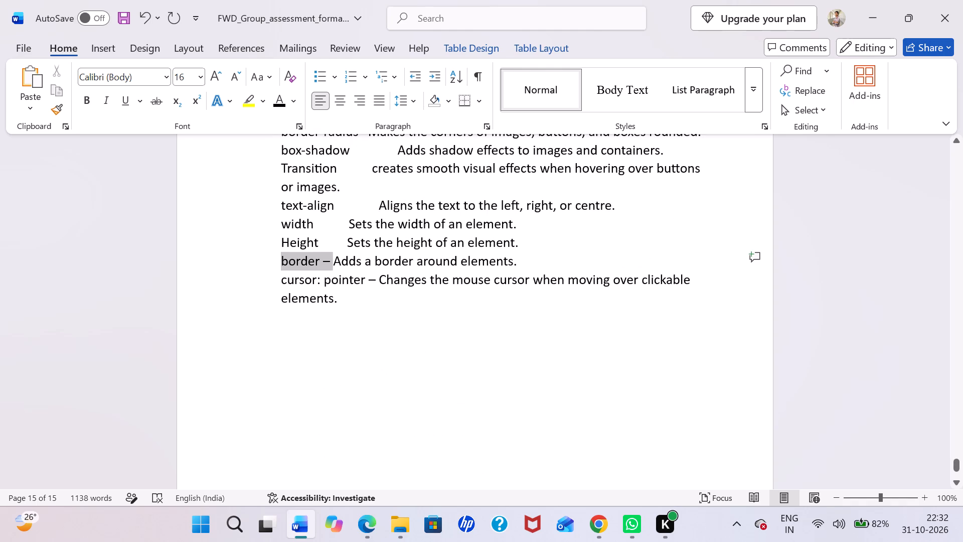
{"action": "left_click_drag", "start_coordinate": [334, 261], "coordinate": [330, 261]}
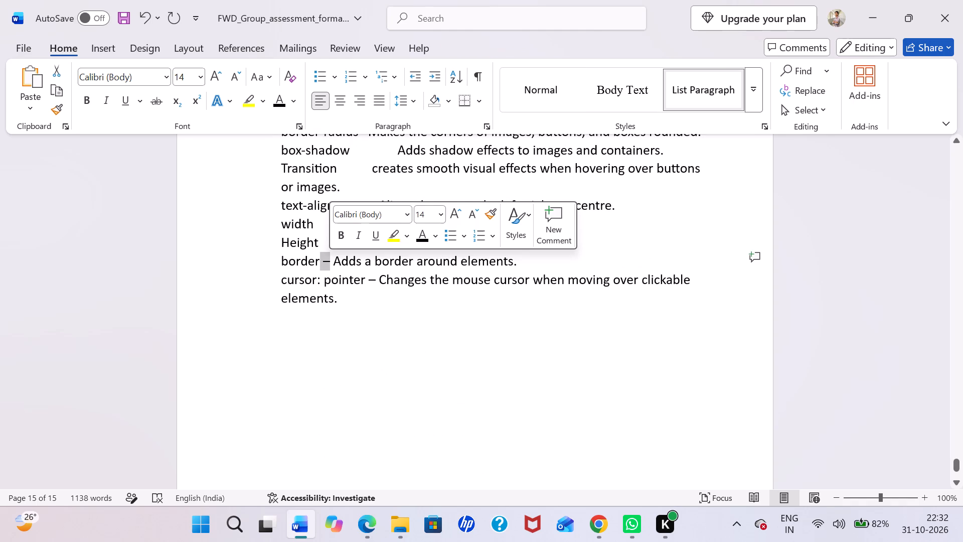
{"action": "key", "text": "Delete"}
{"action": "key", "text": "space"}
{"action": "key", "text": "space"}
{"action": "key", "text": "space"}
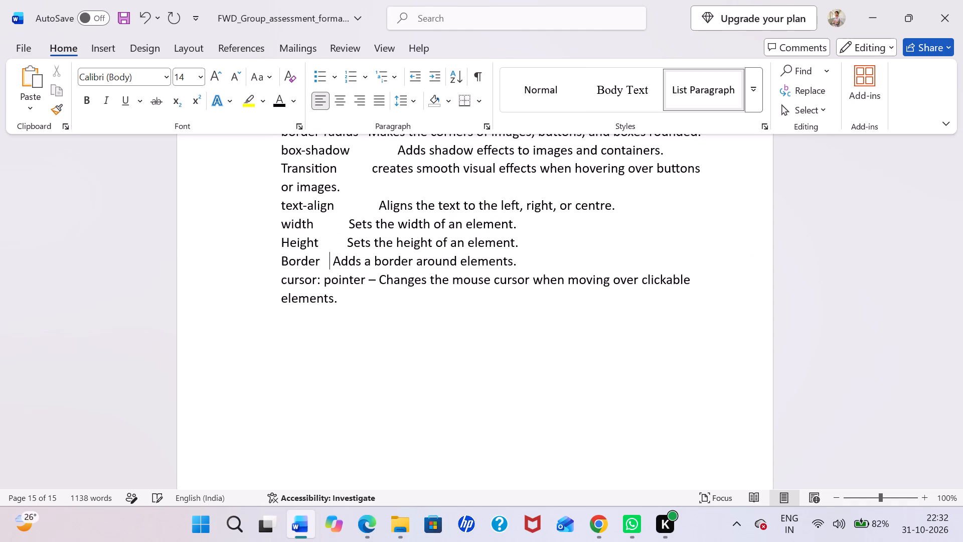
{"action": "key", "text": "space"}
{"action": "key", "text": "space"}
{"action": "key", "text": "space"}
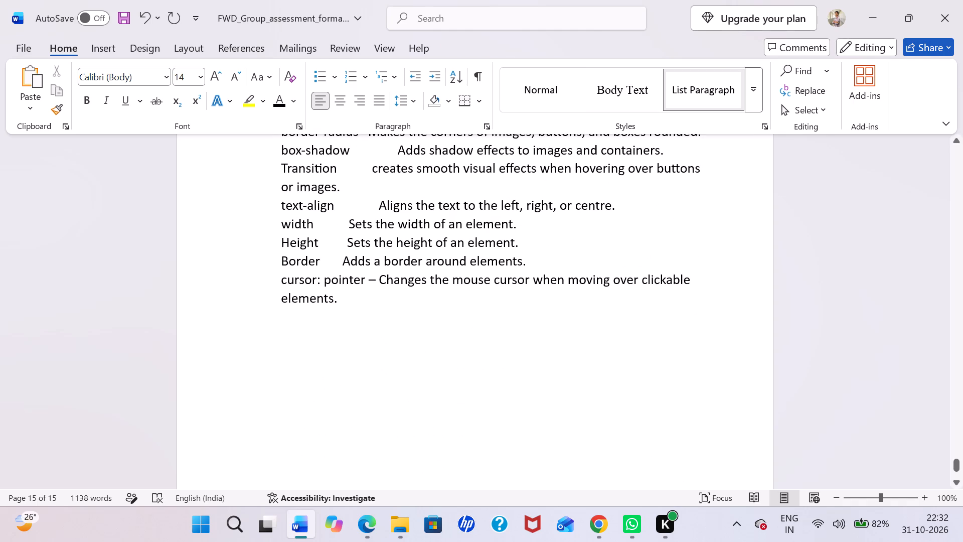
Replace the dash and its surrounding spaces between "cursor: pointer" and "Changes the mouse cursor" with a gap of eleven spaces.
{"action": "left_click_drag", "start_coordinate": [366, 277], "coordinate": [373, 277]}
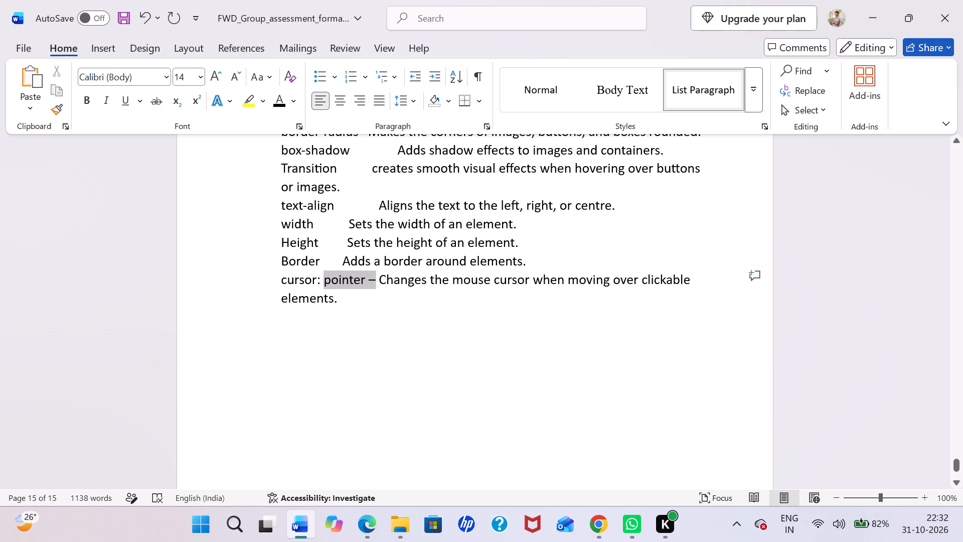
{"action": "left_click_drag", "start_coordinate": [373, 277], "coordinate": [380, 281]}
{"action": "key", "text": "Delete"}
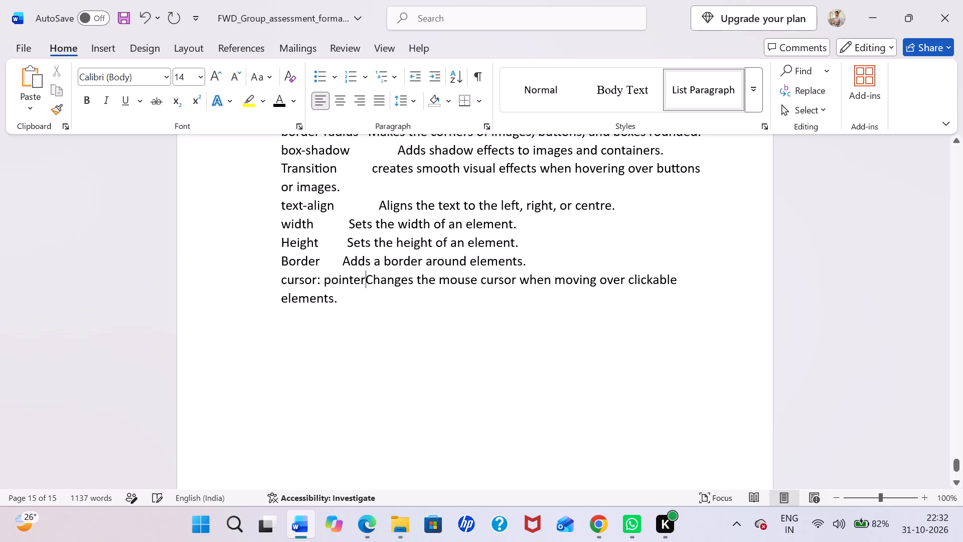
{"action": "key", "text": "space"}
{"action": "key", "text": "space"}
{"action": "key", "text": "space"}
{"action": "key", "text": "space"}
{"action": "key", "text": "space"}
{"action": "key", "text": "space"}
{"action": "key", "text": "space"}
{"action": "key", "text": "space"}
{"action": "key", "text": "space"}
{"action": "key", "text": "space"}
{"action": "key", "text": "space"}
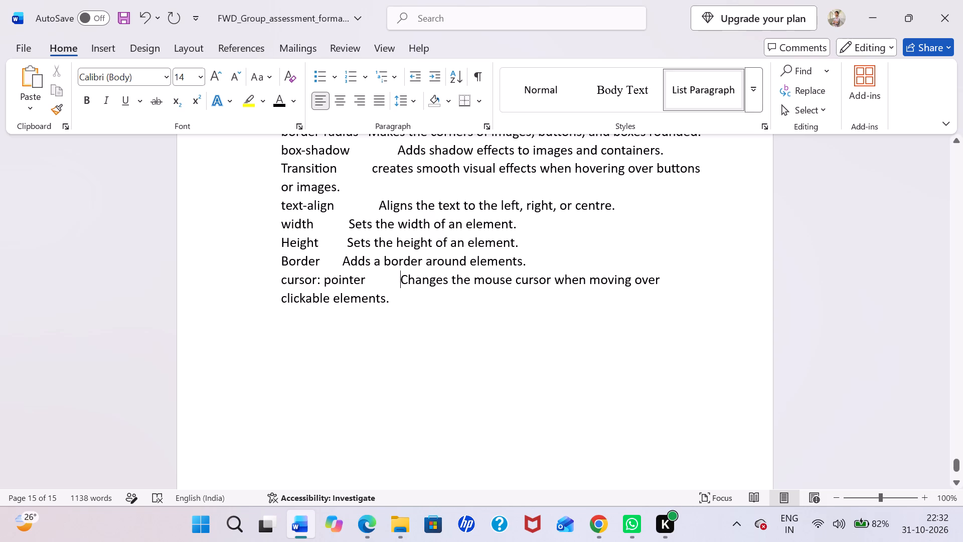
Set the font size of all CSS property lines, from background-color through cursor: pointer, to 16.
{"action": "scroll", "coordinate": [374, 222], "scroll_direction": "up", "scroll_amount": 4}
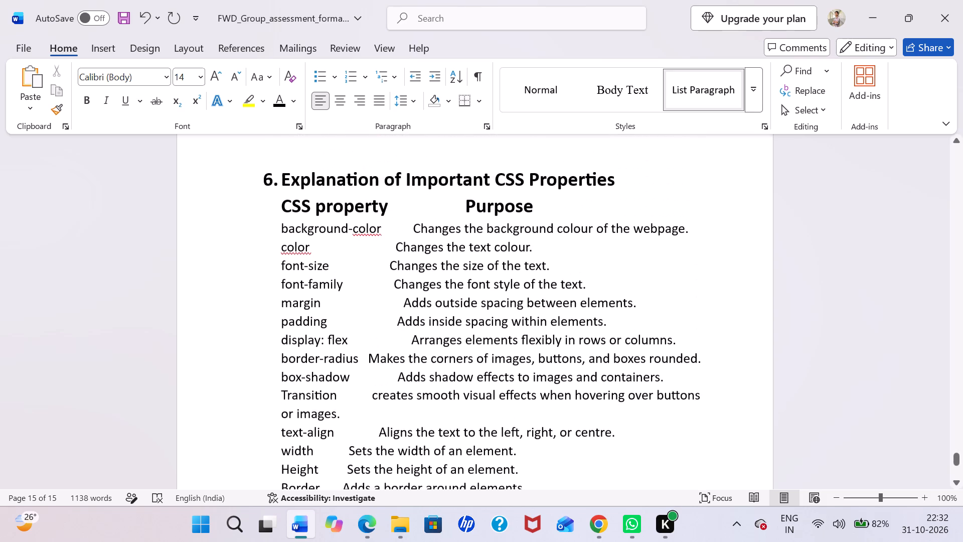
{"action": "left_click_drag", "start_coordinate": [277, 234], "coordinate": [437, 349]}
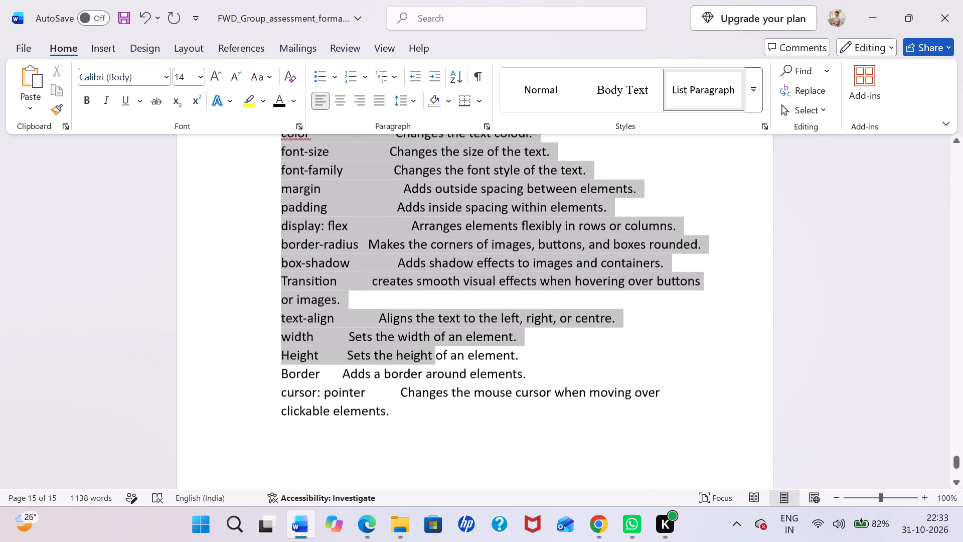
{"action": "left_click_drag", "start_coordinate": [437, 349], "coordinate": [516, 409]}
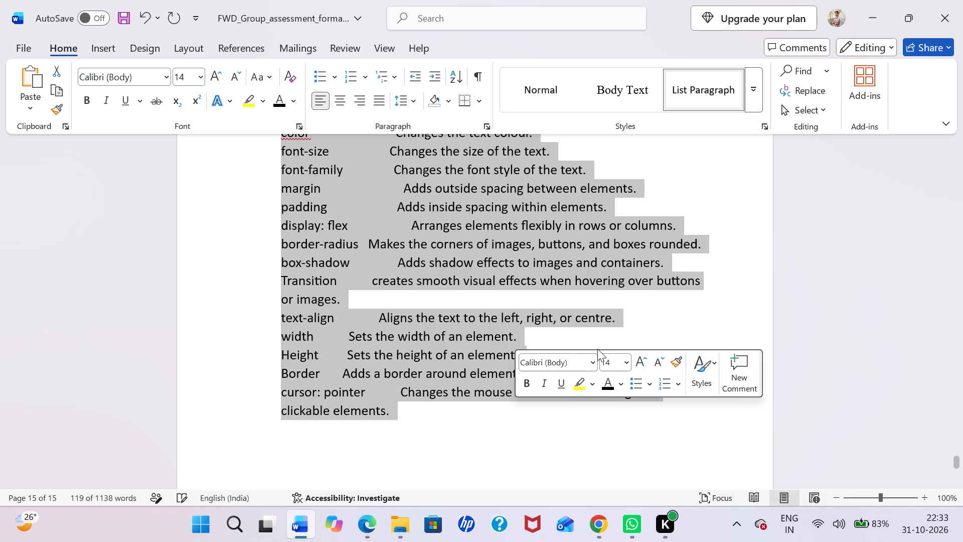
{"action": "left_click", "coordinate": [624, 361]}
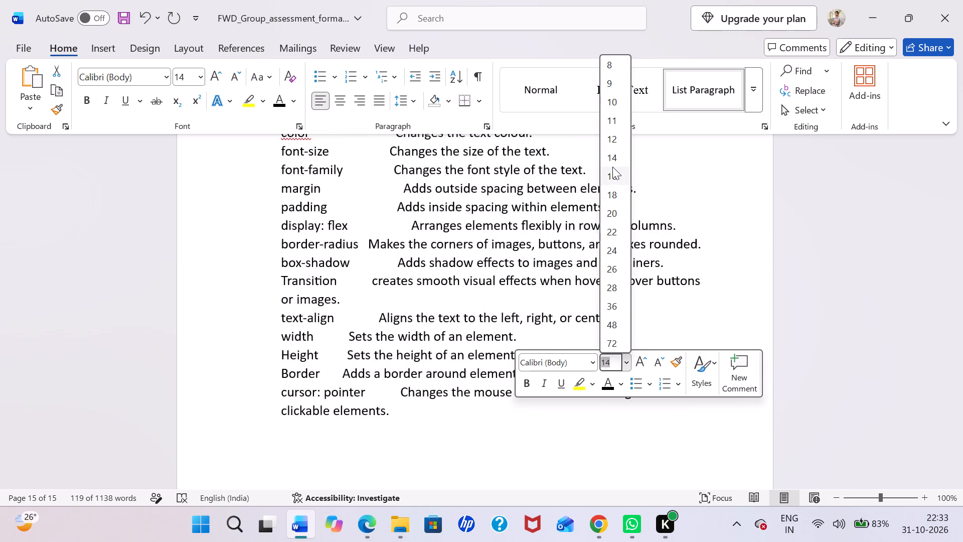
{"action": "left_click", "coordinate": [612, 170]}
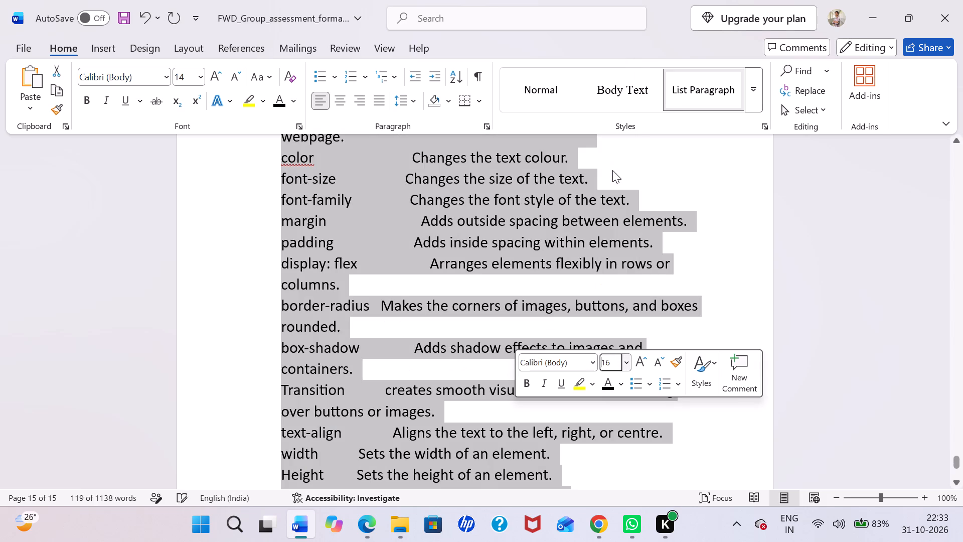
{"action": "left_click", "coordinate": [720, 268]}
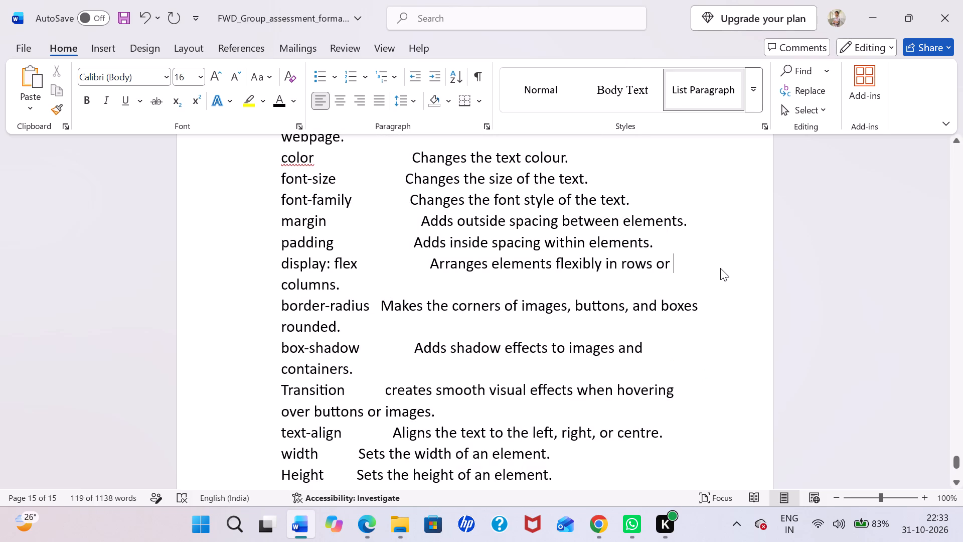
Review the layout of the CSS properties section from its heading down to the cursor: pointer line.
{"action": "scroll", "coordinate": [473, 312], "scroll_direction": "left", "scroll_amount": 1}
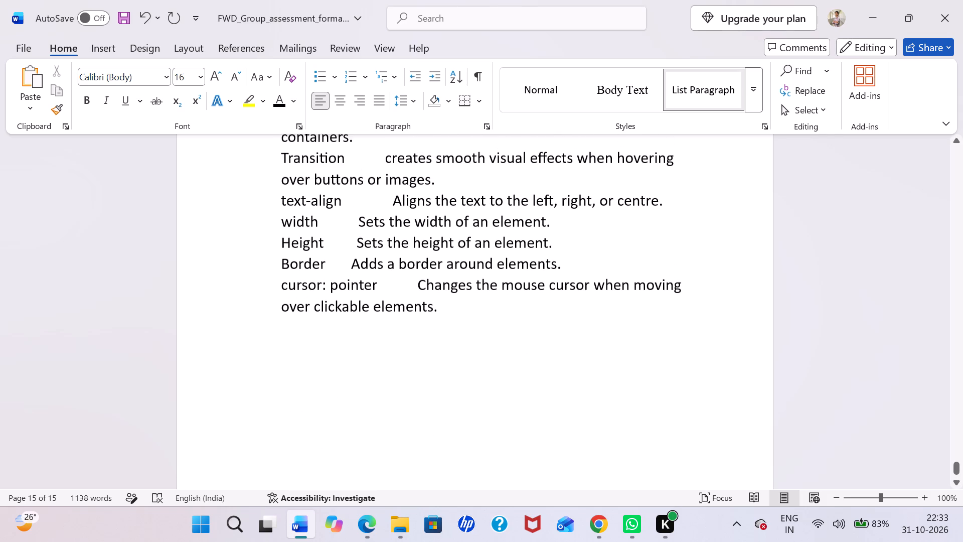
{"action": "scroll", "coordinate": [473, 312], "scroll_direction": "left", "scroll_amount": 2}
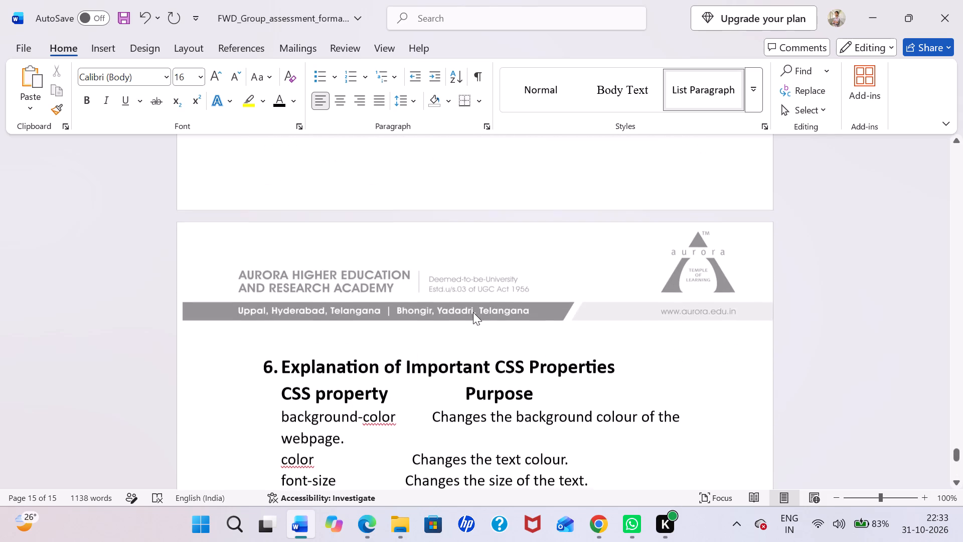
{"action": "scroll", "coordinate": [473, 312], "scroll_direction": "left", "scroll_amount": 1}
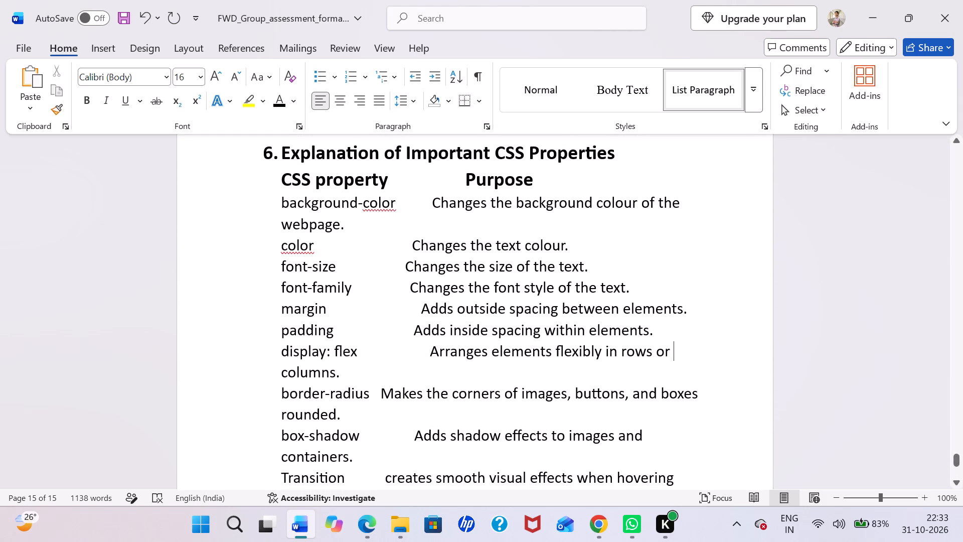
{"action": "scroll", "coordinate": [370, 392], "scroll_direction": "down", "scroll_amount": 2}
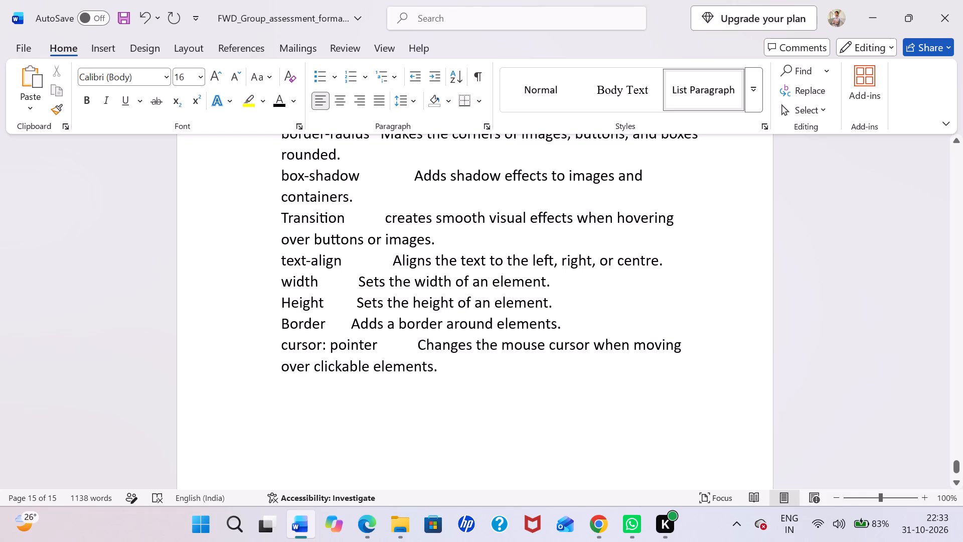
{"action": "scroll", "coordinate": [349, 321], "scroll_direction": "down", "scroll_amount": 1}
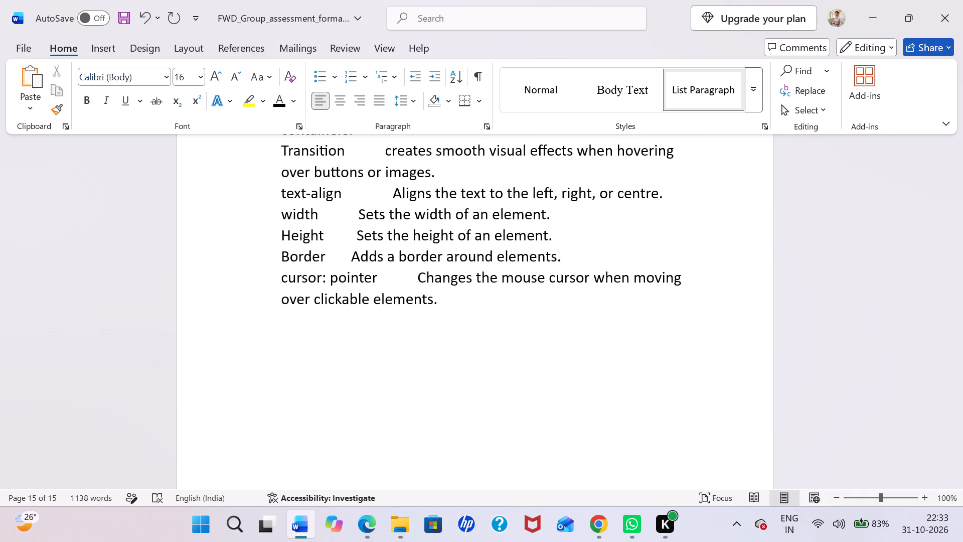
{"action": "scroll", "coordinate": [375, 213], "scroll_direction": "up", "scroll_amount": 1}
{"action": "scroll", "coordinate": [375, 213], "scroll_direction": "down", "scroll_amount": 1}
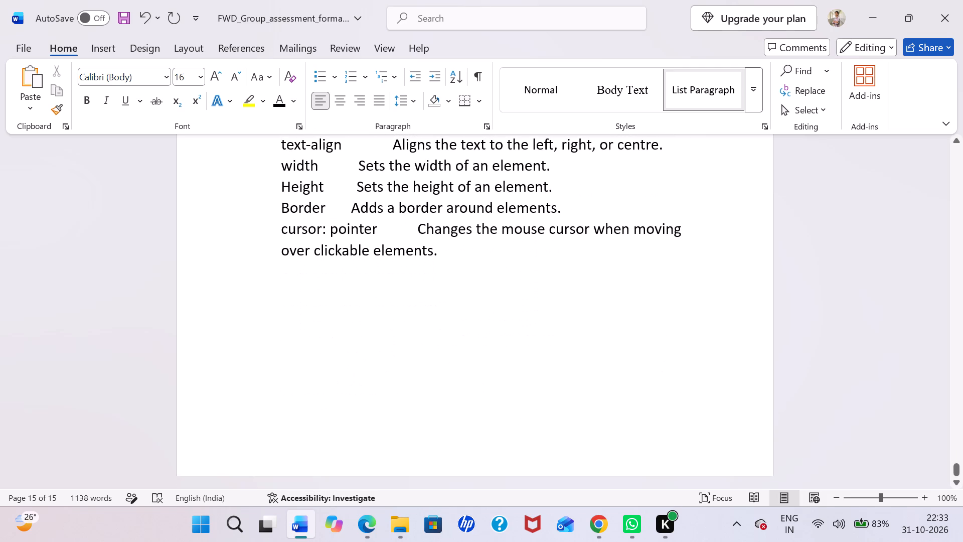
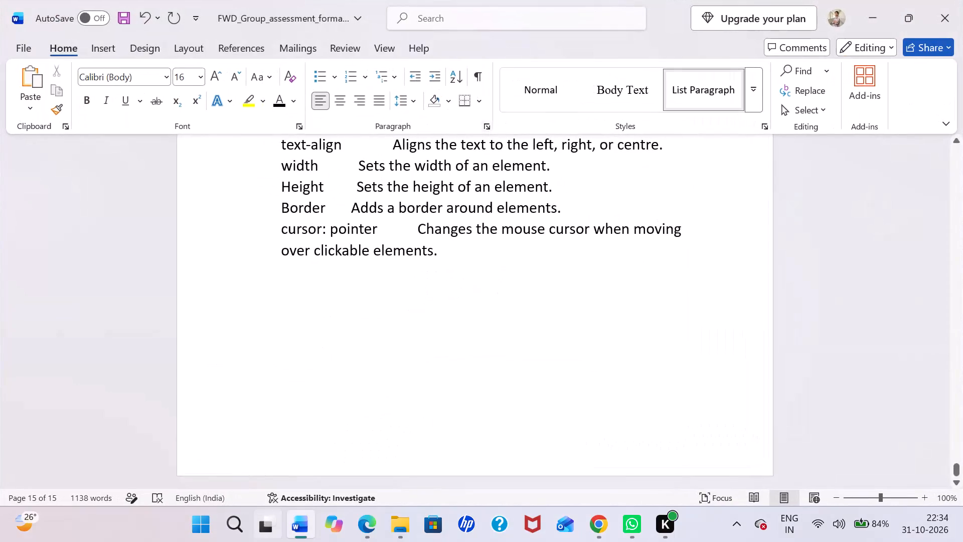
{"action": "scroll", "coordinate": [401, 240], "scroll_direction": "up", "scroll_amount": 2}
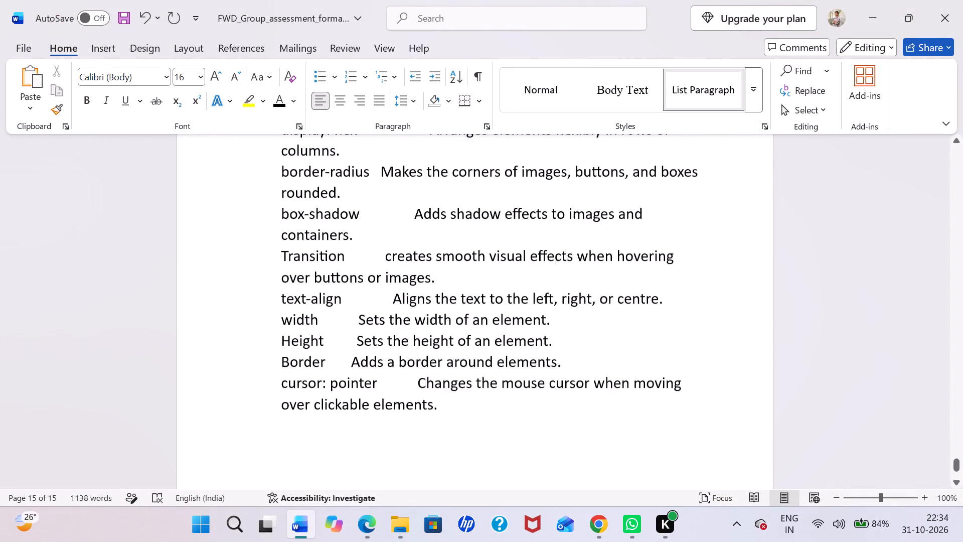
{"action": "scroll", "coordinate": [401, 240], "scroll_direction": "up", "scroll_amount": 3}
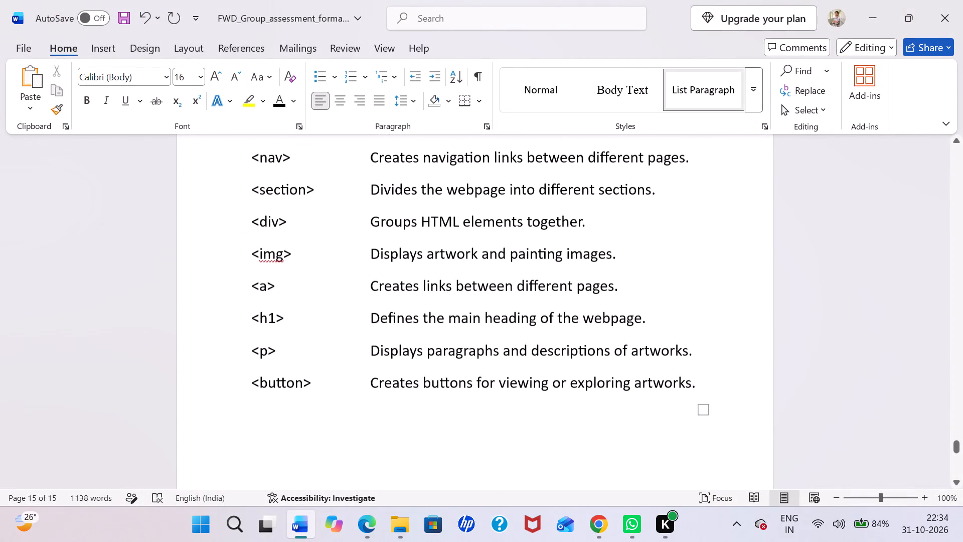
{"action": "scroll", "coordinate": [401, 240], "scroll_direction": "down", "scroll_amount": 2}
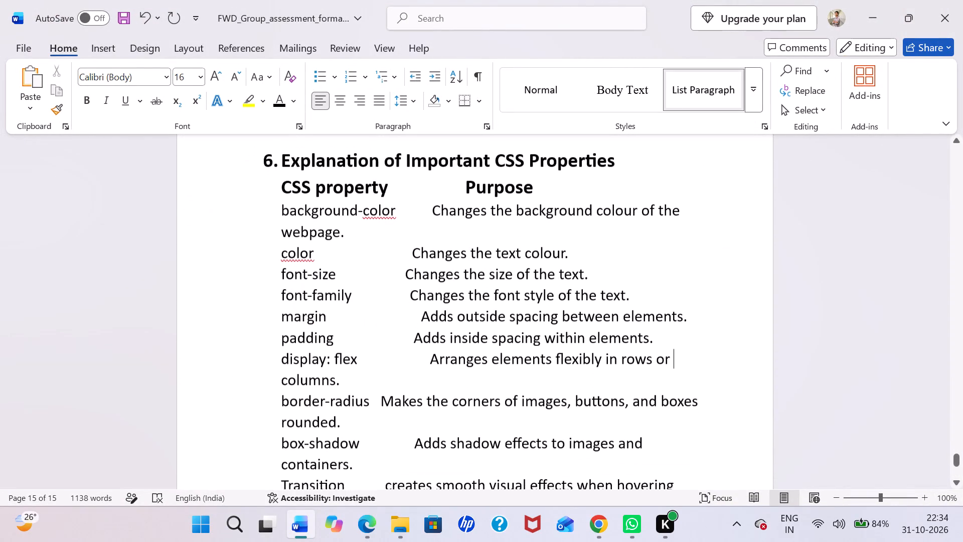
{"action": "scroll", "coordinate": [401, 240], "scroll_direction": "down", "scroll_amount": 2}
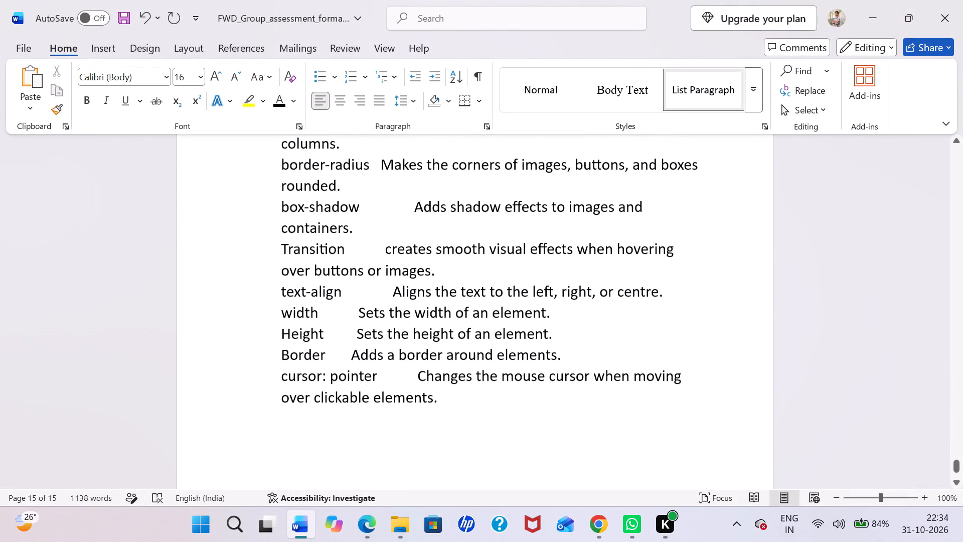
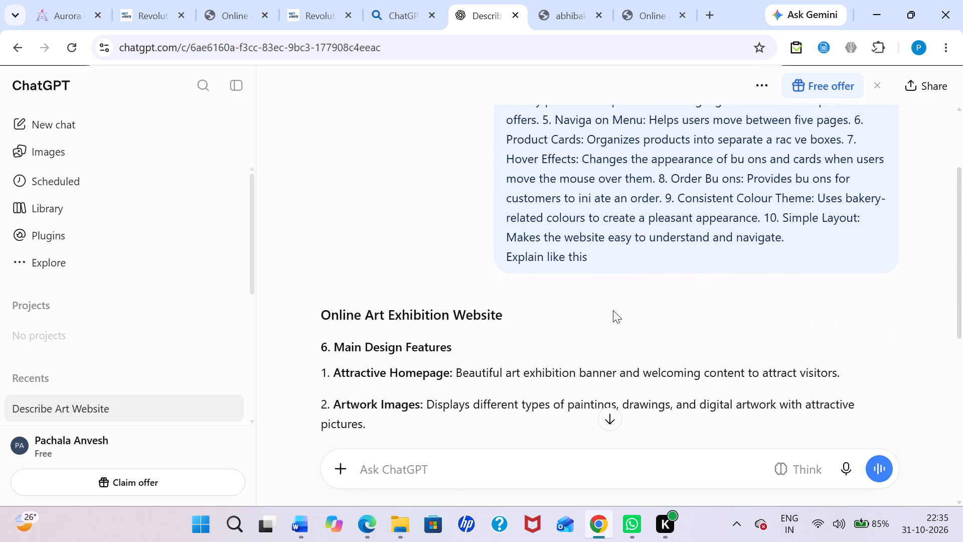
Read through ChatGPT's reply on the Online Art Exhibition Website's main design features, down to the end of the list.
{"action": "scroll", "coordinate": [613, 310], "scroll_direction": "down", "scroll_amount": 4}
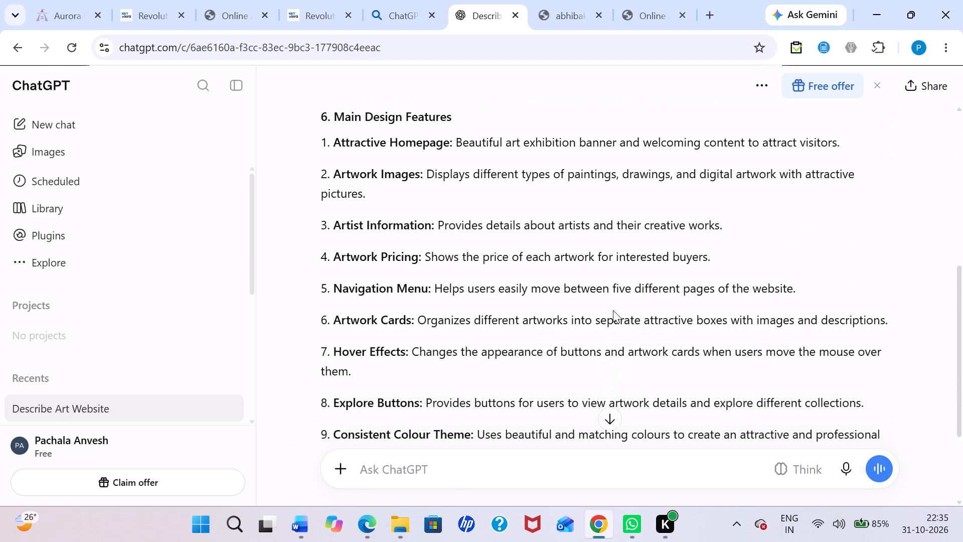
{"action": "scroll", "coordinate": [613, 310], "scroll_direction": "down", "scroll_amount": 2}
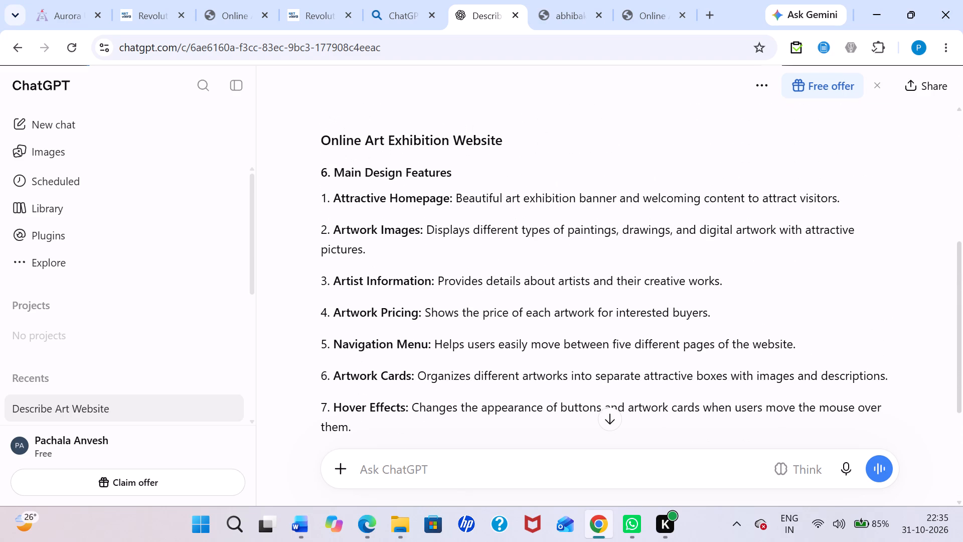
{"action": "scroll", "coordinate": [613, 310], "scroll_direction": "down", "scroll_amount": 2}
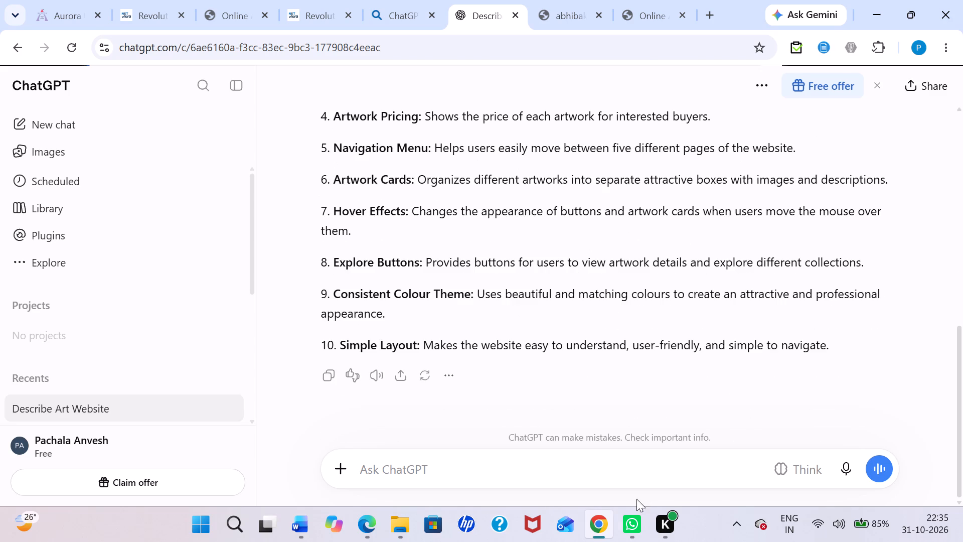
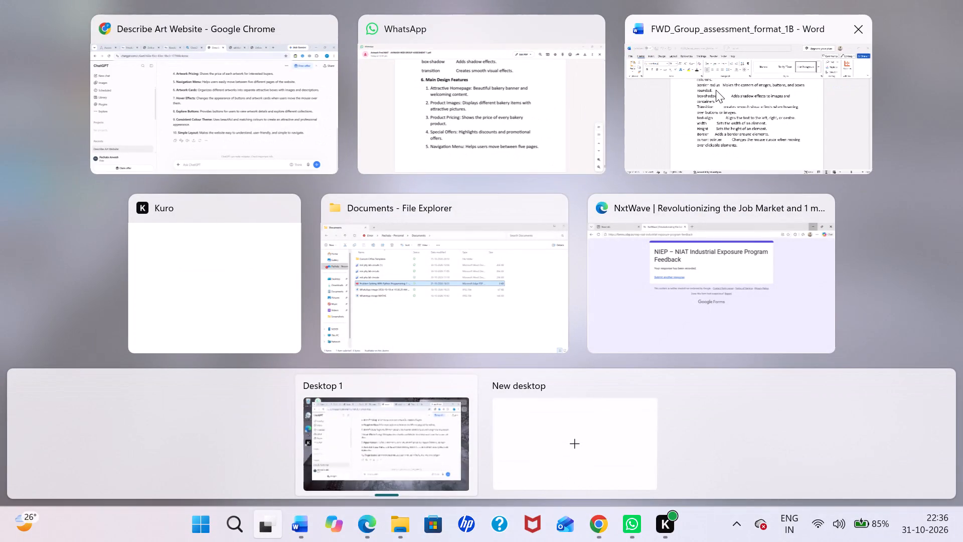
Switch to the Word assessment document and add blank lines after the cursor: pointer description, so the insertion point sits at the top of a new page.
{"action": "left_click", "coordinate": [717, 90]}
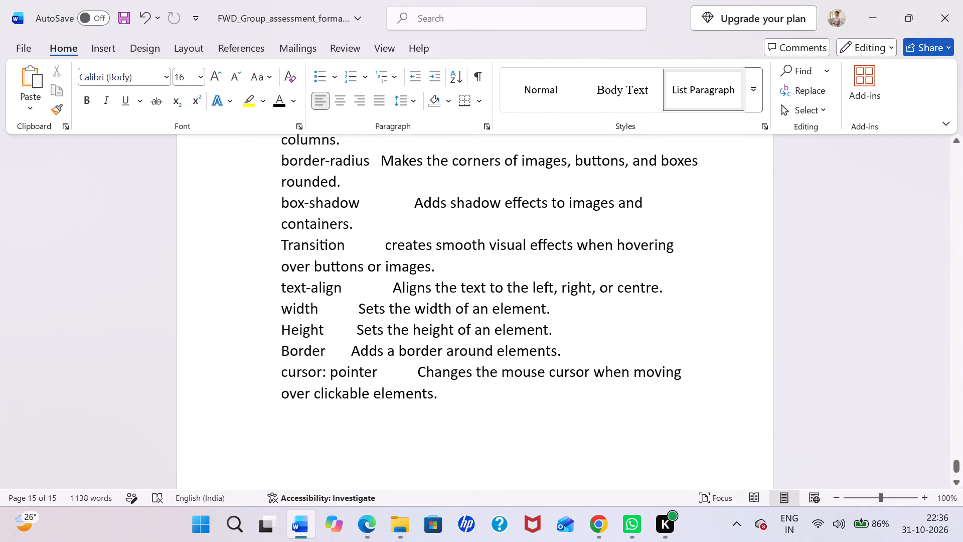
{"action": "scroll", "coordinate": [424, 422], "scroll_direction": "down", "scroll_amount": 4}
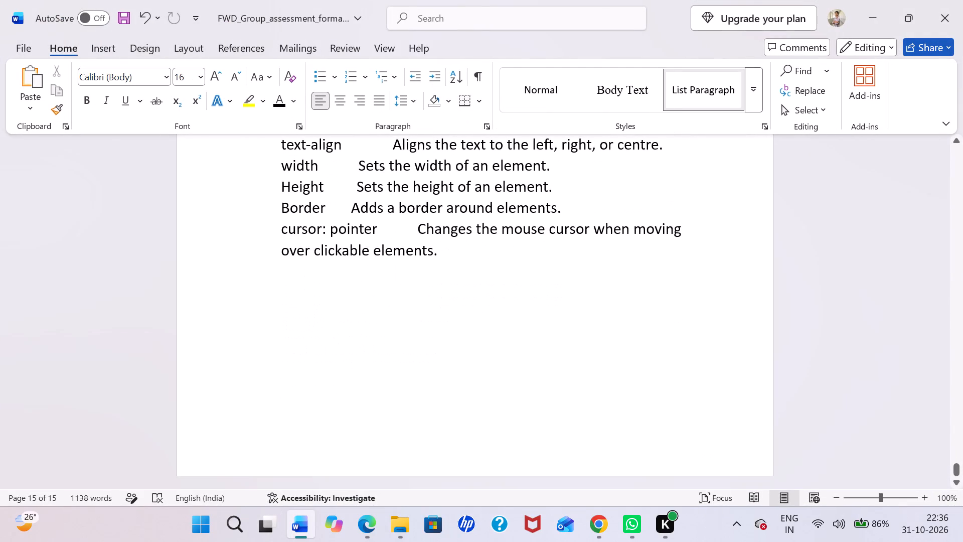
{"action": "left_click", "coordinate": [440, 253]}
{"action": "key", "text": "Return"}
{"action": "key", "text": "Return"}
{"action": "key", "text": "Return"}
{"action": "key", "text": "Return"}
{"action": "key", "text": "Return"}
{"action": "key", "text": "Return"}
{"action": "key", "text": "Return"}
{"action": "key", "text": "Return"}
{"action": "key", "text": "Return"}
{"action": "key", "text": "Return"}
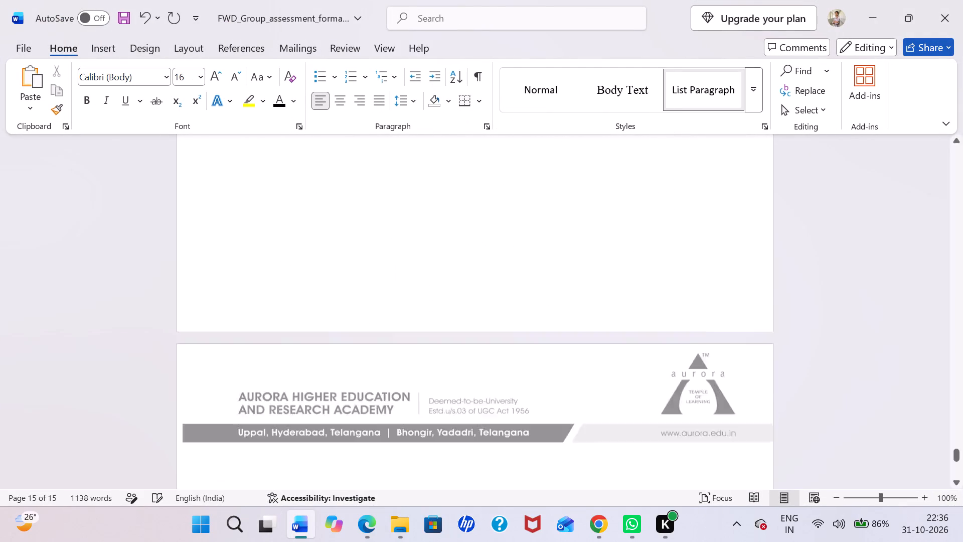
{"action": "key", "text": "Return"}
{"action": "key", "text": "BackSpace"}
{"action": "key", "text": "BackSpace"}
{"action": "key", "text": "BackSpace"}
{"action": "key", "text": "BackSpace"}
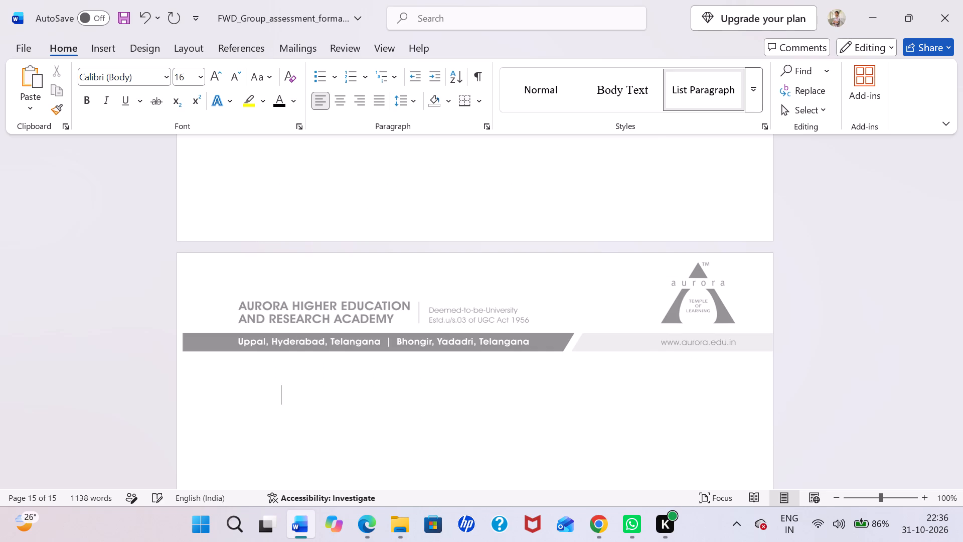
{"action": "key", "text": "BackSpace"}
{"action": "key", "text": "Return"}
Paste the heading '6. Main Design Features' at the top of the report's blank last page and format it bold at size 20.
{"action": "scroll", "coordinate": [440, 253], "scroll_direction": "up", "scroll_amount": 1}
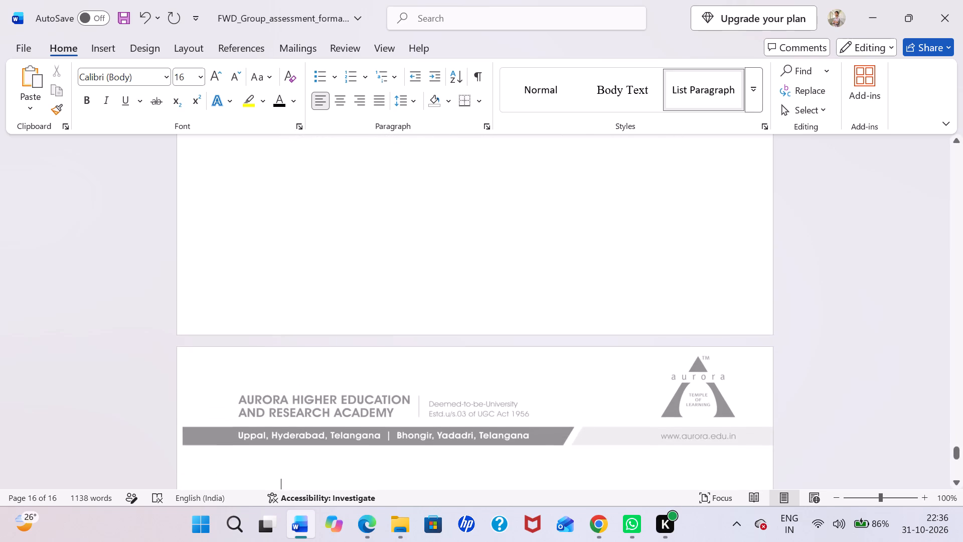
{"action": "scroll", "coordinate": [440, 253], "scroll_direction": "up", "scroll_amount": 1}
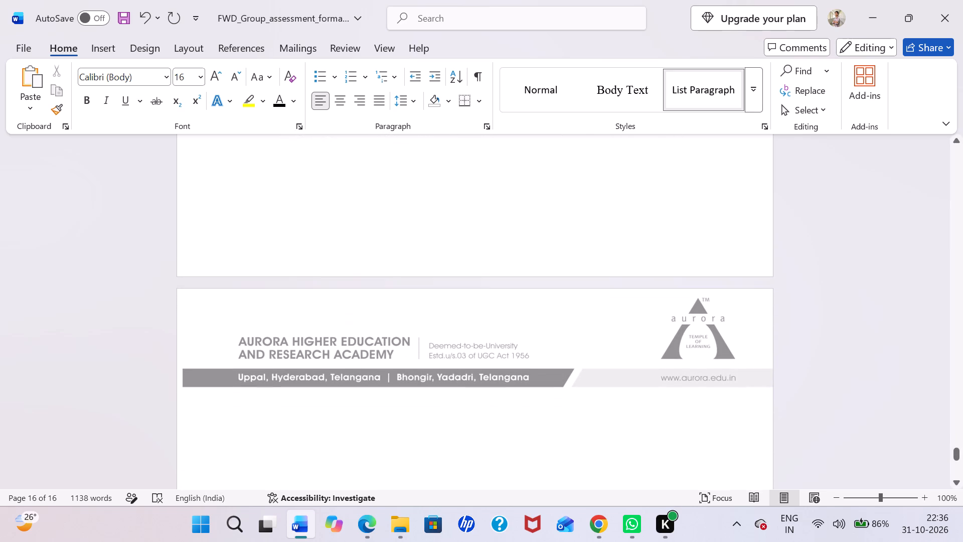
{"action": "key", "text": "ctrl+v"}
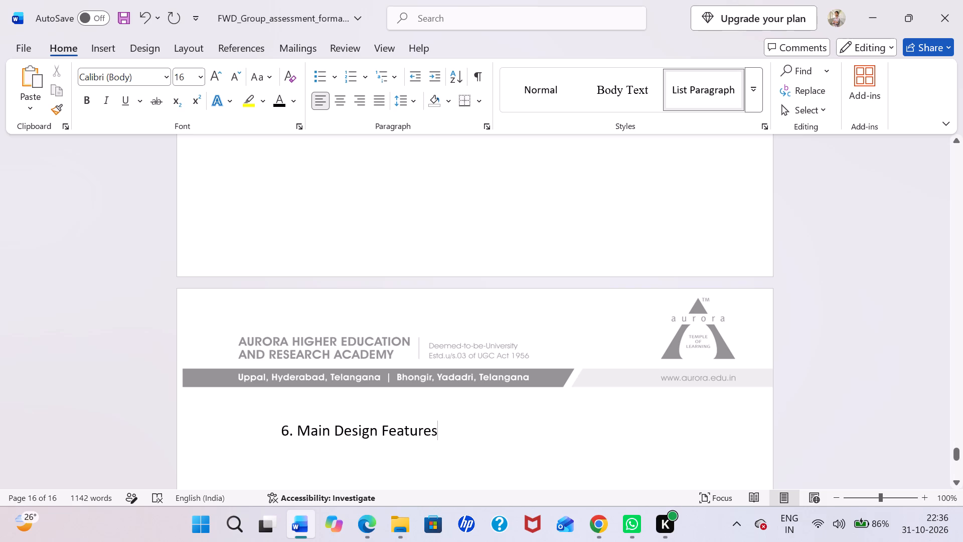
{"action": "left_click_drag", "start_coordinate": [278, 432], "coordinate": [414, 432]}
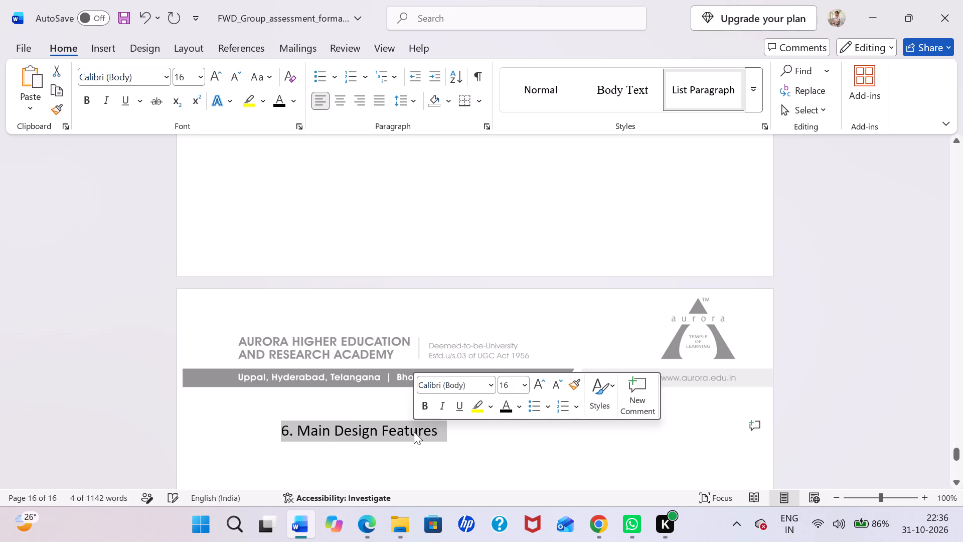
{"action": "left_click", "coordinate": [526, 385]}
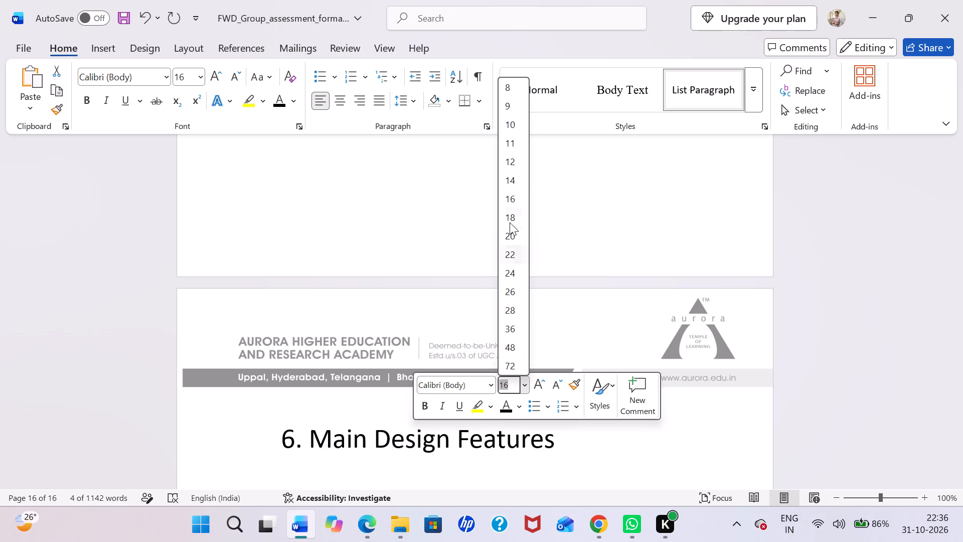
{"action": "left_click", "coordinate": [507, 232]}
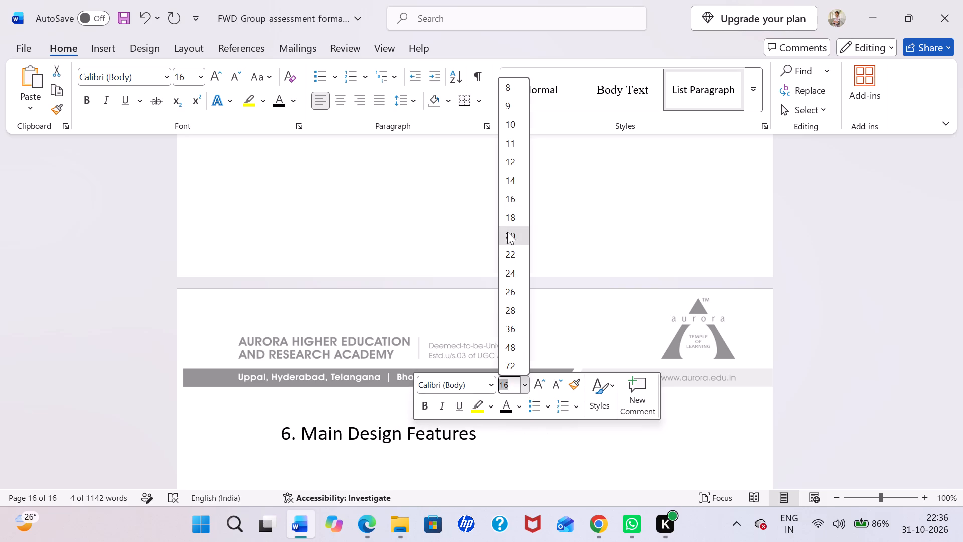
{"action": "left_click", "coordinate": [419, 406]}
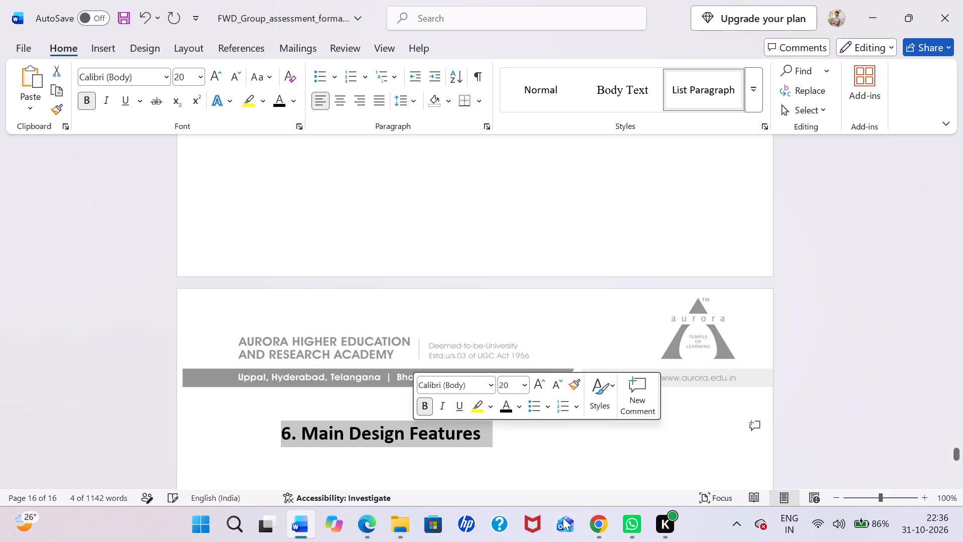
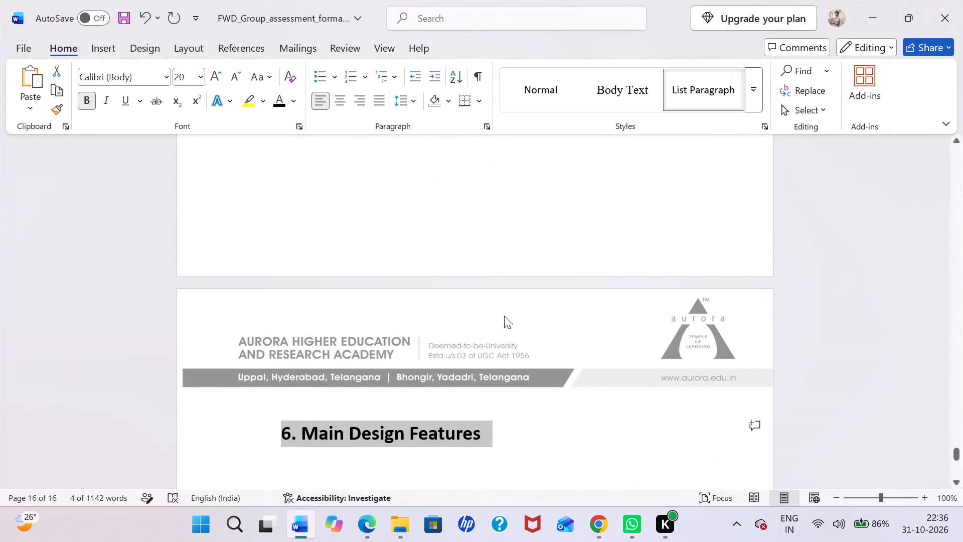
Start a new line below the 'Main Design Features' heading and shift the automatic list numbers toward the page's left margin.
{"action": "left_click", "coordinate": [493, 423]}
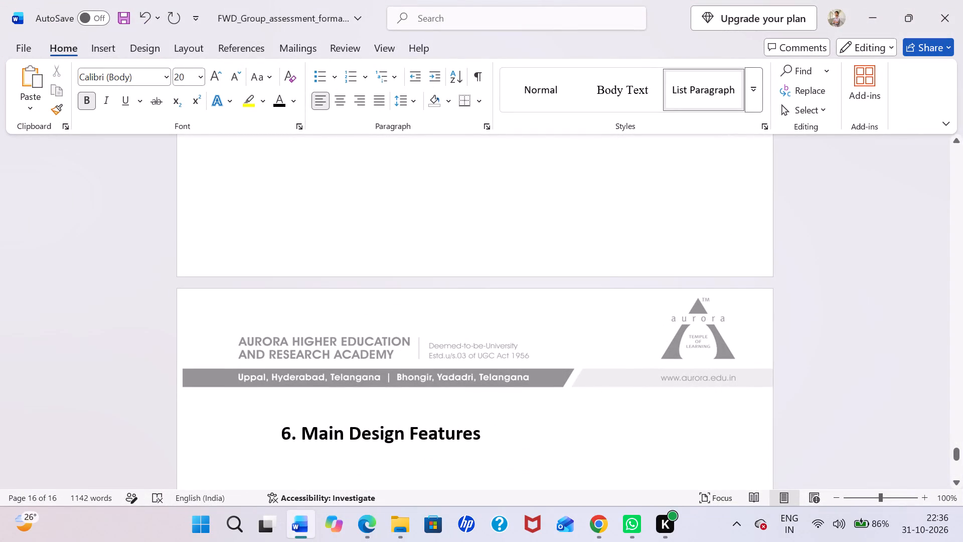
{"action": "key", "text": "Return"}
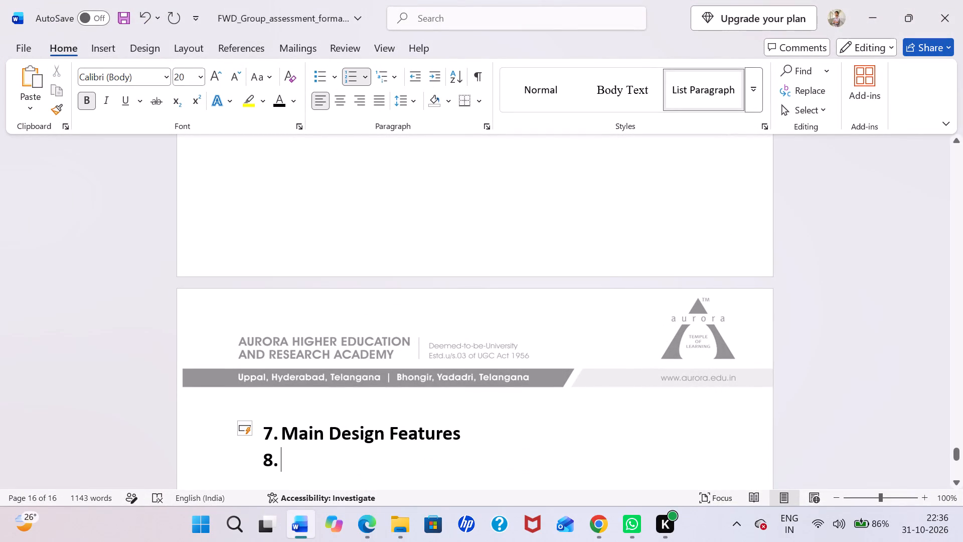
{"action": "left_click_drag", "start_coordinate": [259, 457], "coordinate": [266, 461]}
{"action": "left_click", "coordinate": [266, 461]}
{"action": "left_click_drag", "start_coordinate": [266, 461], "coordinate": [297, 466]}
{"action": "left_click", "coordinate": [297, 466]}
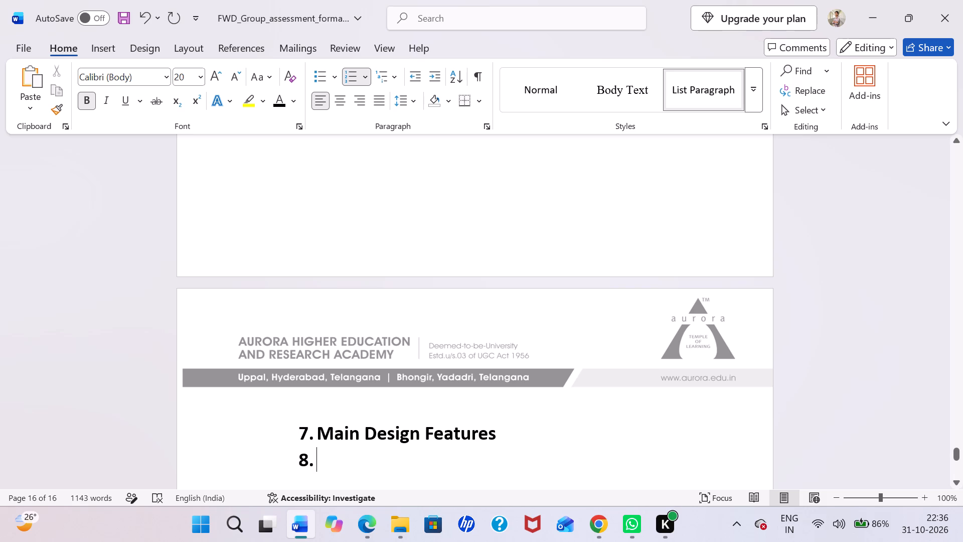
{"action": "left_click_drag", "start_coordinate": [301, 460], "coordinate": [271, 459]}
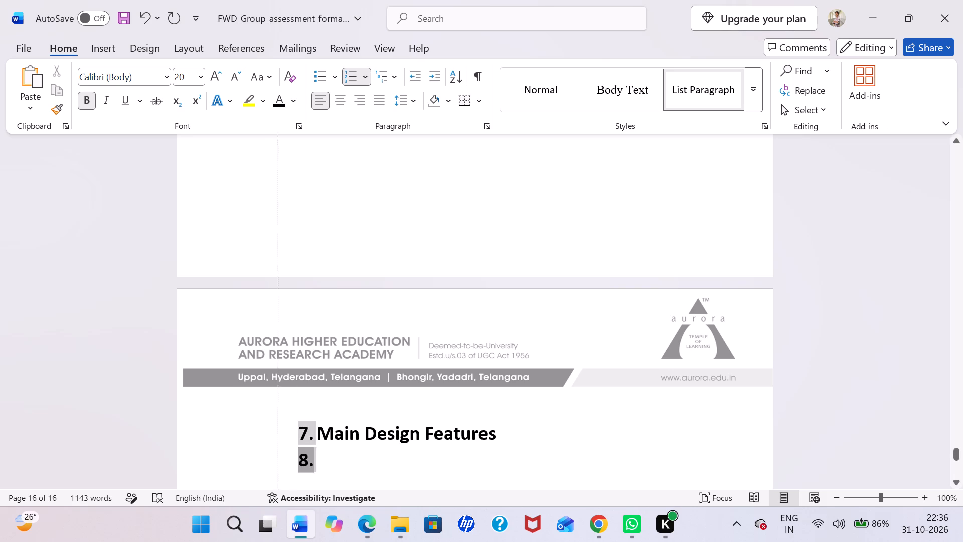
{"action": "left_click_drag", "start_coordinate": [271, 459], "coordinate": [263, 459]}
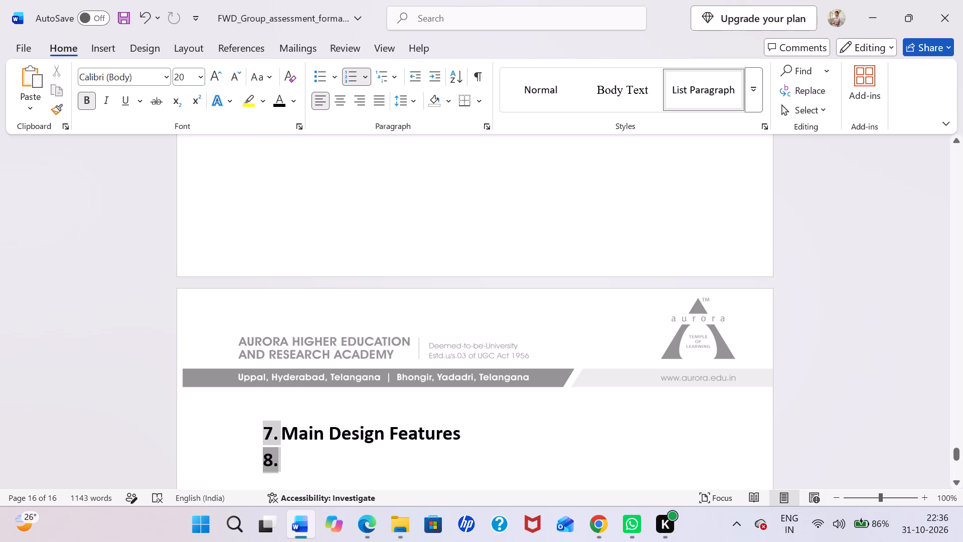
{"action": "left_click", "coordinate": [263, 459]}
{"action": "left_click_drag", "start_coordinate": [263, 459], "coordinate": [253, 459]}
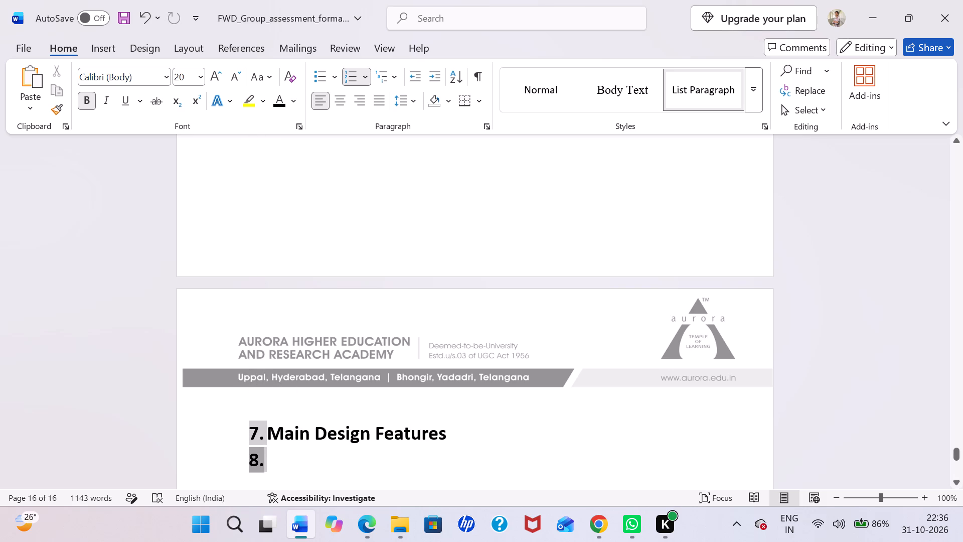
Remove the list number from the blank line below the heading and set that line's text to size 16, not bold.
{"action": "left_click", "coordinate": [315, 460]}
{"action": "key", "text": "BackSpace"}
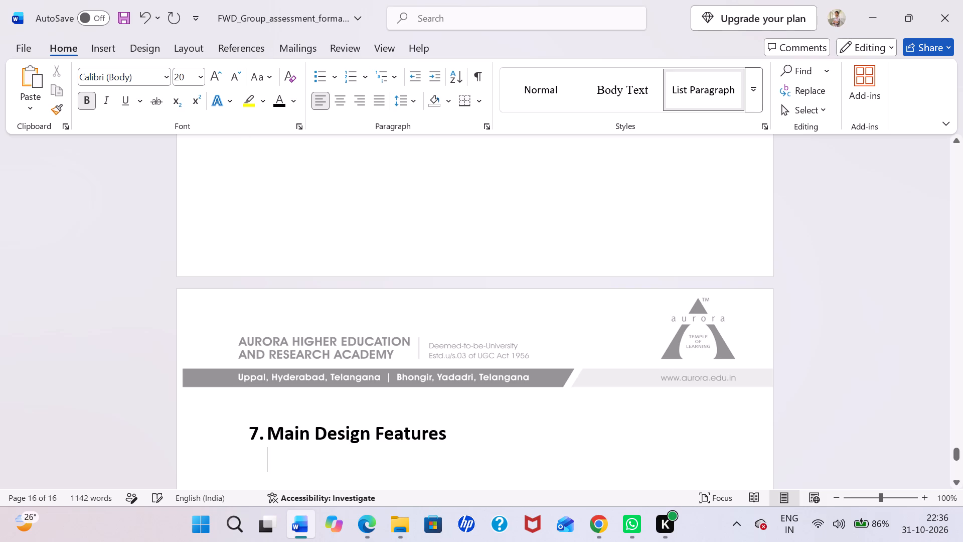
{"action": "key", "text": "n"}
{"action": "left_click_drag", "start_coordinate": [265, 462], "coordinate": [278, 462]}
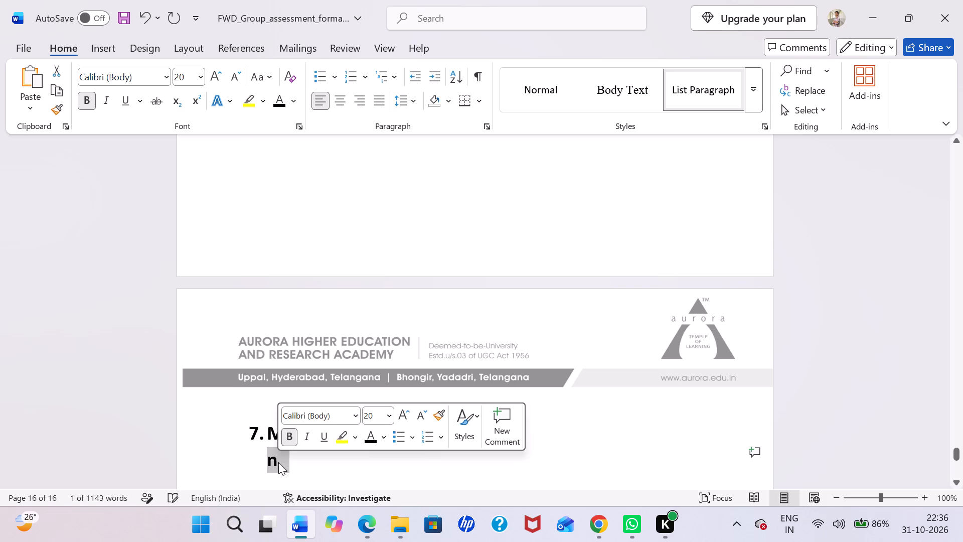
{"action": "left_click", "coordinate": [386, 413]}
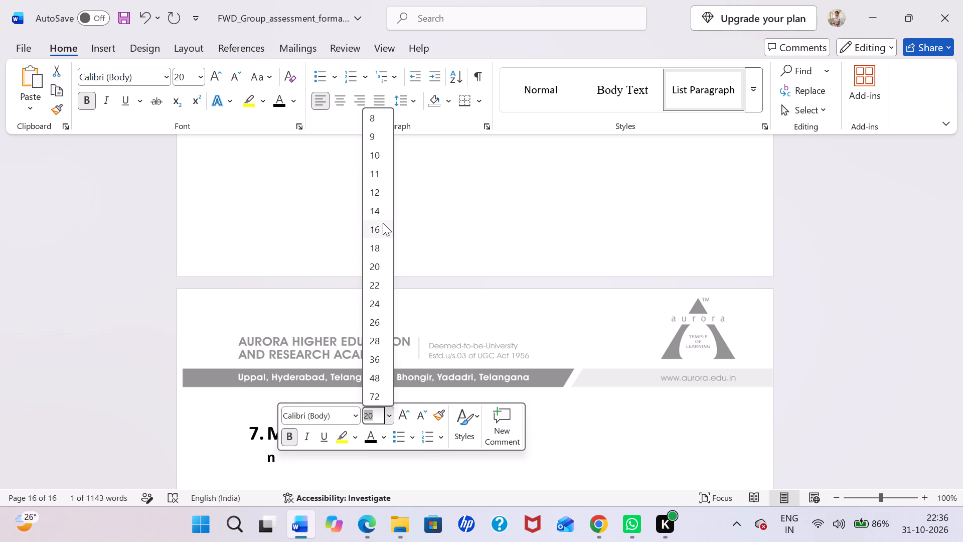
{"action": "left_click", "coordinate": [382, 225]}
{"action": "left_click", "coordinate": [288, 431]}
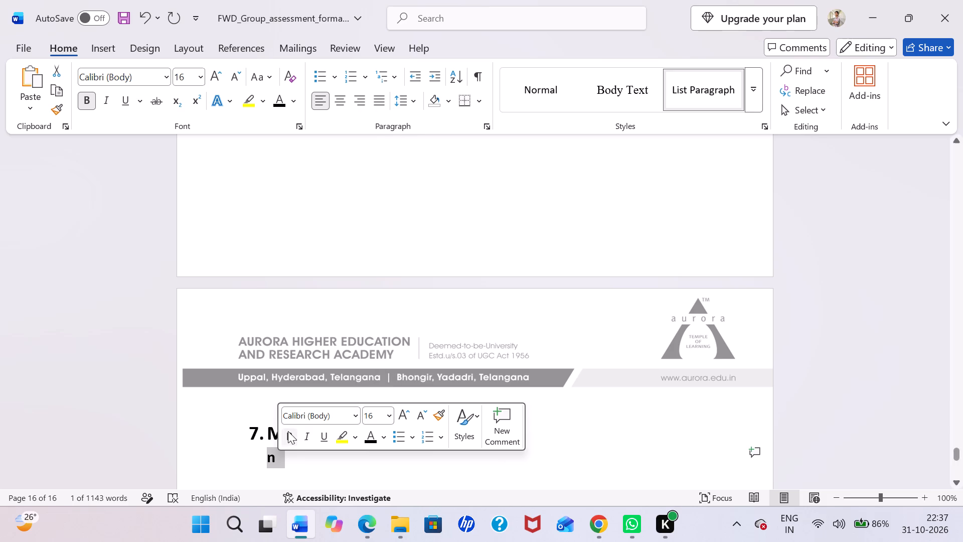
{"action": "left_click", "coordinate": [287, 464]}
{"action": "key", "text": "BackSpace"}
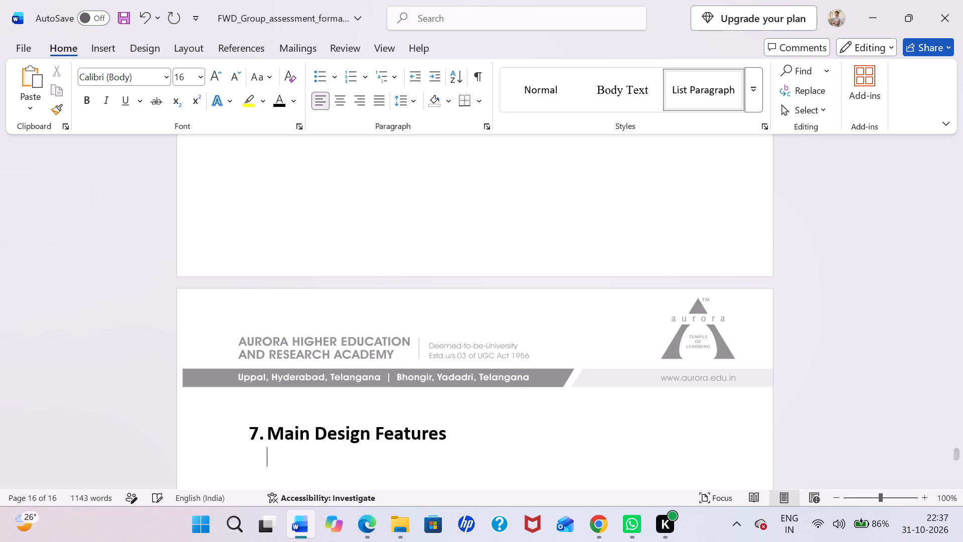
{"action": "scroll", "coordinate": [347, 447], "scroll_direction": "up", "scroll_amount": 2}
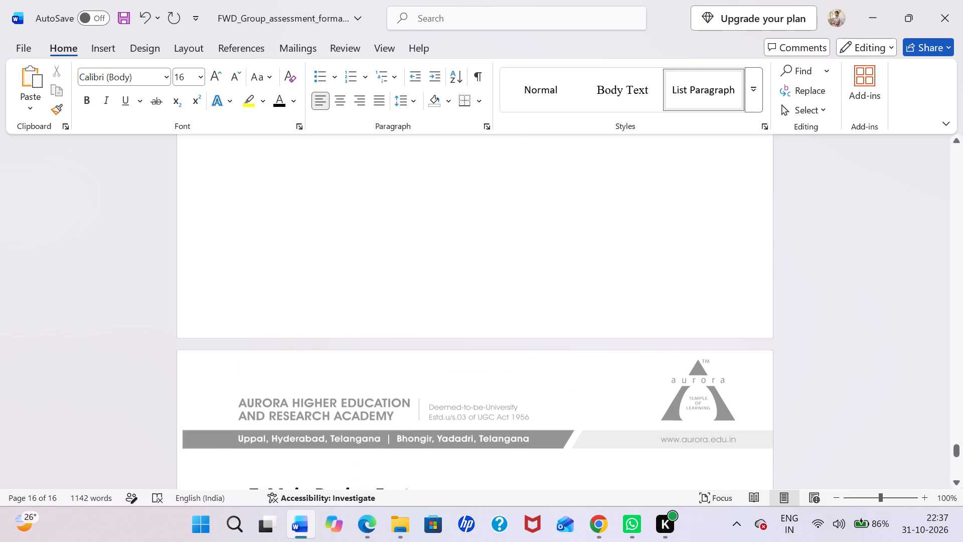
{"action": "scroll", "coordinate": [347, 447], "scroll_direction": "up", "scroll_amount": 8}
{"action": "scroll", "coordinate": [347, 447], "scroll_direction": "down", "scroll_amount": 2}
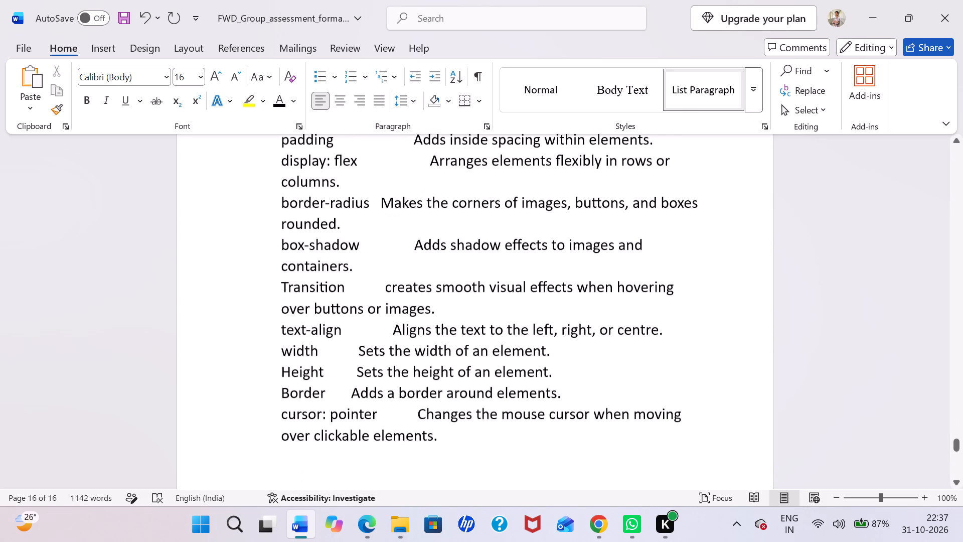
{"action": "scroll", "coordinate": [347, 447], "scroll_direction": "down", "scroll_amount": 3}
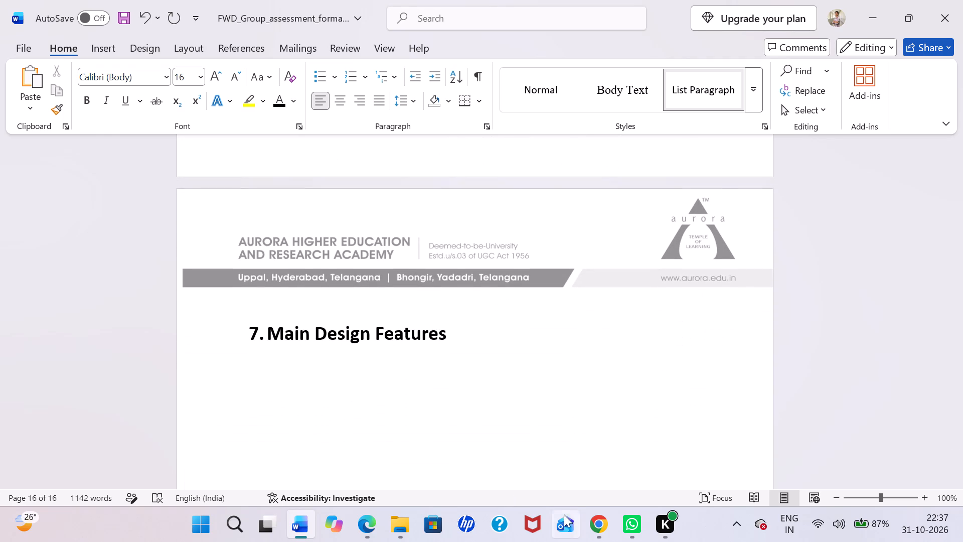
{"action": "left_click", "coordinate": [598, 523]}
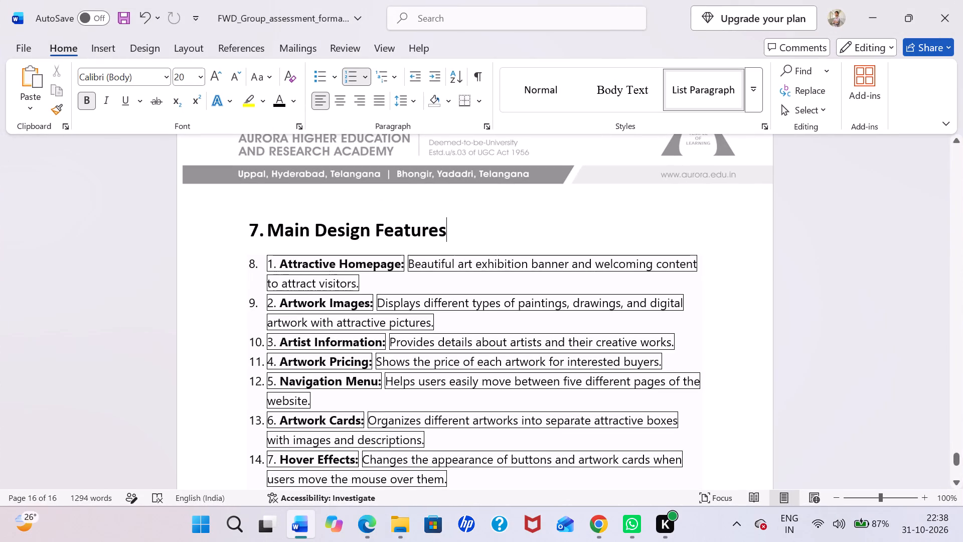
Replace the boxed, double-numbered feature list below the 'Main Design Features' heading with the copied ChatGPT answer.
{"action": "left_click_drag", "start_coordinate": [248, 261], "coordinate": [350, 517]}
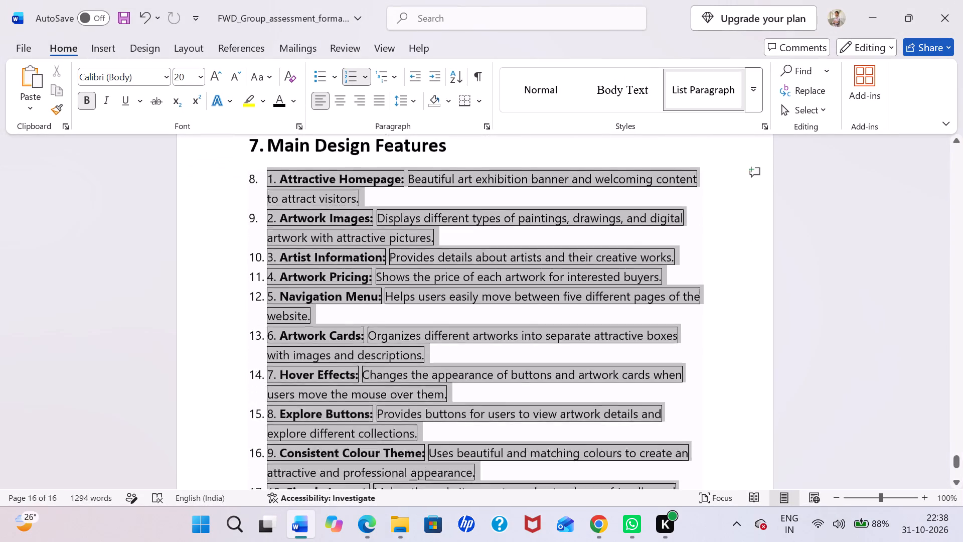
{"action": "left_click_drag", "start_coordinate": [350, 517], "coordinate": [401, 316]}
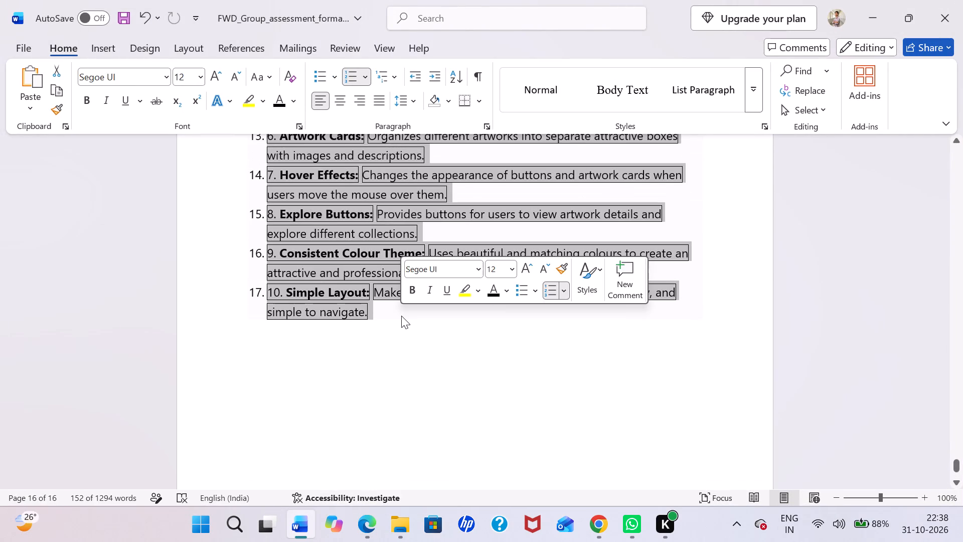
{"action": "key", "text": "Delete"}
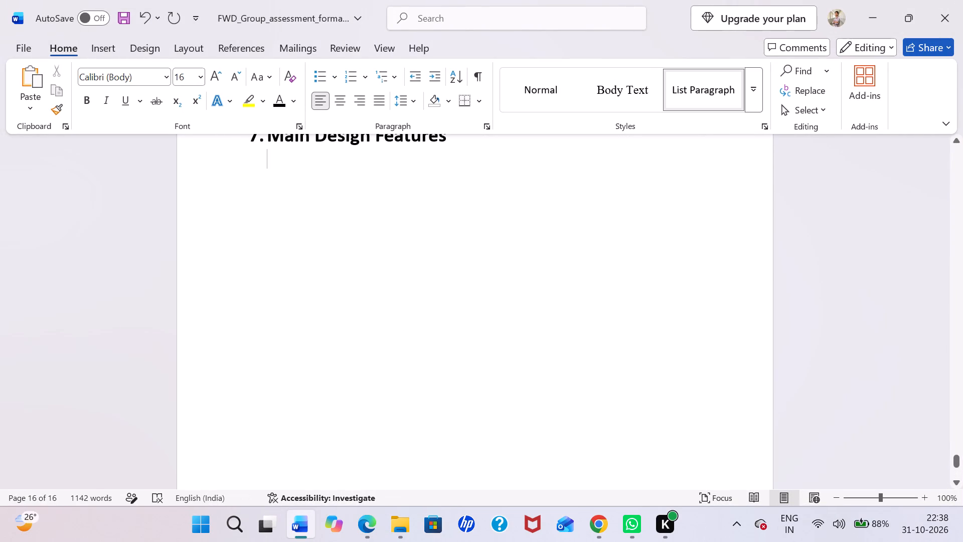
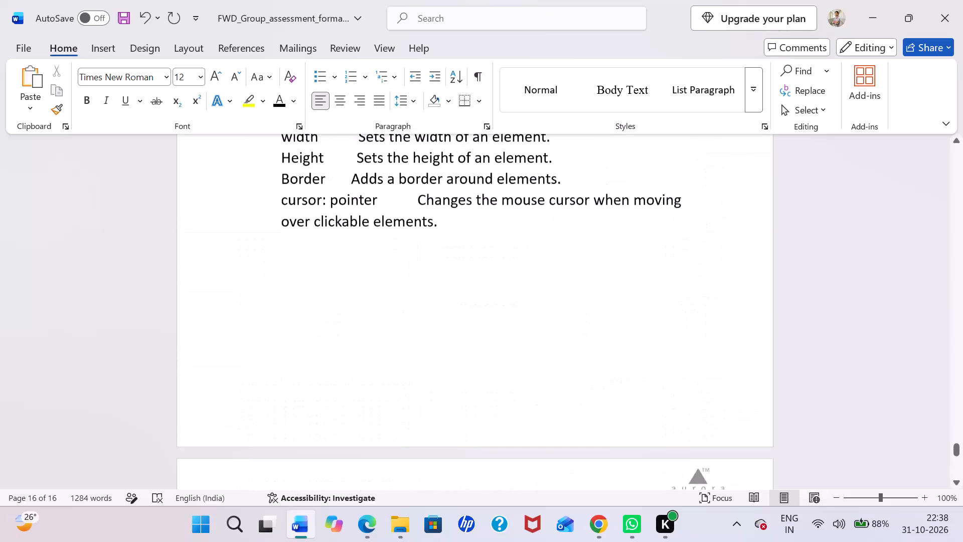
Look back through the report's earlier sections, from the 'Contact Page' description and HTML tag explanations to 'Explanation of Important CSS Properties'.
{"action": "scroll", "coordinate": [406, 250], "scroll_direction": "up", "scroll_amount": 4}
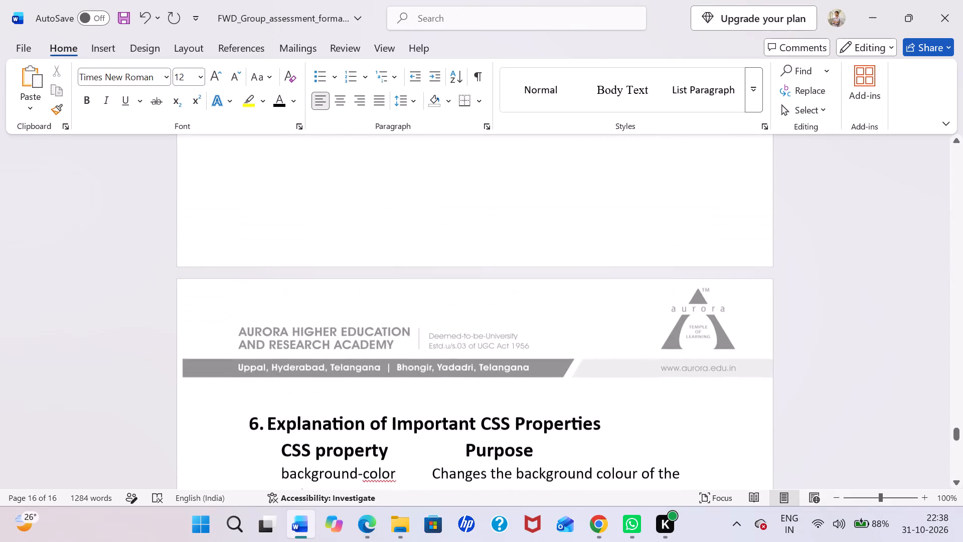
{"action": "scroll", "coordinate": [406, 250], "scroll_direction": "up", "scroll_amount": 2}
{"action": "scroll", "coordinate": [406, 250], "scroll_direction": "down", "scroll_amount": 1}
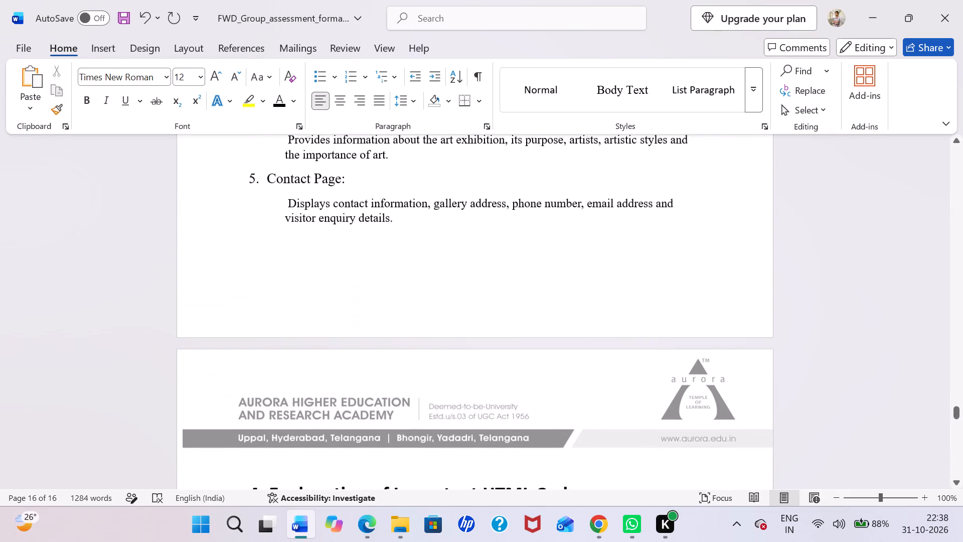
{"action": "scroll", "coordinate": [406, 250], "scroll_direction": "down", "scroll_amount": 2}
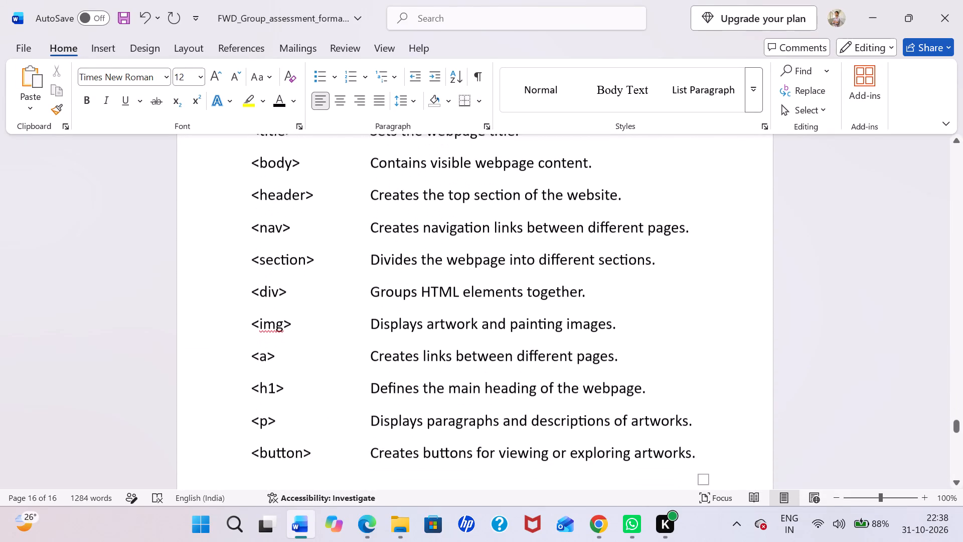
{"action": "scroll", "coordinate": [406, 250], "scroll_direction": "down", "scroll_amount": 4}
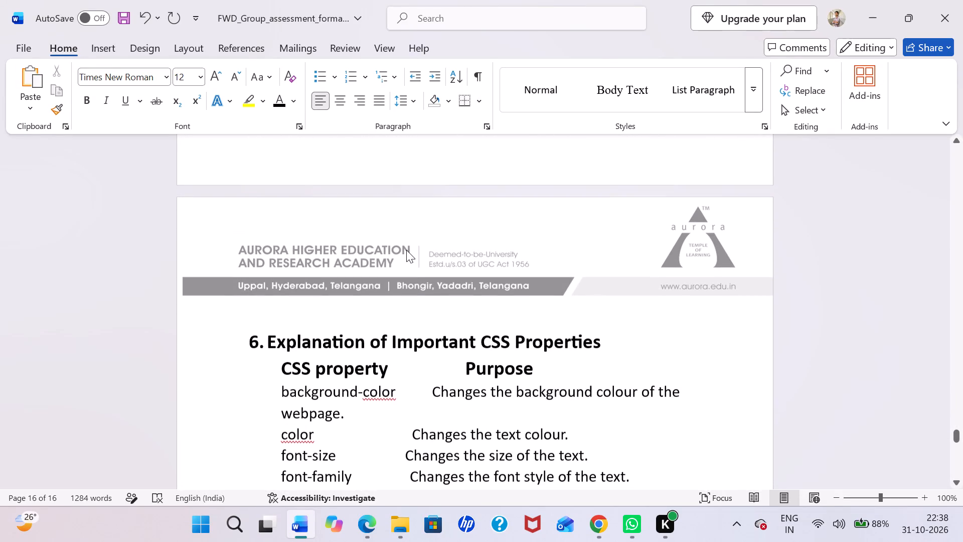
Replace the automatic list number of the 'Explanation of Important CSS Properties' heading with a manually entered '5.'.
{"action": "left_click", "coordinate": [260, 337]}
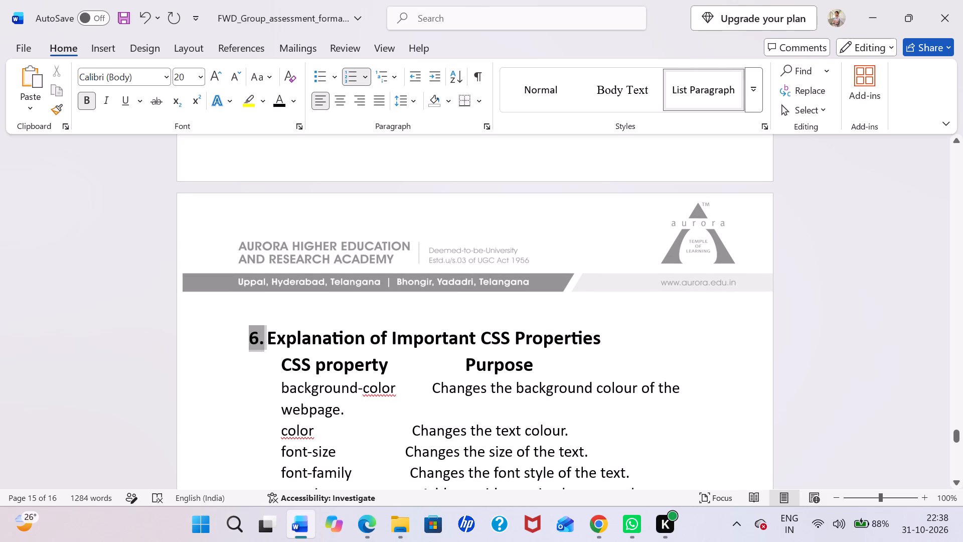
{"action": "key", "text": "BackSpace"}
{"action": "key", "text": "BackSpace"}
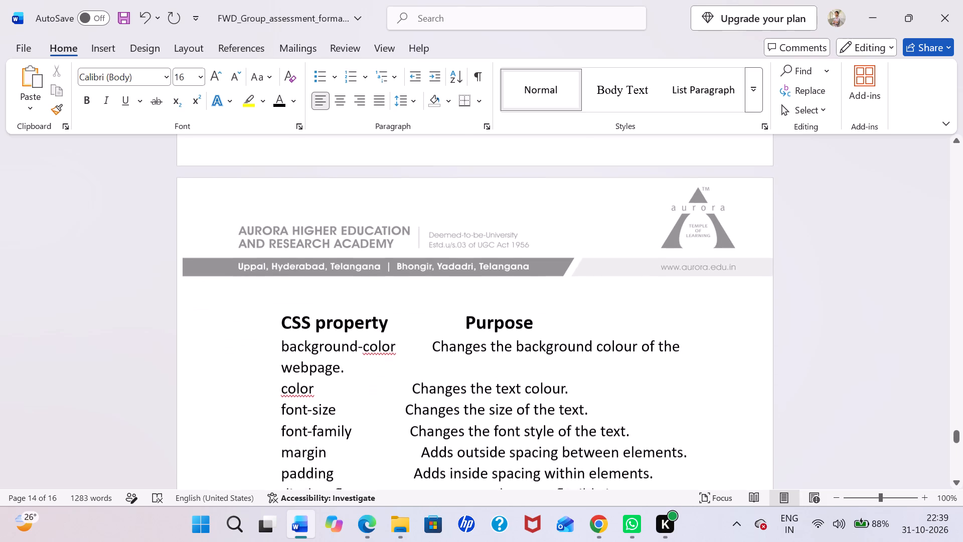
{"action": "scroll", "coordinate": [260, 415], "scroll_direction": "up", "scroll_amount": 1}
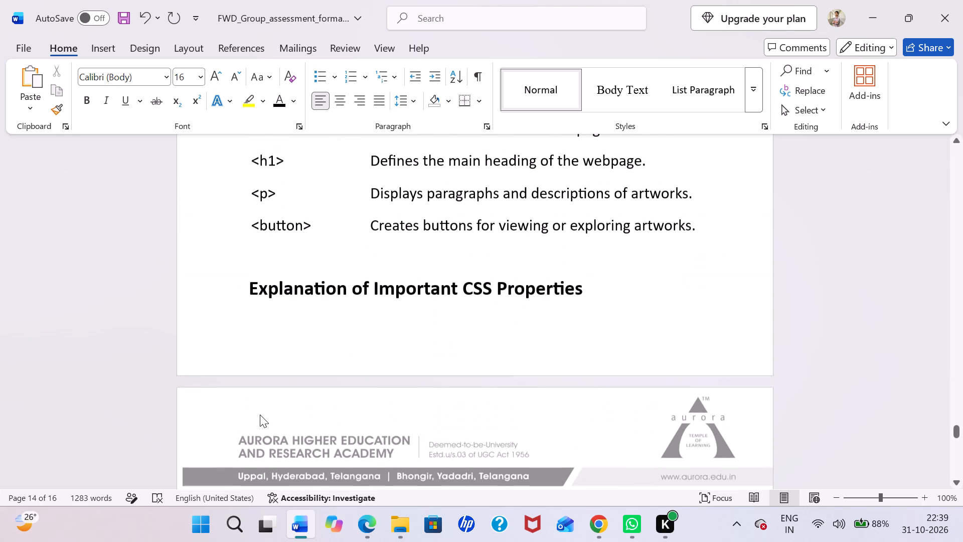
{"action": "scroll", "coordinate": [260, 415], "scroll_direction": "up", "scroll_amount": 1}
{"action": "key", "text": "5"}
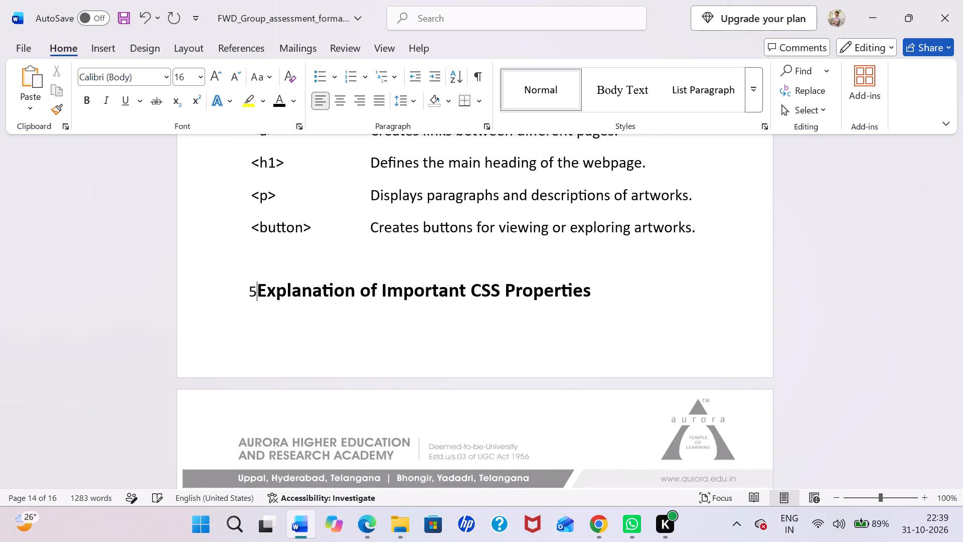
{"action": "key", "text": "period"}
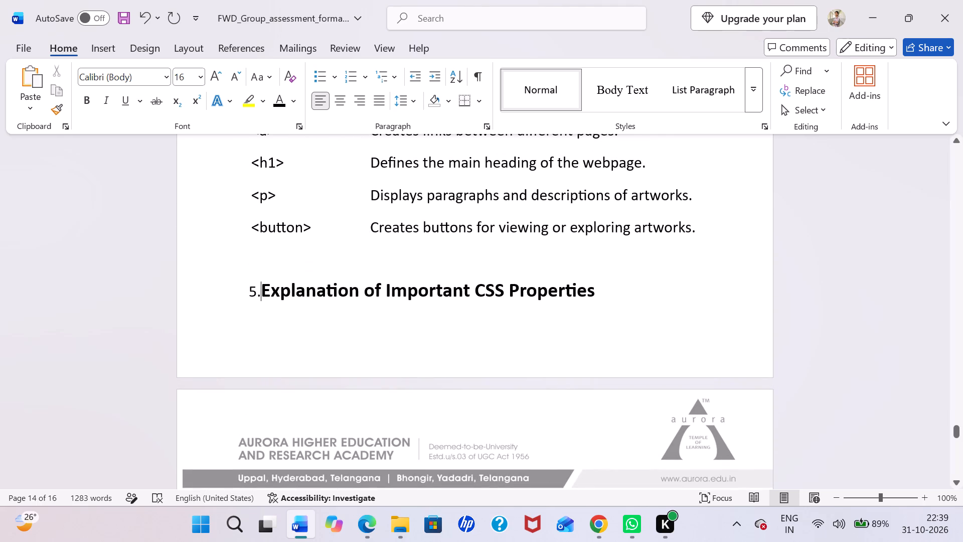
Format the '5.' before 'Explanation of Important CSS Properties' as size 20 and bold.
{"action": "left_click_drag", "start_coordinate": [248, 290], "coordinate": [264, 293]}
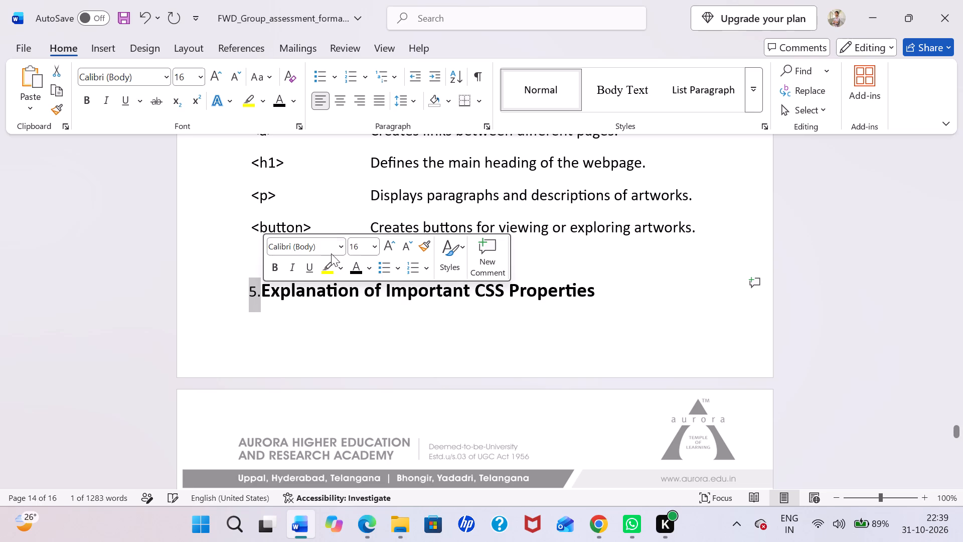
{"action": "left_click", "coordinate": [372, 250]}
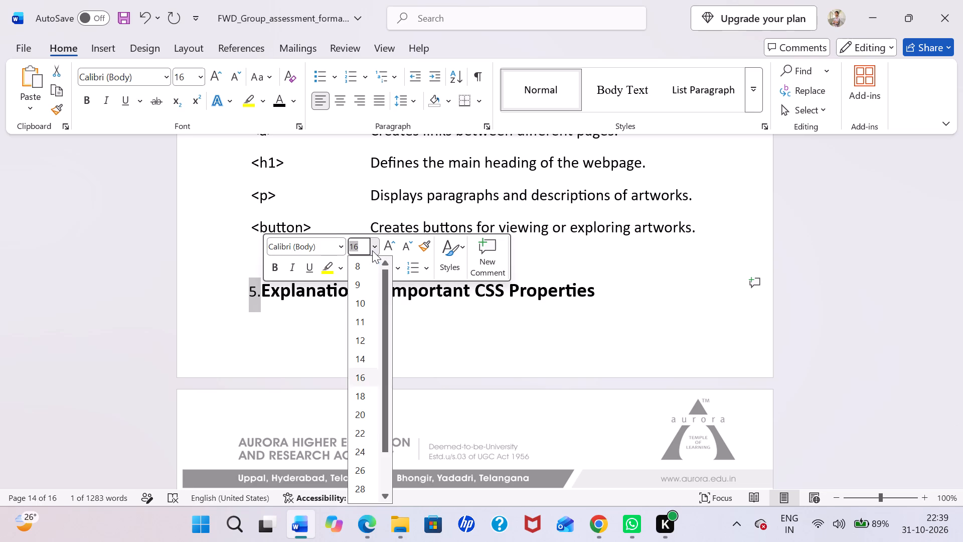
{"action": "left_click", "coordinate": [362, 411]}
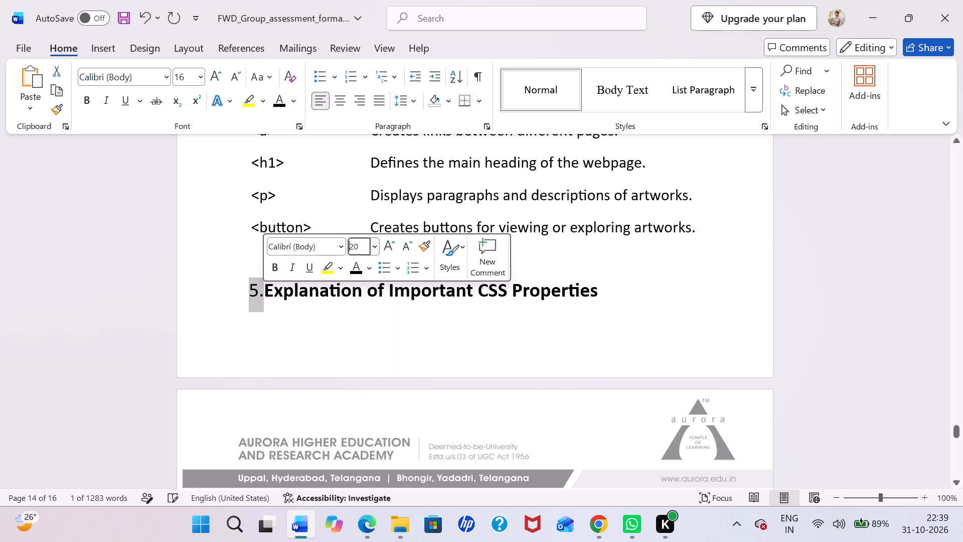
{"action": "left_click", "coordinate": [278, 274]}
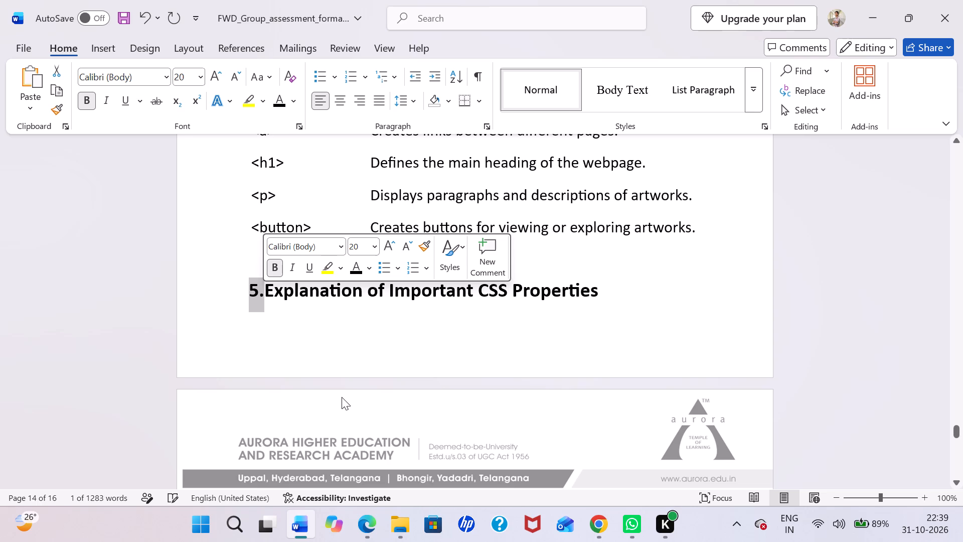
{"action": "left_click", "coordinate": [351, 376]}
Review the heading numbering and layout from the CSS properties section through the 'Main Design Features' list.
{"action": "scroll", "coordinate": [351, 376], "scroll_direction": "down", "scroll_amount": 4}
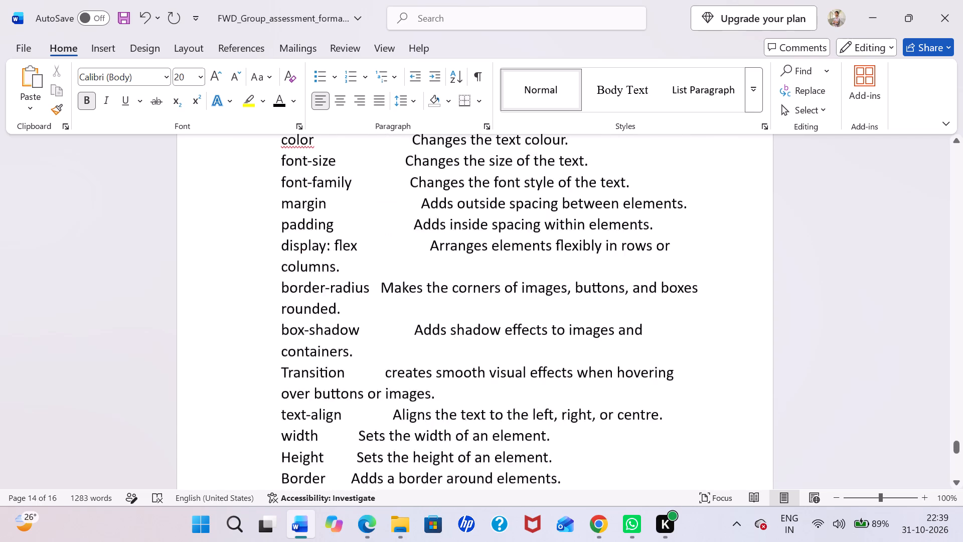
{"action": "scroll", "coordinate": [351, 376], "scroll_direction": "down", "scroll_amount": 6}
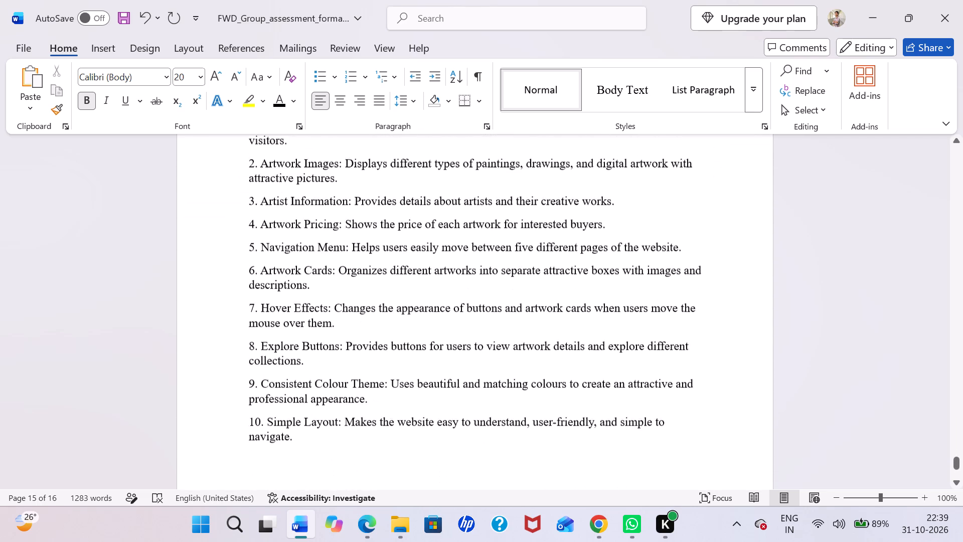
{"action": "scroll", "coordinate": [351, 376], "scroll_direction": "down", "scroll_amount": 6}
{"action": "scroll", "coordinate": [351, 376], "scroll_direction": "up", "scroll_amount": 10}
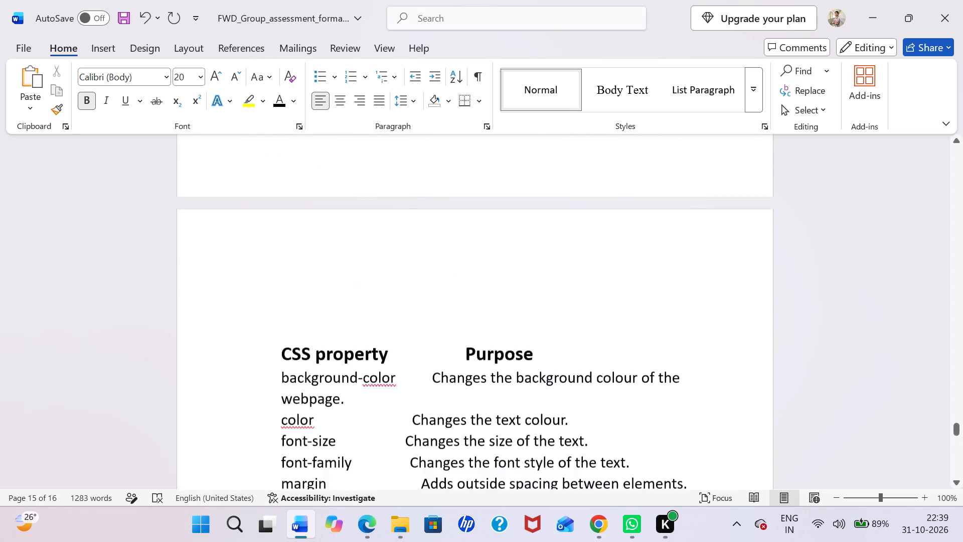
{"action": "scroll", "coordinate": [351, 376], "scroll_direction": "up", "scroll_amount": 4}
{"action": "scroll", "coordinate": [351, 376], "scroll_direction": "down", "scroll_amount": 1}
{"action": "scroll", "coordinate": [351, 376], "scroll_direction": "up", "scroll_amount": 2}
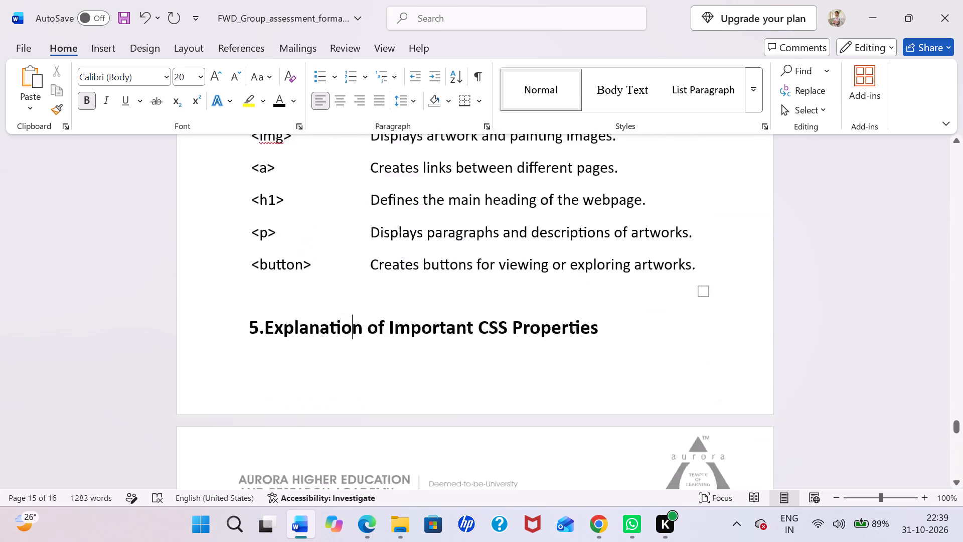
{"action": "scroll", "coordinate": [351, 376], "scroll_direction": "down", "scroll_amount": 4}
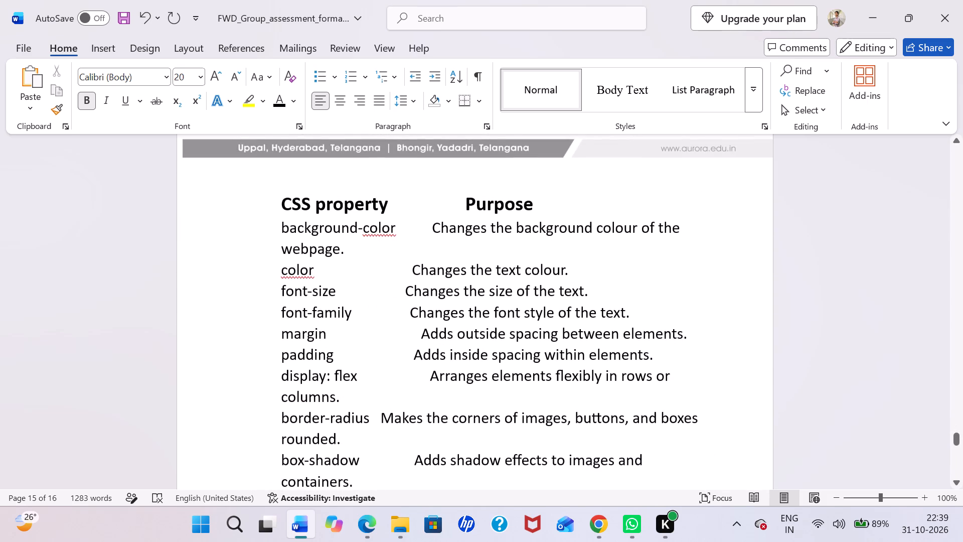
{"action": "scroll", "coordinate": [291, 253], "scroll_direction": "down", "scroll_amount": 4}
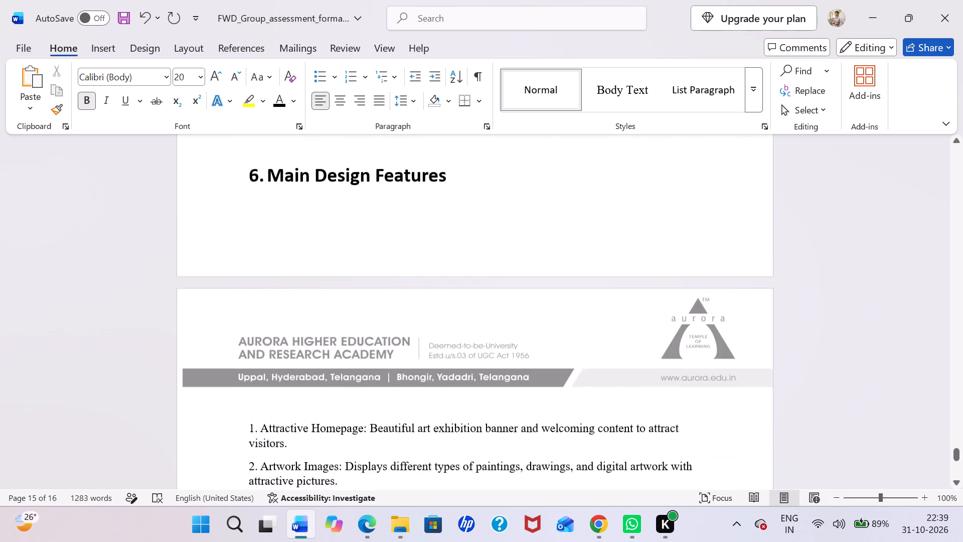
{"action": "scroll", "coordinate": [291, 253], "scroll_direction": "down", "scroll_amount": 1}
Select the text of all ten design features, from 'Attractive Homepage' through 'Simple Layout'.
{"action": "scroll", "coordinate": [291, 253], "scroll_direction": "up", "scroll_amount": 2}
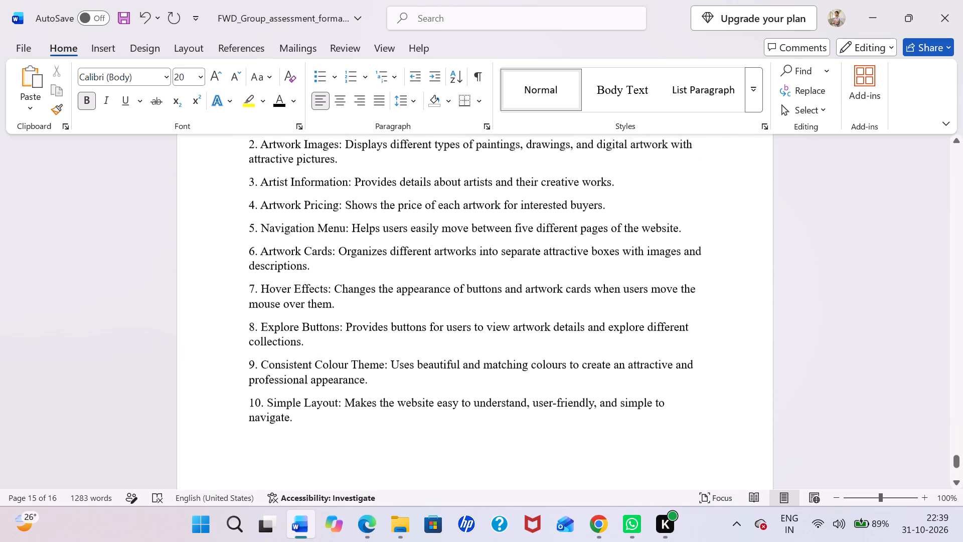
{"action": "scroll", "coordinate": [291, 253], "scroll_direction": "up", "scroll_amount": 3}
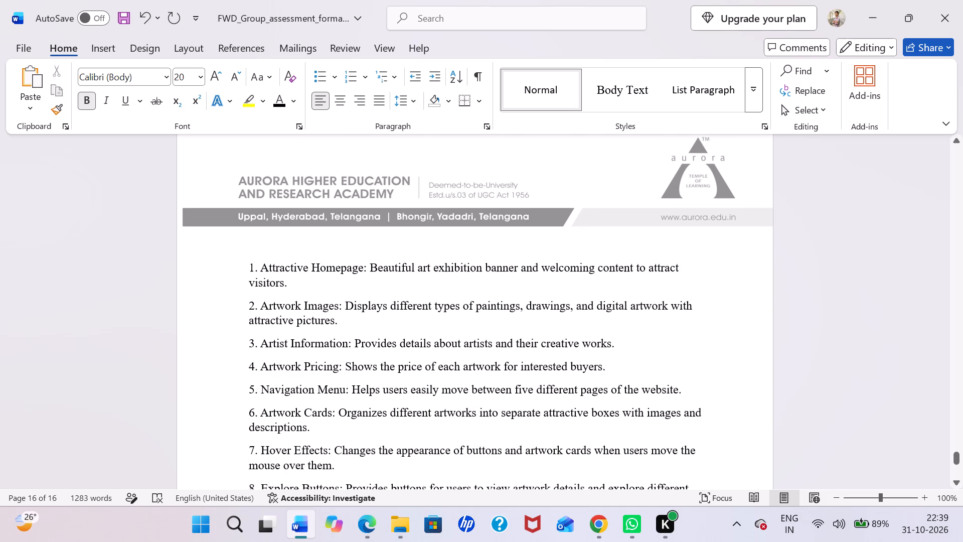
{"action": "left_click_drag", "start_coordinate": [246, 266], "coordinate": [333, 406]}
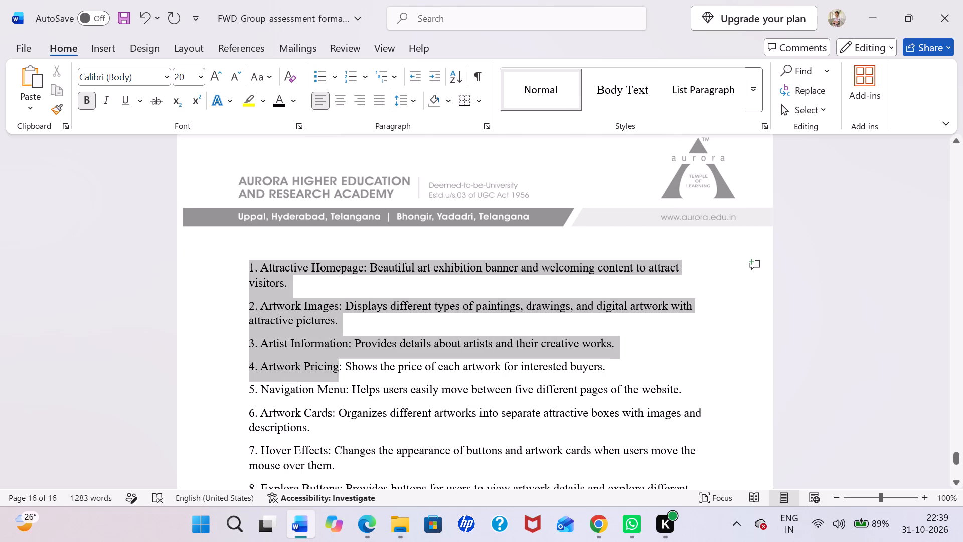
{"action": "left_click_drag", "start_coordinate": [333, 406], "coordinate": [307, 210]}
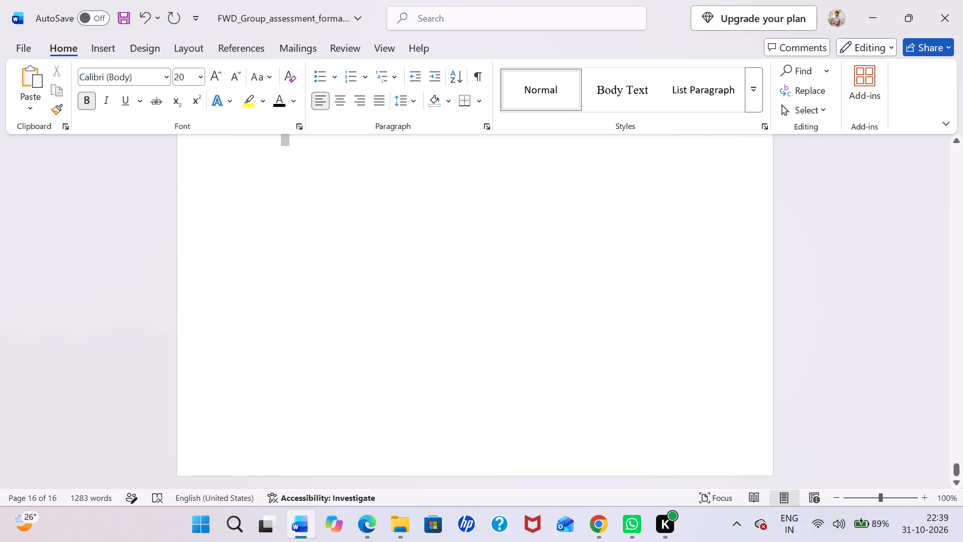
{"action": "left_click_drag", "start_coordinate": [307, 210], "coordinate": [327, 319]}
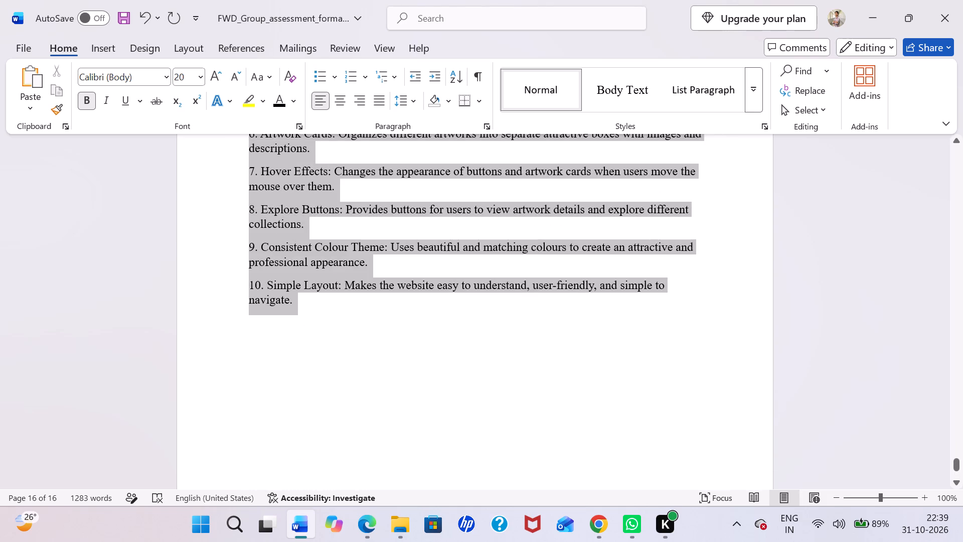
{"action": "left_click_drag", "start_coordinate": [327, 319], "coordinate": [320, 308]}
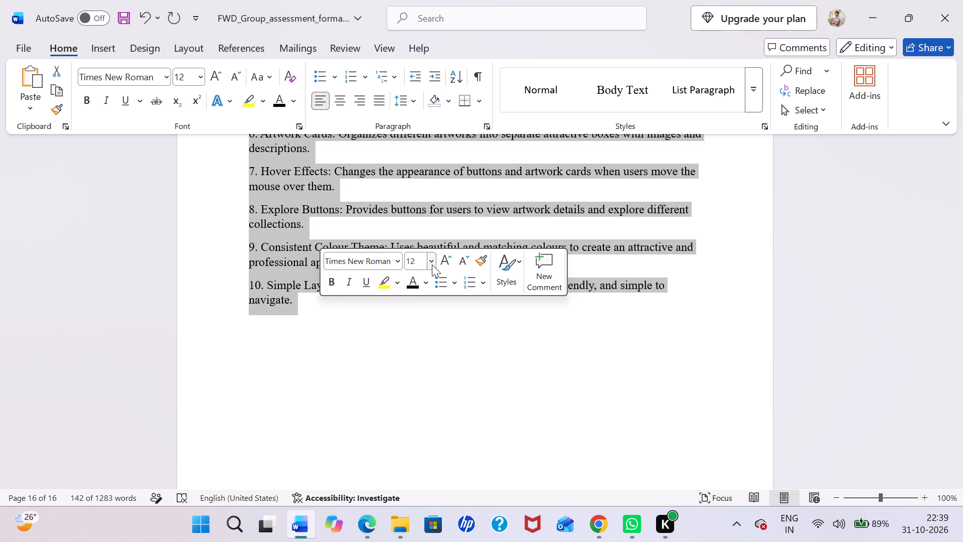
Set the font size of the ten selected design features to 16.
{"action": "left_click", "coordinate": [432, 264]}
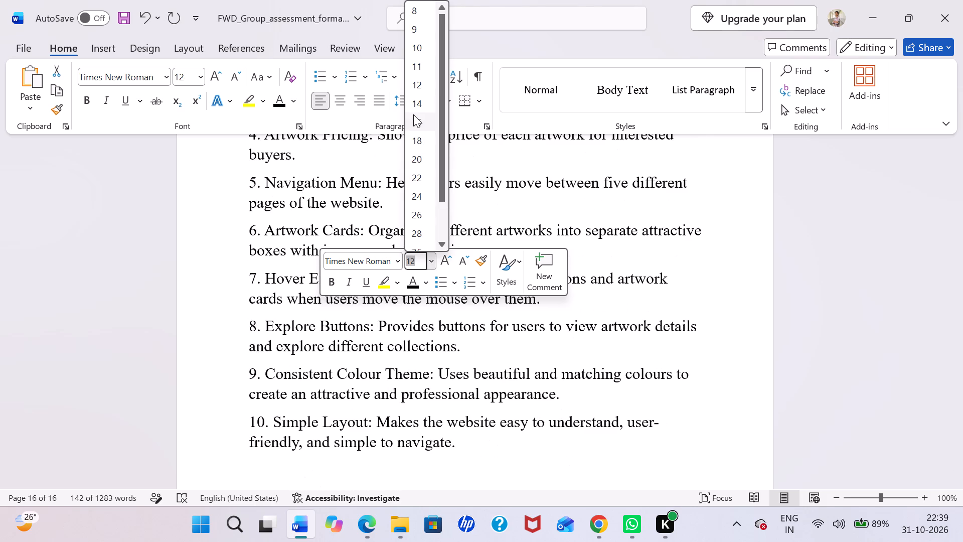
{"action": "left_click", "coordinate": [415, 121]}
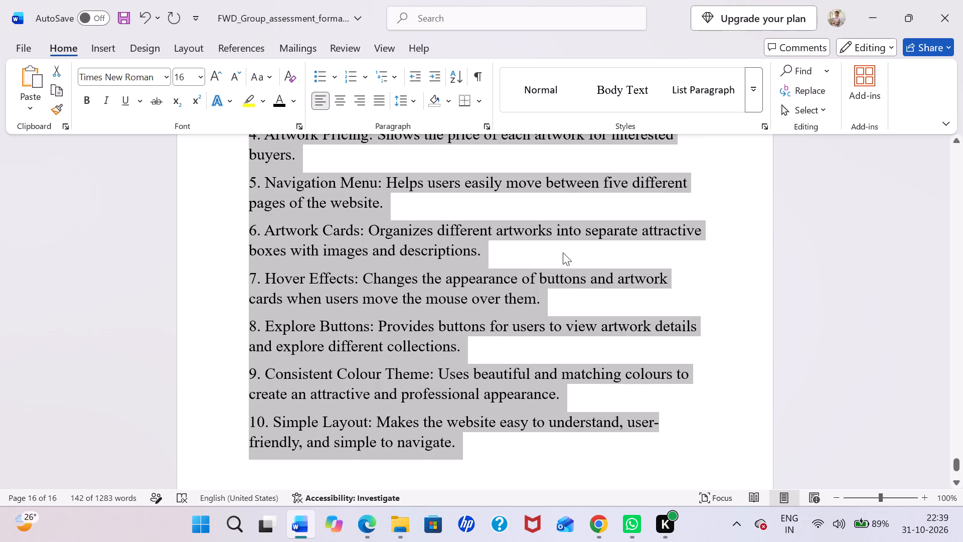
{"action": "left_click", "coordinate": [563, 250]}
Insert a blank line above the 'Main Design Features' heading to push it onto the same page as its feature list.
{"action": "scroll", "coordinate": [432, 265], "scroll_direction": "up", "scroll_amount": 1}
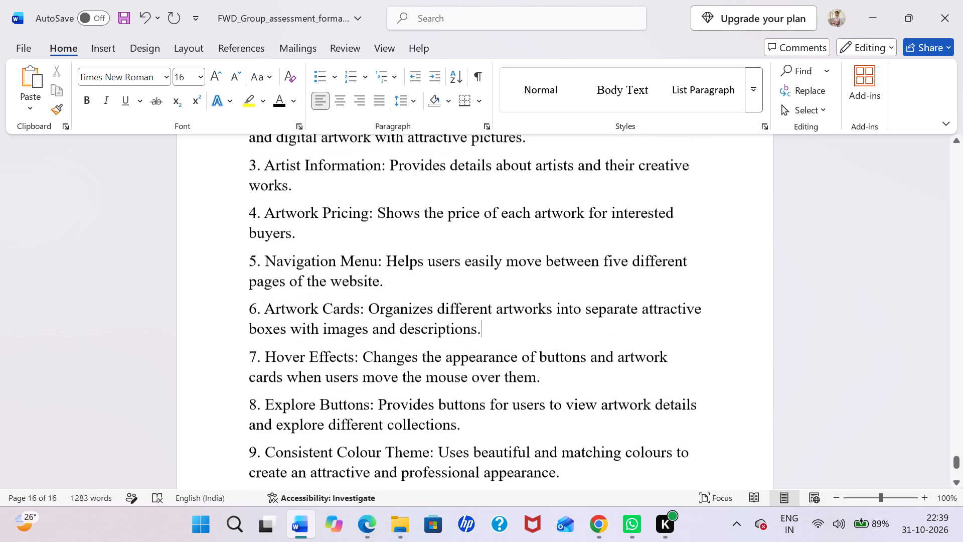
{"action": "scroll", "coordinate": [432, 265], "scroll_direction": "up", "scroll_amount": 5}
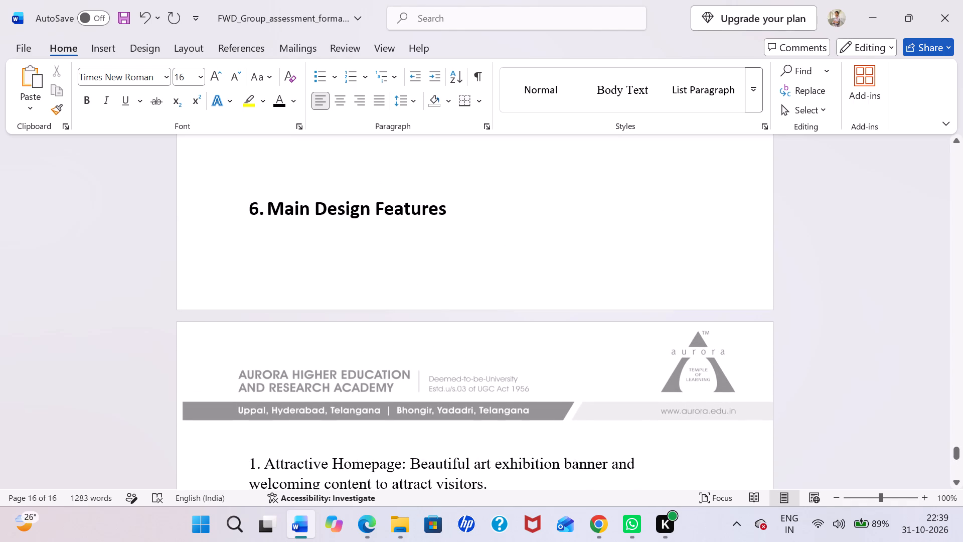
{"action": "scroll", "coordinate": [325, 176], "scroll_direction": "up", "scroll_amount": 1}
{"action": "left_click", "coordinate": [284, 207]}
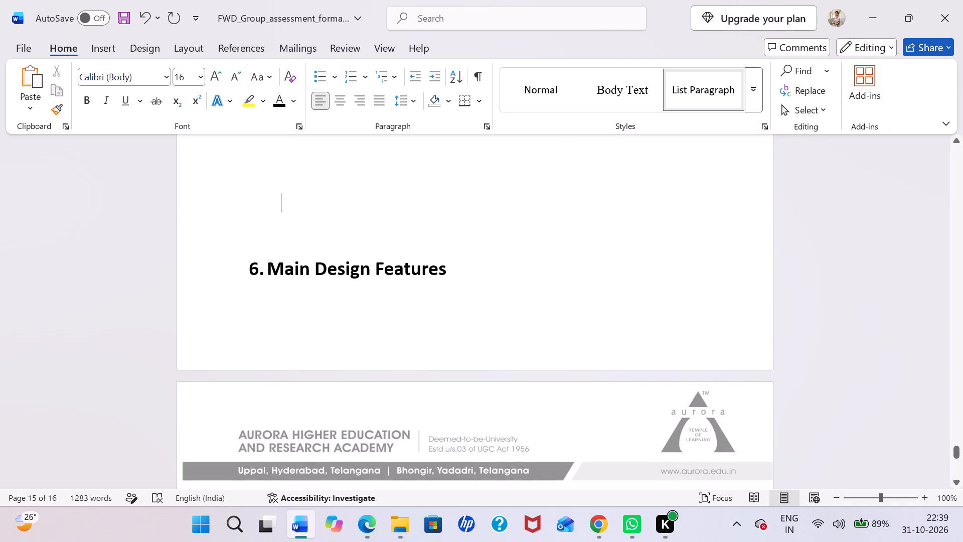
{"action": "left_click", "coordinate": [258, 251]}
{"action": "left_click", "coordinate": [246, 264]}
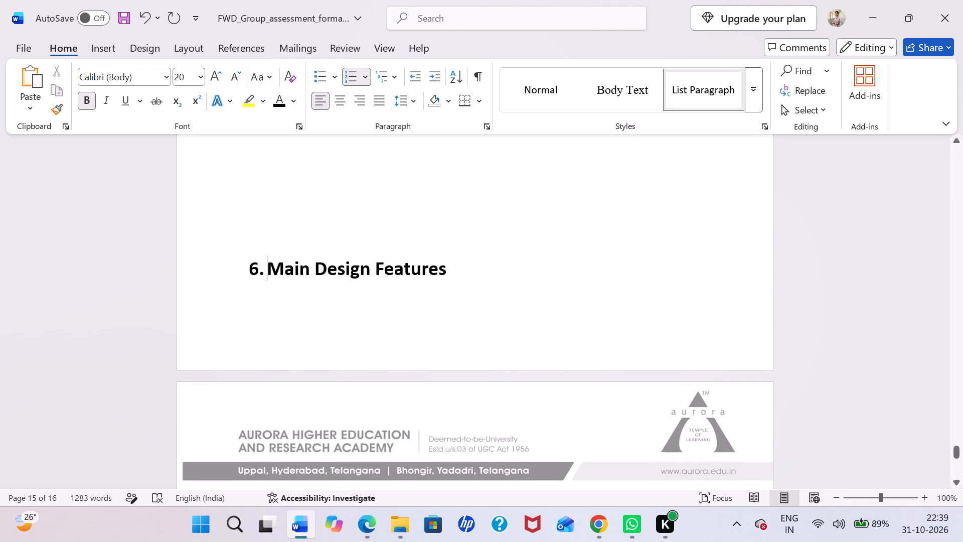
{"action": "left_click", "coordinate": [245, 264]}
{"action": "triple_click", "coordinate": [240, 264]}
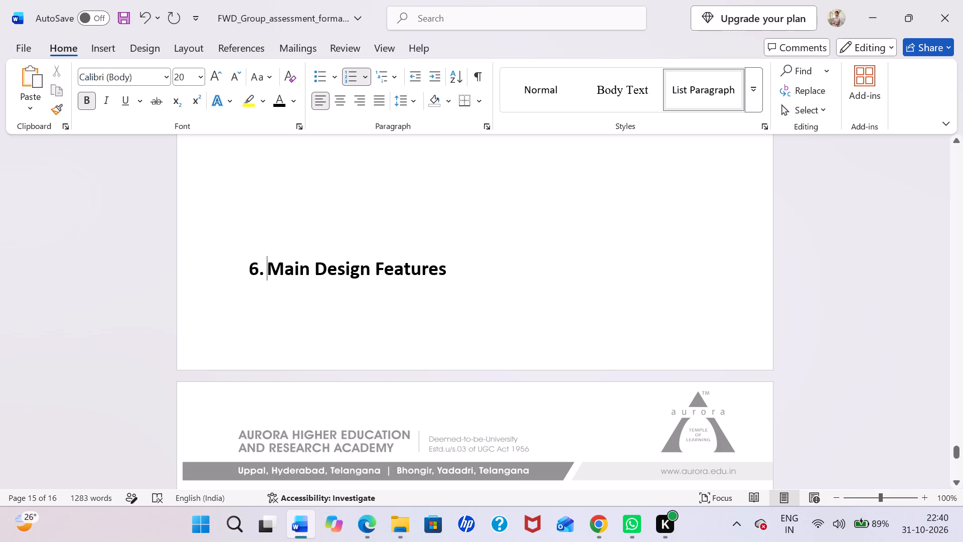
{"action": "left_click", "coordinate": [240, 264]}
{"action": "left_click", "coordinate": [491, 312]}
{"action": "left_click", "coordinate": [412, 231]}
{"action": "scroll", "coordinate": [412, 231], "scroll_direction": "up", "scroll_amount": 1}
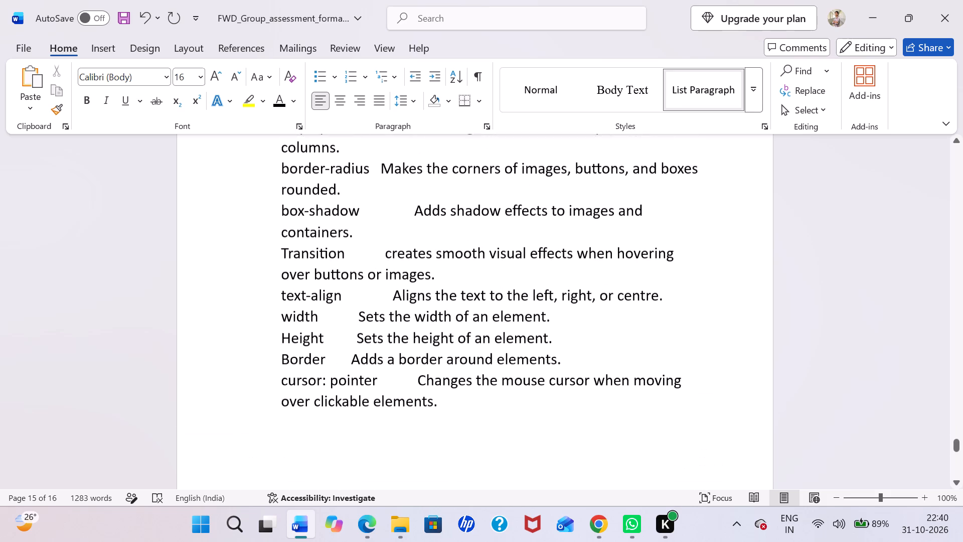
{"action": "scroll", "coordinate": [412, 231], "scroll_direction": "up", "scroll_amount": 1}
{"action": "key", "text": "Return"}
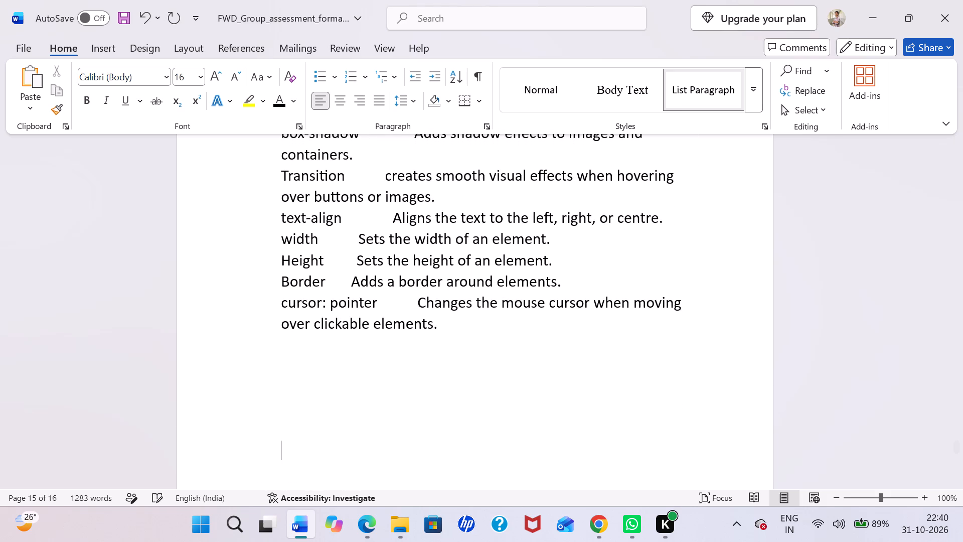
{"action": "scroll", "coordinate": [329, 390], "scroll_direction": "down", "scroll_amount": 3}
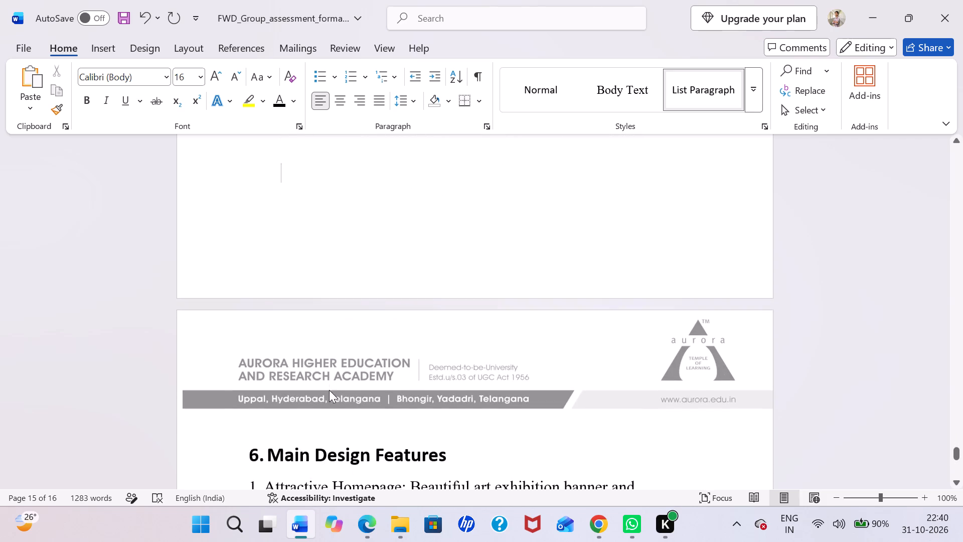
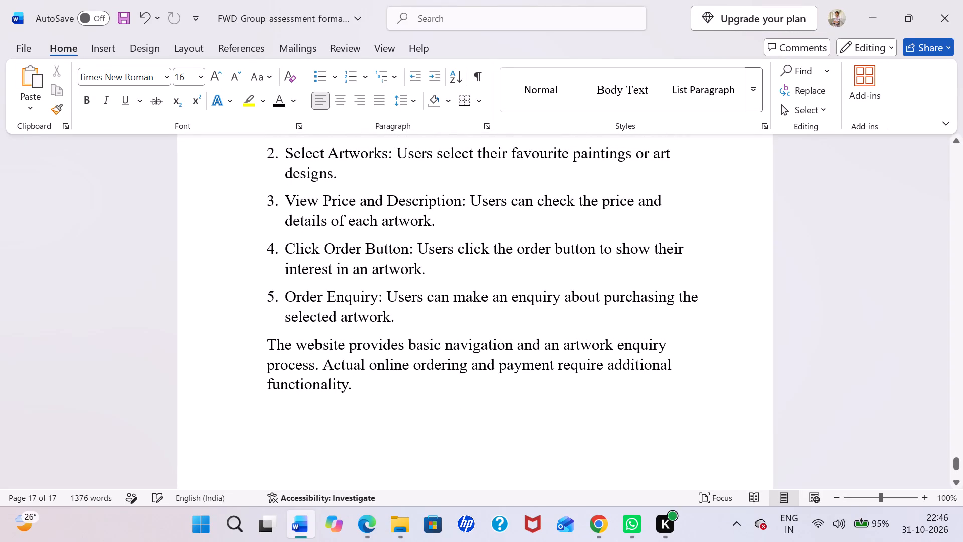
{"action": "key", "text": "Return"}
{"action": "key", "text": "Return"}
{"action": "scroll", "coordinate": [367, 392], "scroll_direction": "down", "scroll_amount": 5}
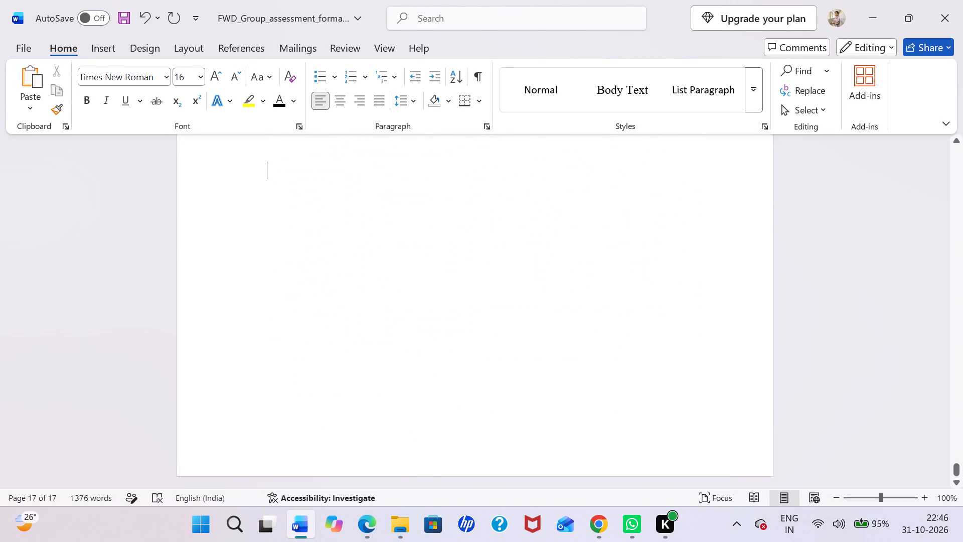
{"action": "scroll", "coordinate": [367, 392], "scroll_direction": "up", "scroll_amount": 1}
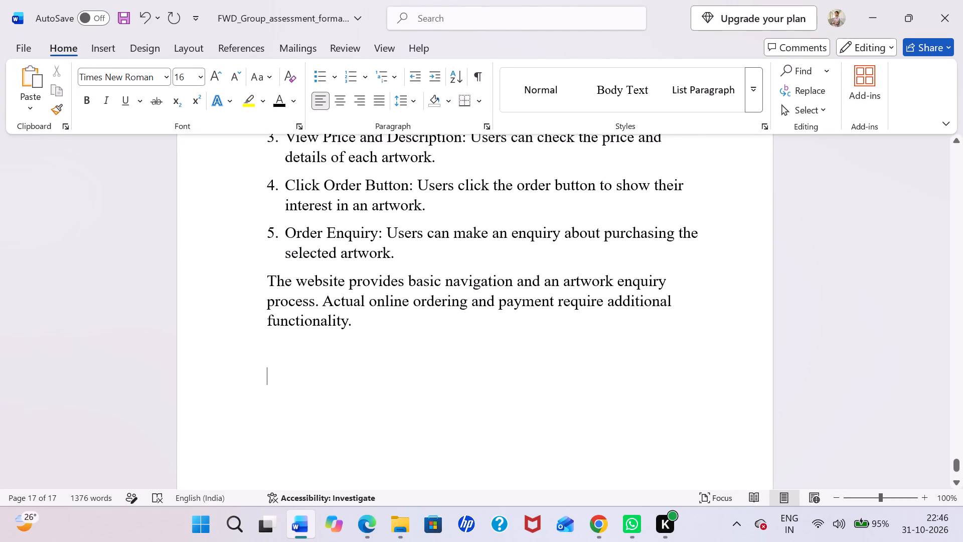
{"action": "key", "text": "BackSpace"}
{"action": "key", "text": "Return"}
{"action": "key", "text": "ctrl+v"}
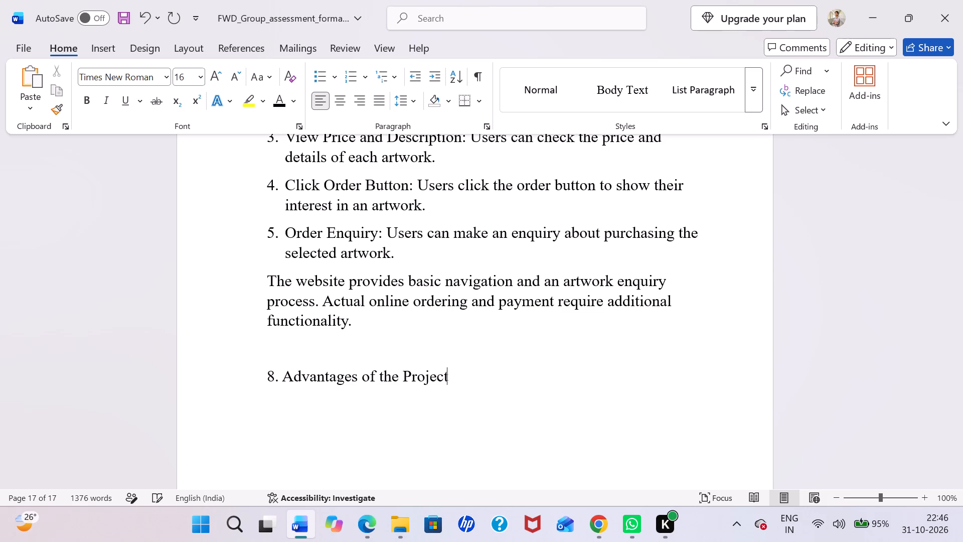
Format the '8. Advantages of the Project' heading as bold at font size 20.
{"action": "left_click_drag", "start_coordinate": [265, 374], "coordinate": [433, 374]}
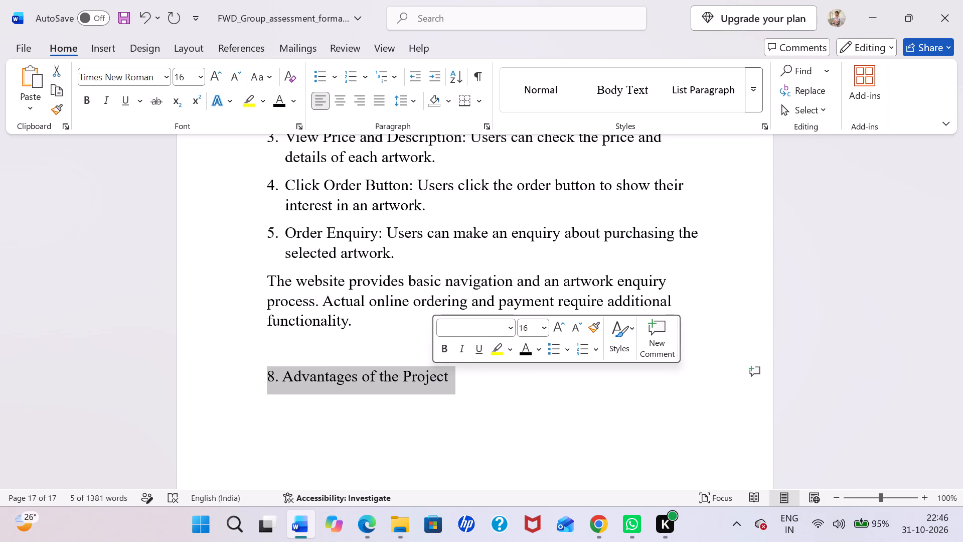
{"action": "left_click", "coordinate": [543, 330]}
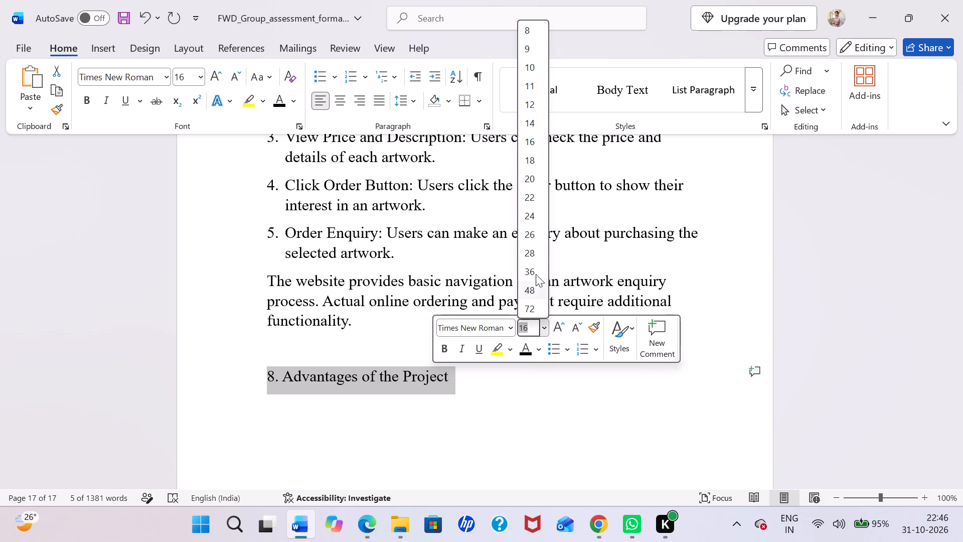
{"action": "left_click", "coordinate": [527, 182]}
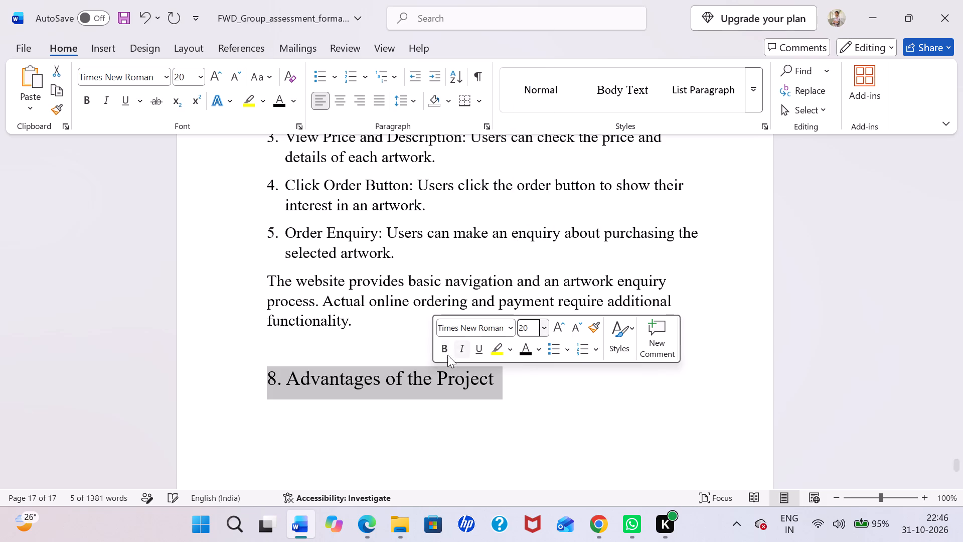
{"action": "left_click", "coordinate": [438, 356]}
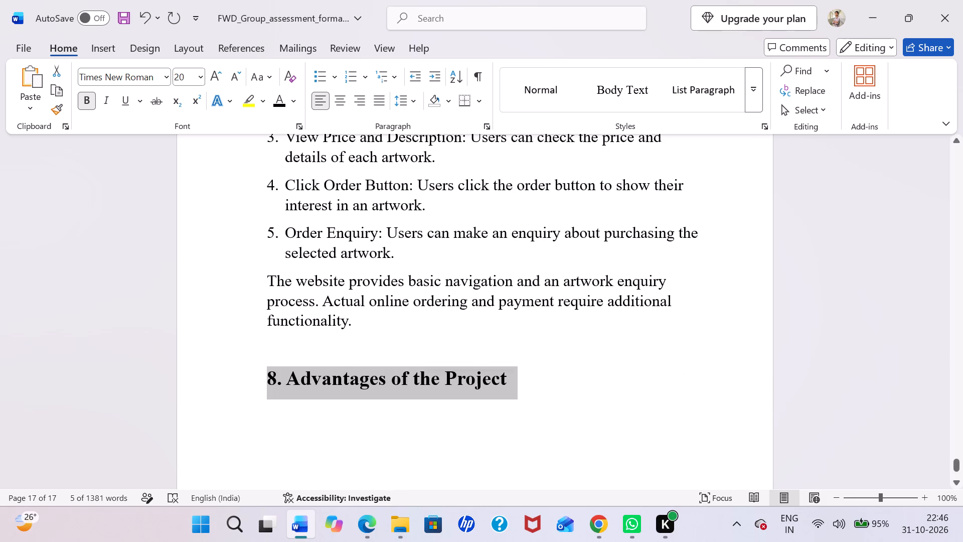
{"action": "left_click", "coordinate": [227, 366]}
{"action": "left_click", "coordinate": [629, 382]}
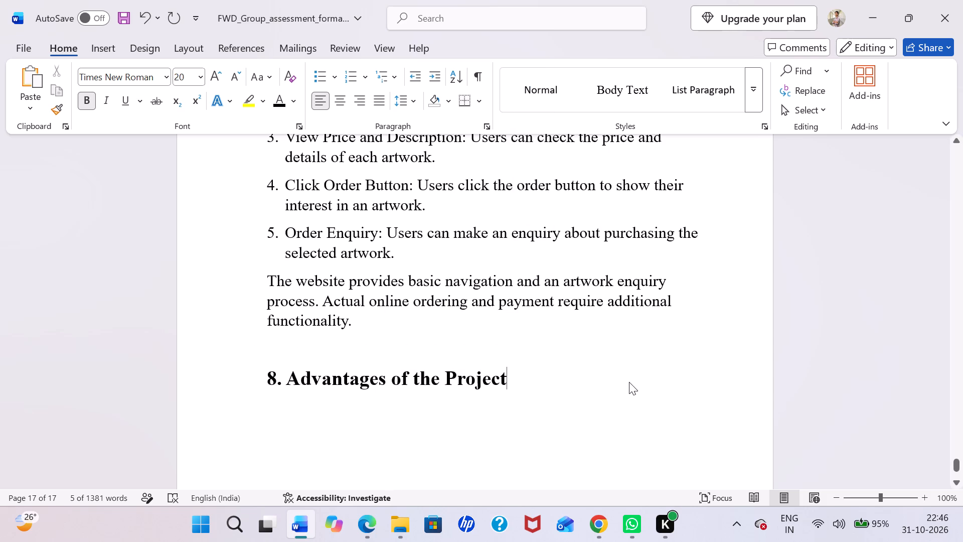
Remove the section 8 heading's left indent and leave one blank line between it and section 7's closing paragraph.
{"action": "scroll", "coordinate": [484, 356], "scroll_direction": "up", "scroll_amount": 1}
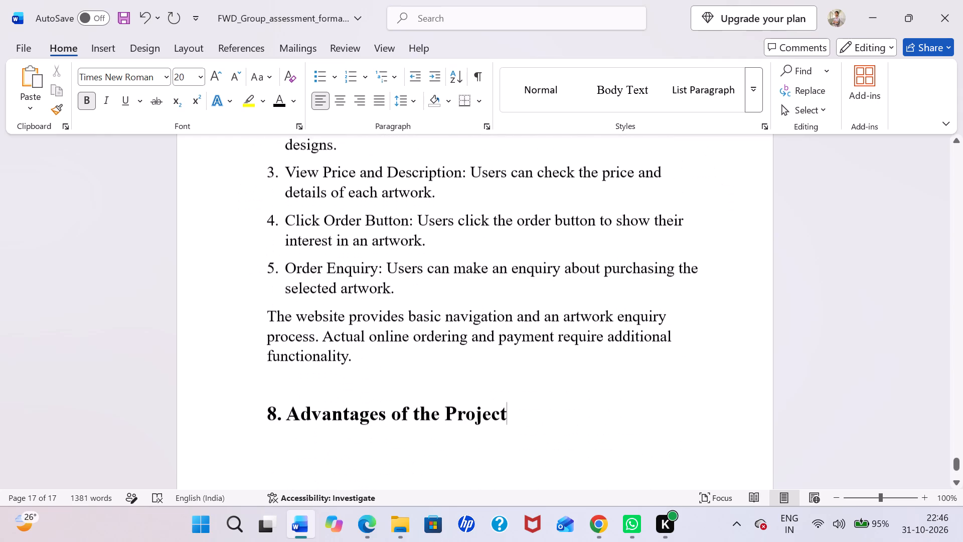
{"action": "left_click", "coordinate": [261, 408]}
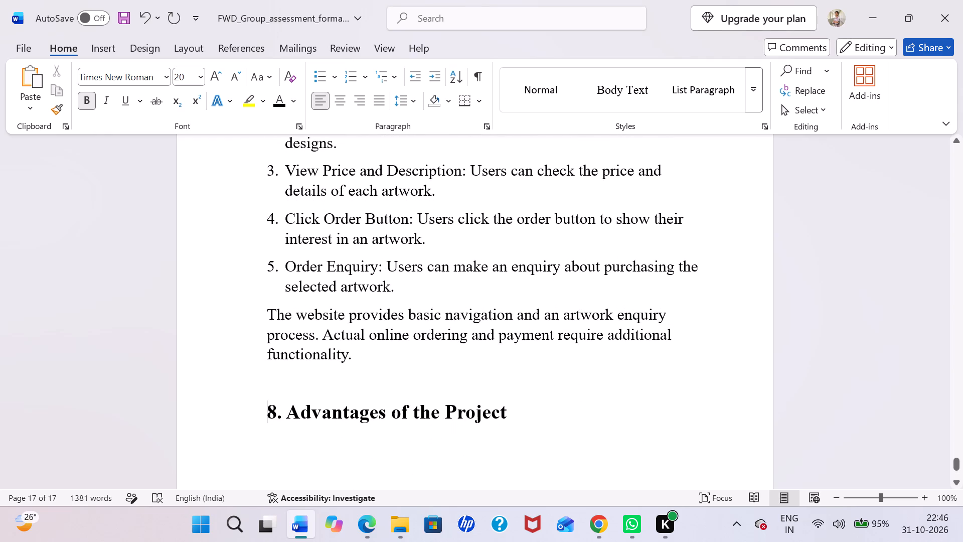
{"action": "key", "text": "BackSpace"}
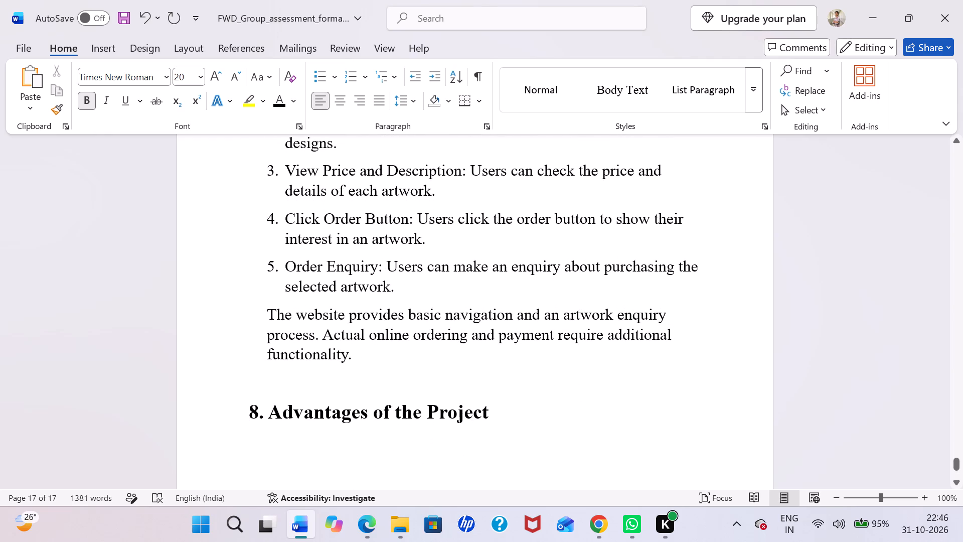
{"action": "key", "text": "BackSpace"}
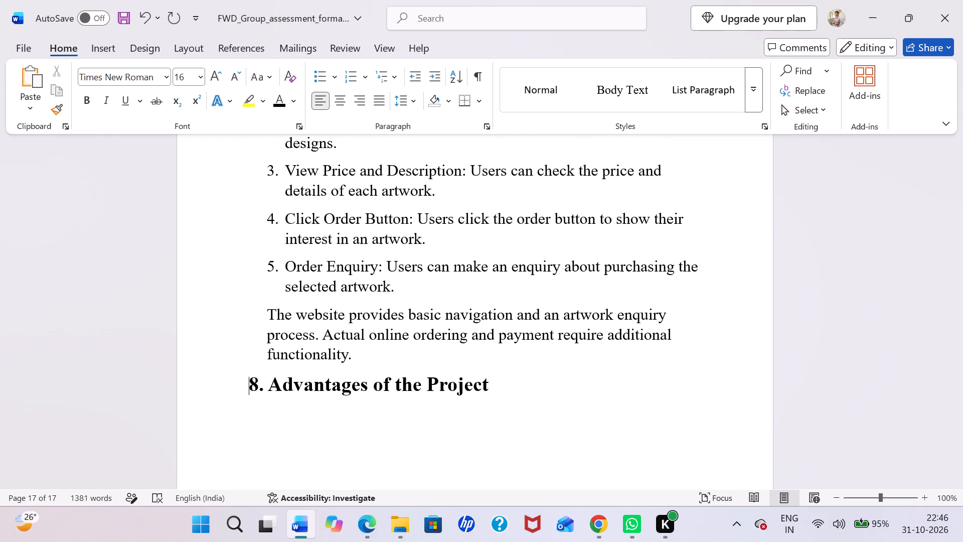
{"action": "left_click", "coordinate": [355, 358]}
{"action": "key", "text": "BackSpace"}
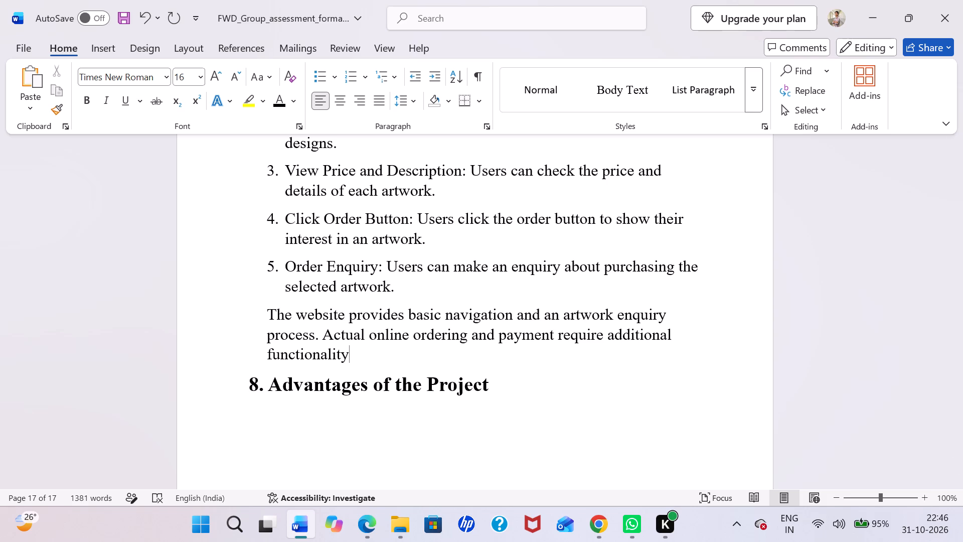
{"action": "key", "text": "period"}
{"action": "key", "text": "Return"}
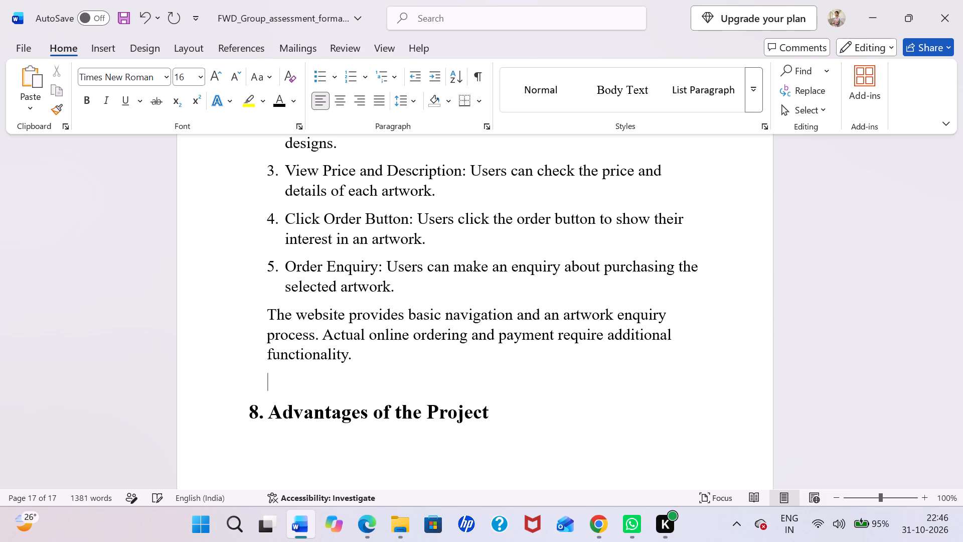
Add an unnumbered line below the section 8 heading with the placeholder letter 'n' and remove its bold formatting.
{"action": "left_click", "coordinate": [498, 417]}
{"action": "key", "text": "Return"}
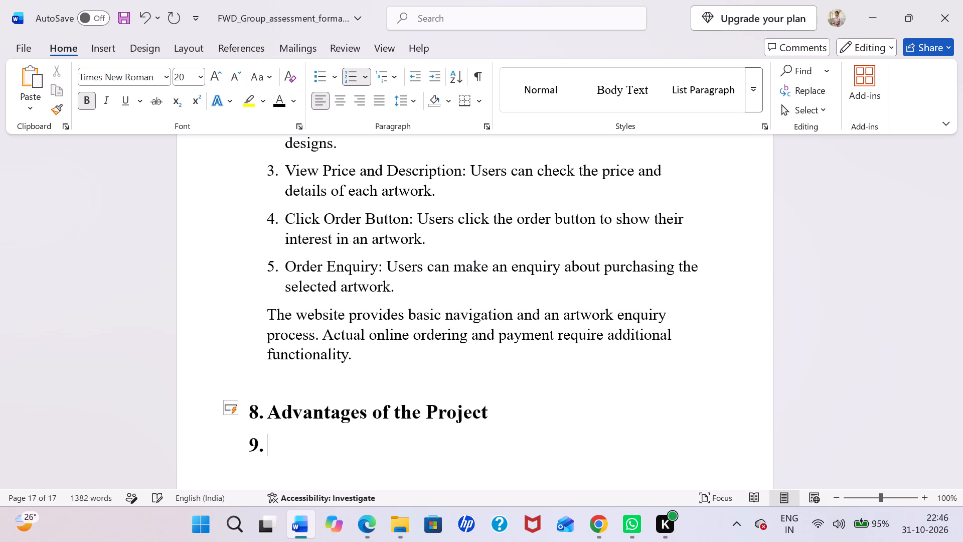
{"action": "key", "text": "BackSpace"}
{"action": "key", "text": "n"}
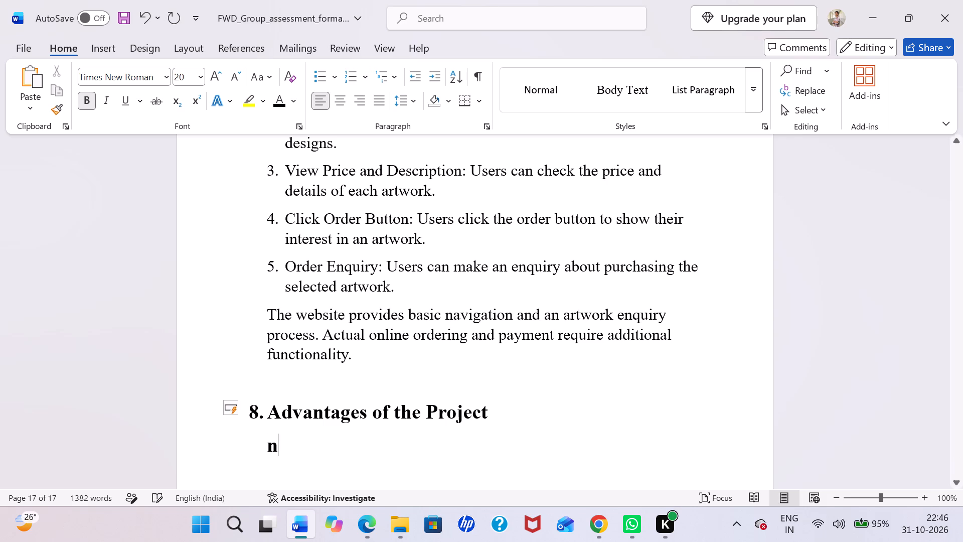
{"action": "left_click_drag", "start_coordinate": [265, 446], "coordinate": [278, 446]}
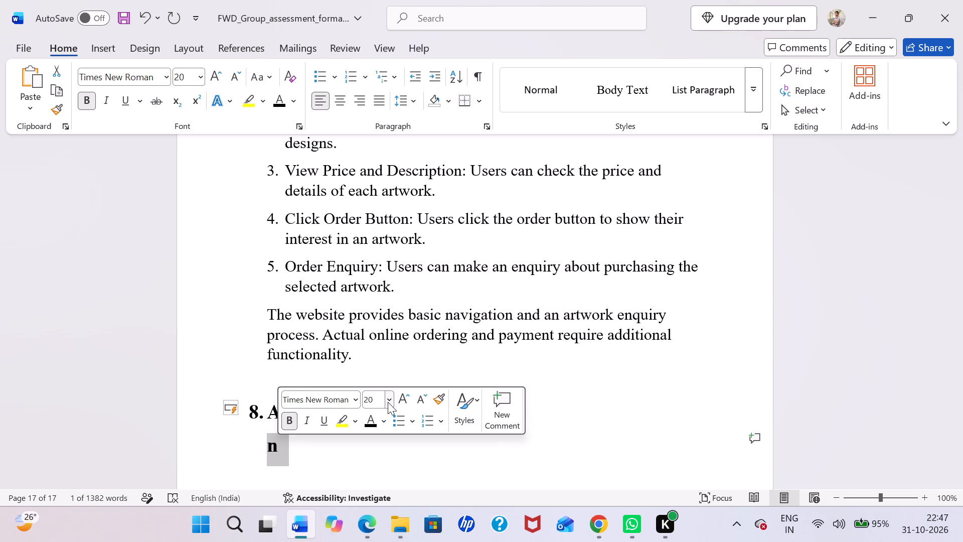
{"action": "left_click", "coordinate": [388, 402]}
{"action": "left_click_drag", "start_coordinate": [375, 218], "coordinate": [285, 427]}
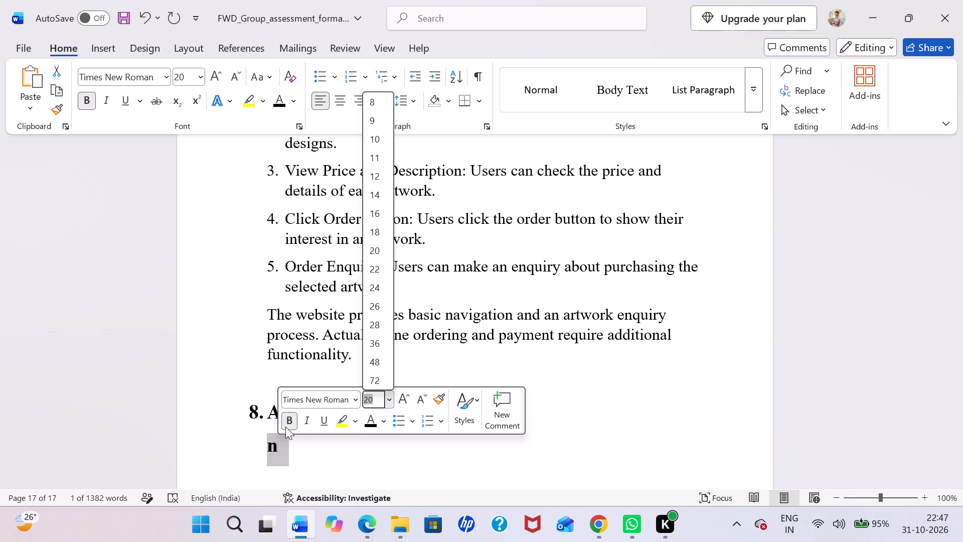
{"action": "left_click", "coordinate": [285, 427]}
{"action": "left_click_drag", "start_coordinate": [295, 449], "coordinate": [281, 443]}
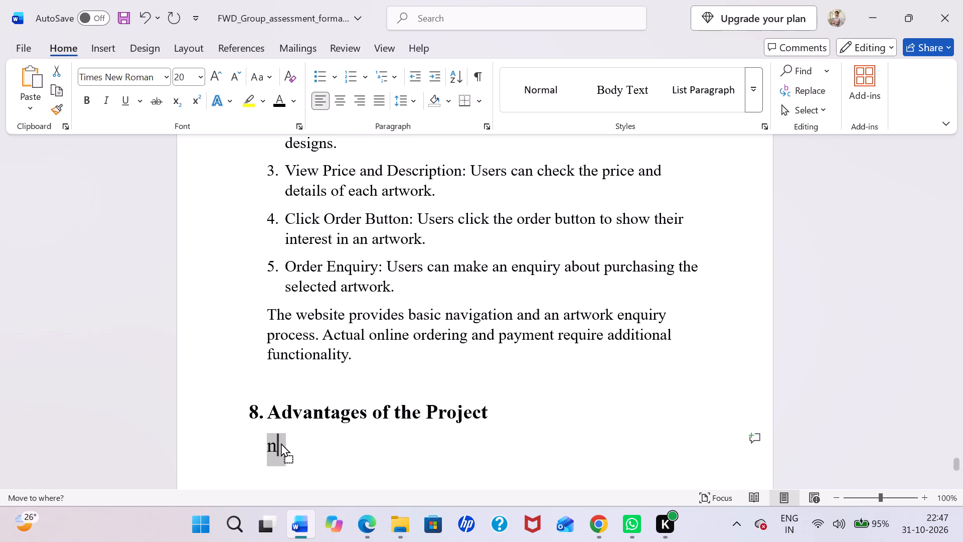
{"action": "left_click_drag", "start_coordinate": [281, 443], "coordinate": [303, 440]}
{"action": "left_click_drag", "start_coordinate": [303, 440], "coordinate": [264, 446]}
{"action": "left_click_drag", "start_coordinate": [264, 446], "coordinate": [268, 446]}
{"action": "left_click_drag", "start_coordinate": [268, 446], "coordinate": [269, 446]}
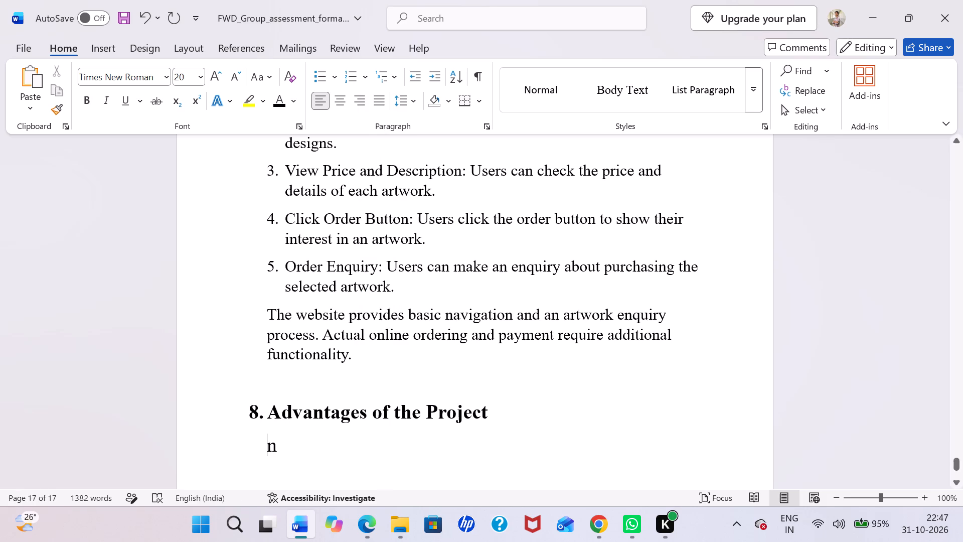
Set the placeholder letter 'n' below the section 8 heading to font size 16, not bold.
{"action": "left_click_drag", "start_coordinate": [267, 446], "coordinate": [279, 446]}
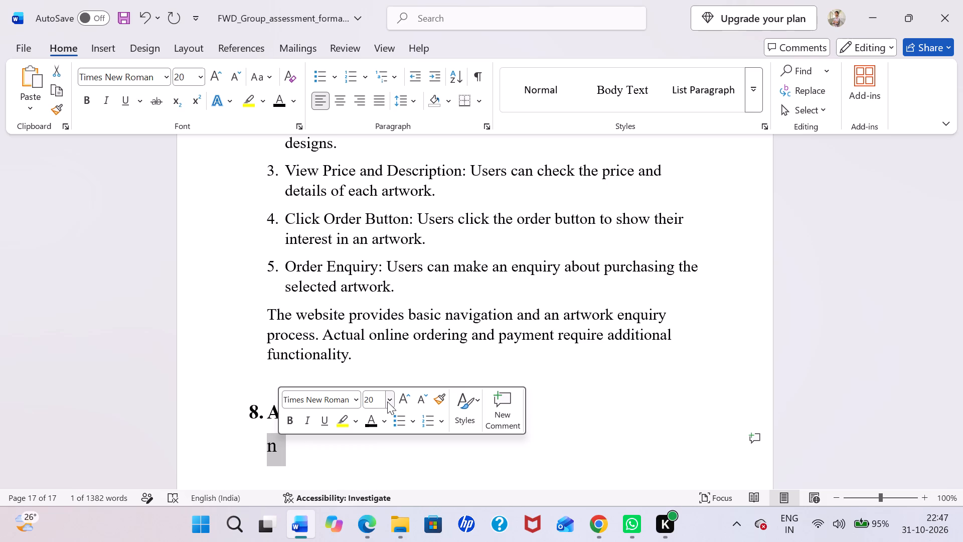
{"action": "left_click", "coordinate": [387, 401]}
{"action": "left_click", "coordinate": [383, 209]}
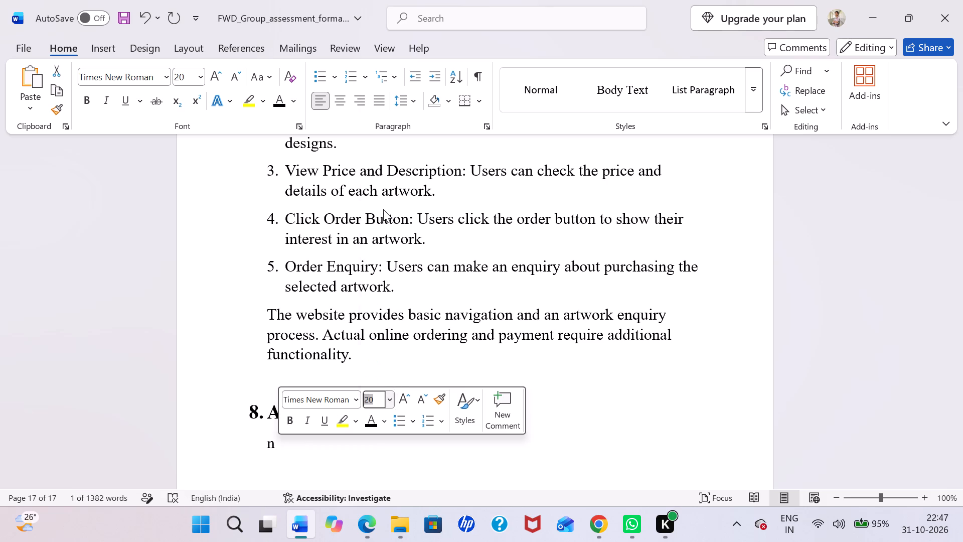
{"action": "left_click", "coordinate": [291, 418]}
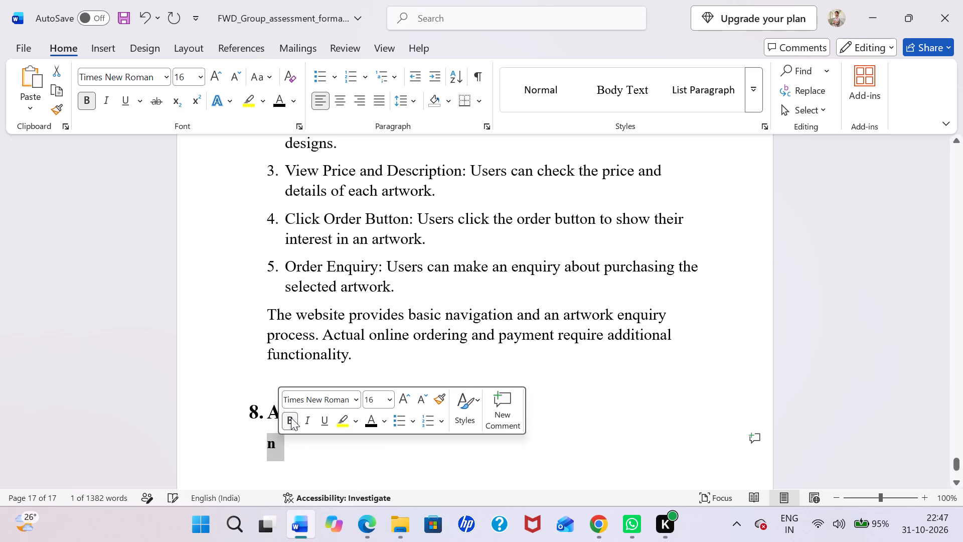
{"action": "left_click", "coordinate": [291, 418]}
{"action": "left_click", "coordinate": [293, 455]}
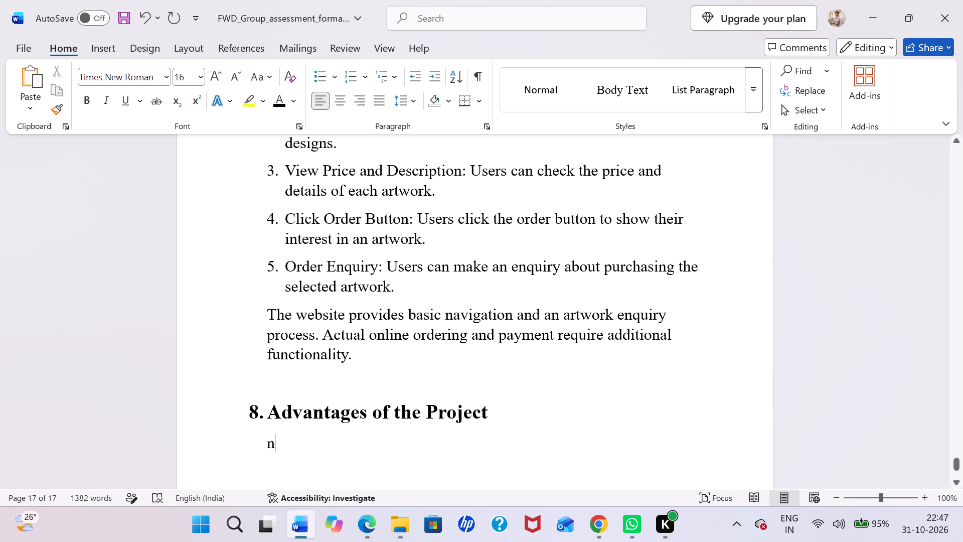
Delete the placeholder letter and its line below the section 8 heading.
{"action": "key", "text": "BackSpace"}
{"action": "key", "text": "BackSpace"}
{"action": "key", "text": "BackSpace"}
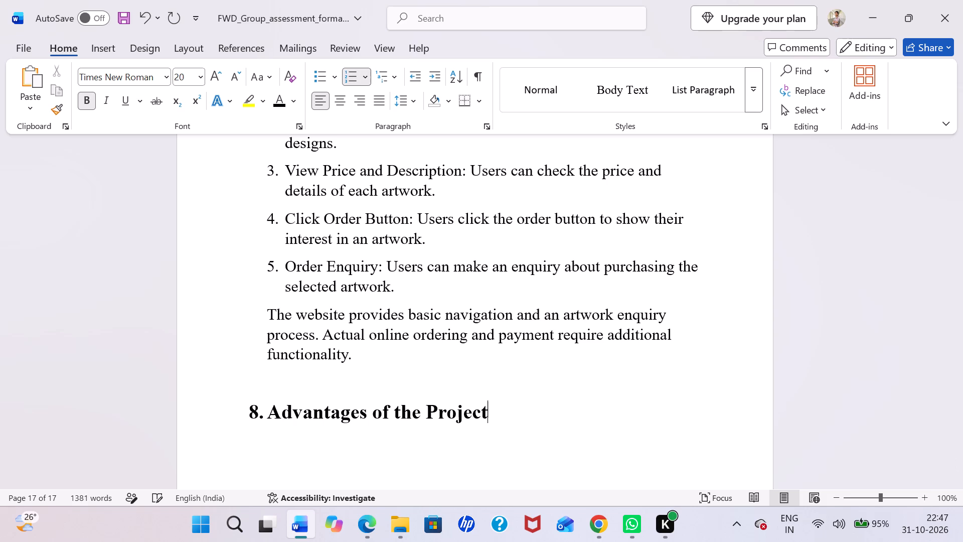
Add an unnumbered line with the placeholder letter 'b' below the section 8 heading and set it to size 16, not bold.
{"action": "key", "text": "Return"}
{"action": "key", "text": "BackSpace"}
{"action": "key", "text": "b"}
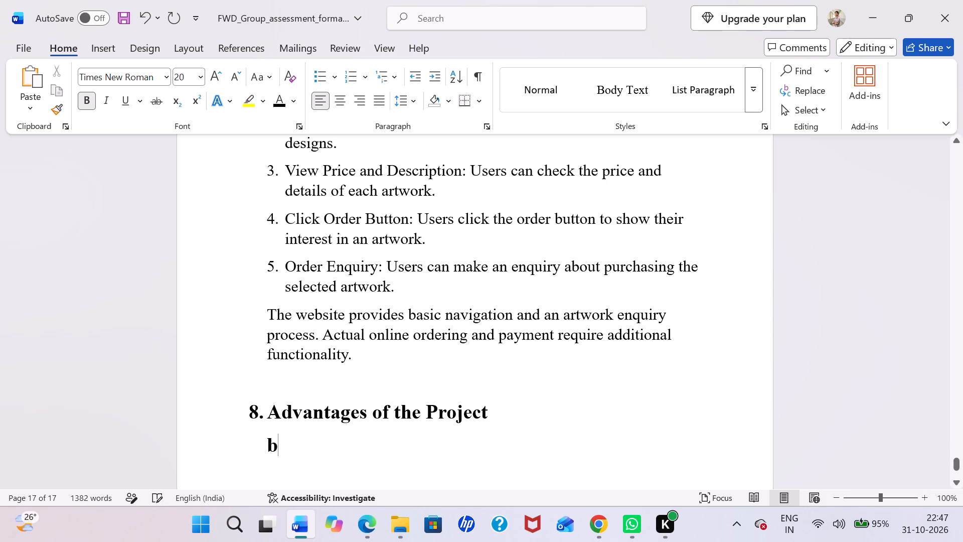
{"action": "left_click_drag", "start_coordinate": [265, 444], "coordinate": [274, 444]}
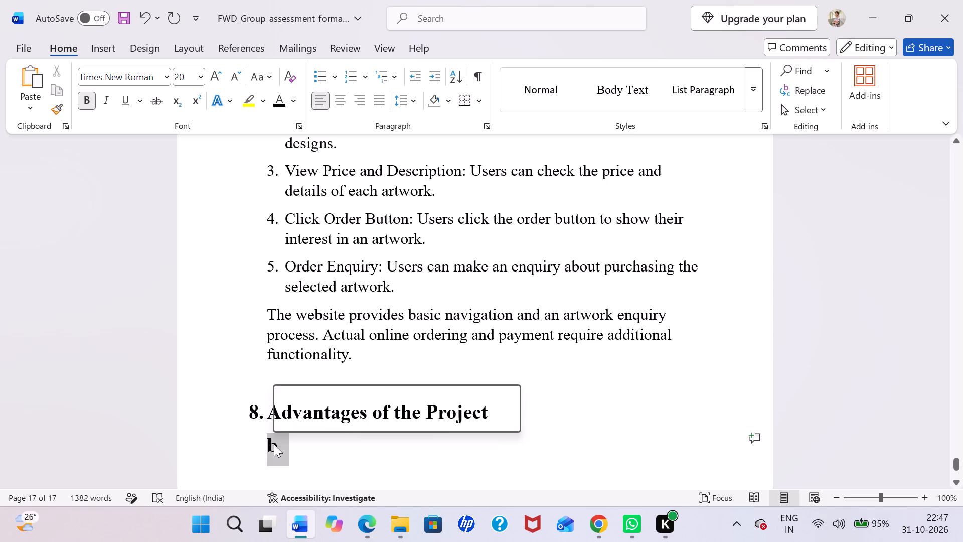
{"action": "left_click", "coordinate": [288, 421]}
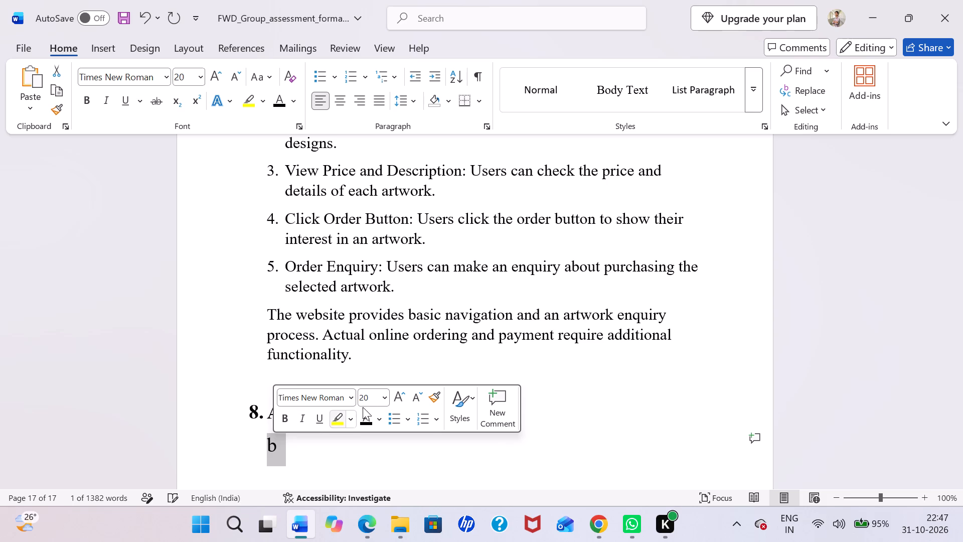
{"action": "left_click", "coordinate": [388, 396]}
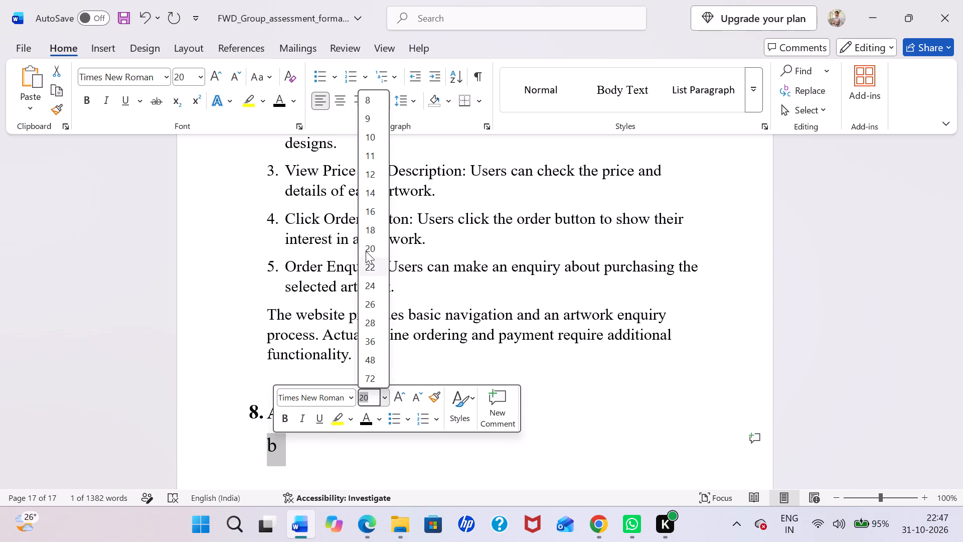
{"action": "left_click", "coordinate": [368, 218]}
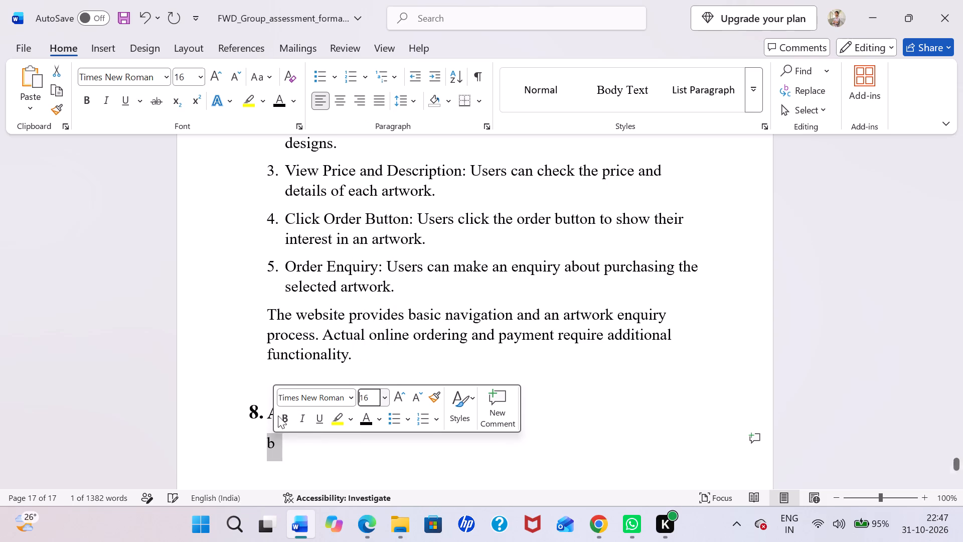
Delete the placeholder letter 'b' and remove its line's left indent, leaving a single space on the line.
{"action": "left_click", "coordinate": [286, 443]}
{"action": "key", "text": "BackSpace"}
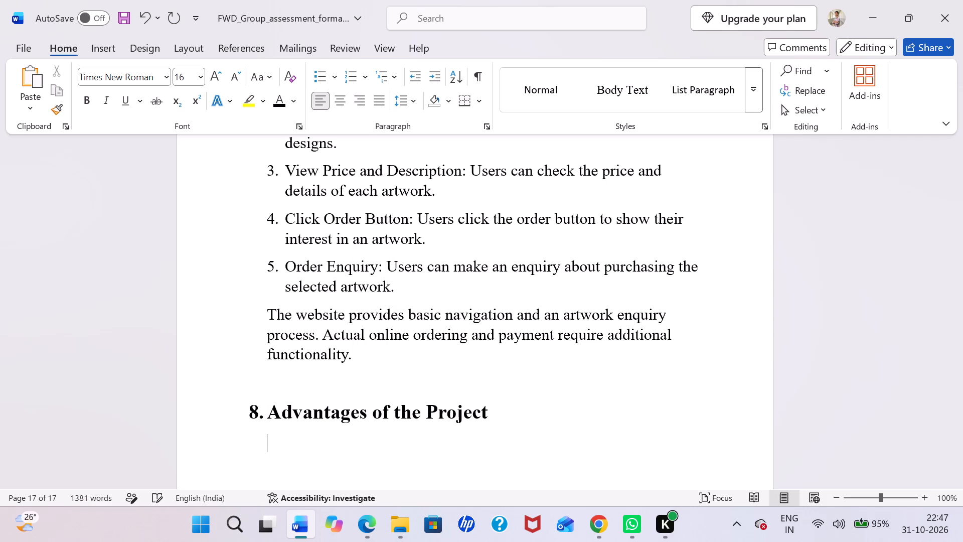
{"action": "key", "text": "BackSpace"}
{"action": "key", "text": "space"}
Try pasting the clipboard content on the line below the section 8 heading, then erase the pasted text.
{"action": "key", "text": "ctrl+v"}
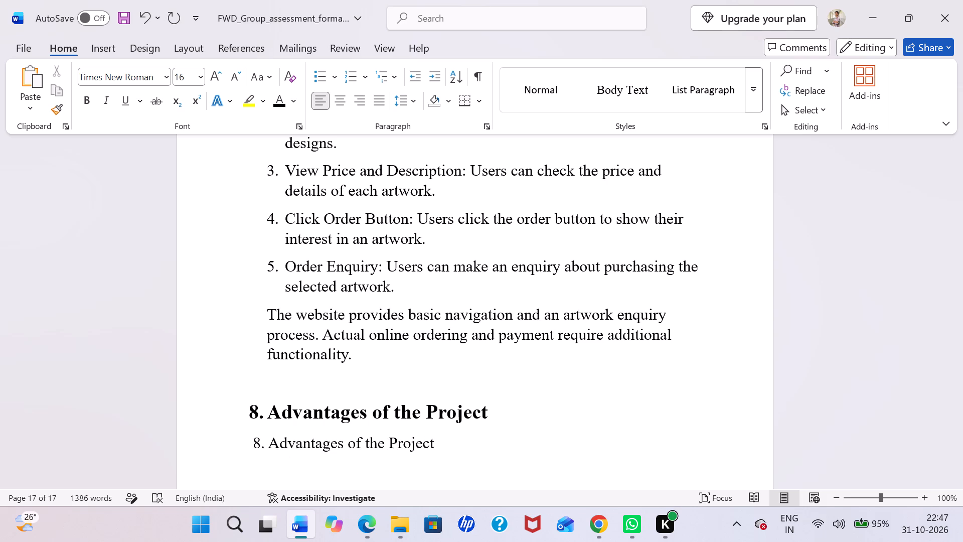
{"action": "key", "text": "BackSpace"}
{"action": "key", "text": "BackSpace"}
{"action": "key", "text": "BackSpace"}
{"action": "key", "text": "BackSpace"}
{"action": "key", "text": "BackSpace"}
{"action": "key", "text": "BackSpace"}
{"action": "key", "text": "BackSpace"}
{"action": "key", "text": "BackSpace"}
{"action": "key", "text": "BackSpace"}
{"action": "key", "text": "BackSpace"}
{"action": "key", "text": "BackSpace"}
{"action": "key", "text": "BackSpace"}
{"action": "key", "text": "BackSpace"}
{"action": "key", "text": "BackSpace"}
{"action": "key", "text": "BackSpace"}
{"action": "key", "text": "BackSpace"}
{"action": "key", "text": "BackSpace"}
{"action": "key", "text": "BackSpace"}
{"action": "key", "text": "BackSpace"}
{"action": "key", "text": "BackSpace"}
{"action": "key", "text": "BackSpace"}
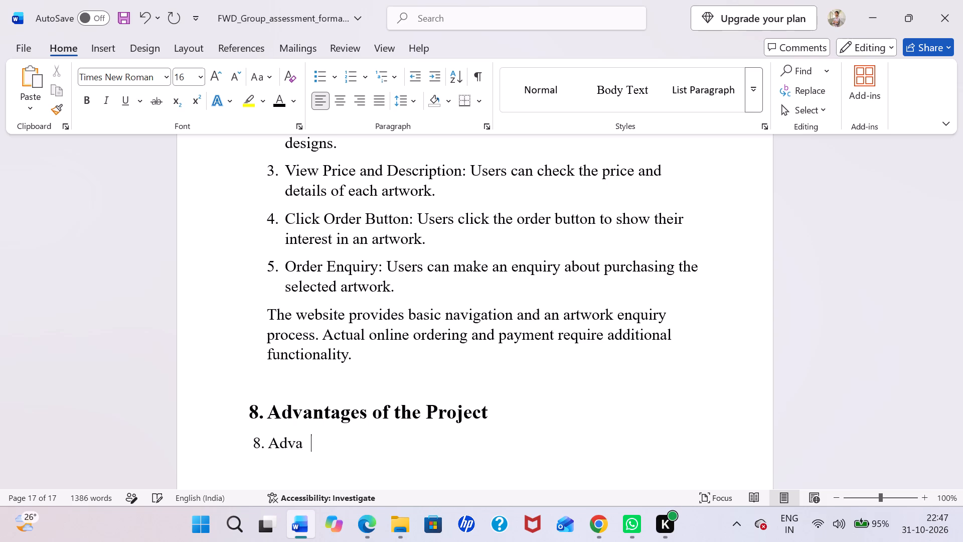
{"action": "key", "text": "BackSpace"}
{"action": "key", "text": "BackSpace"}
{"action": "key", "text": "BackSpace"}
Check the clipboard history for the section 8 content and close it.
{"action": "key", "text": "super+v"}
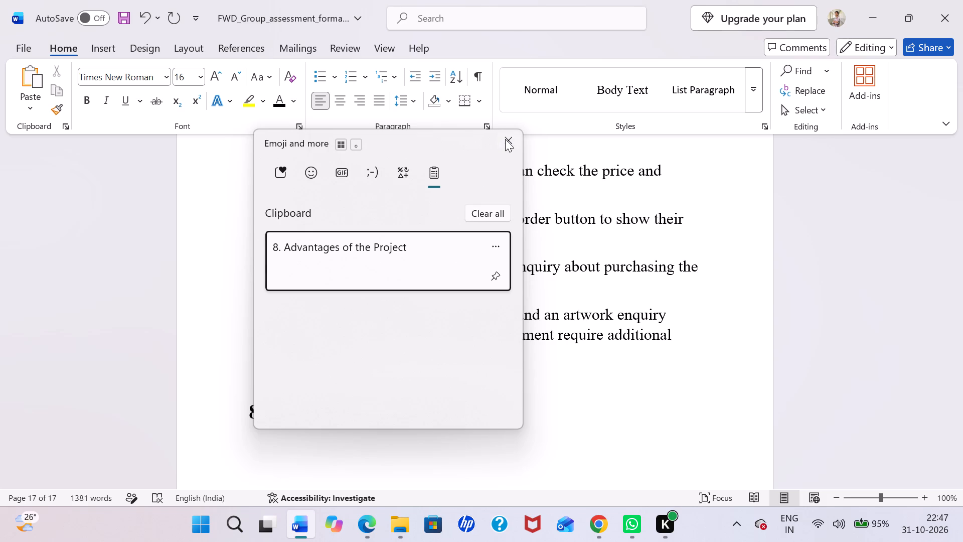
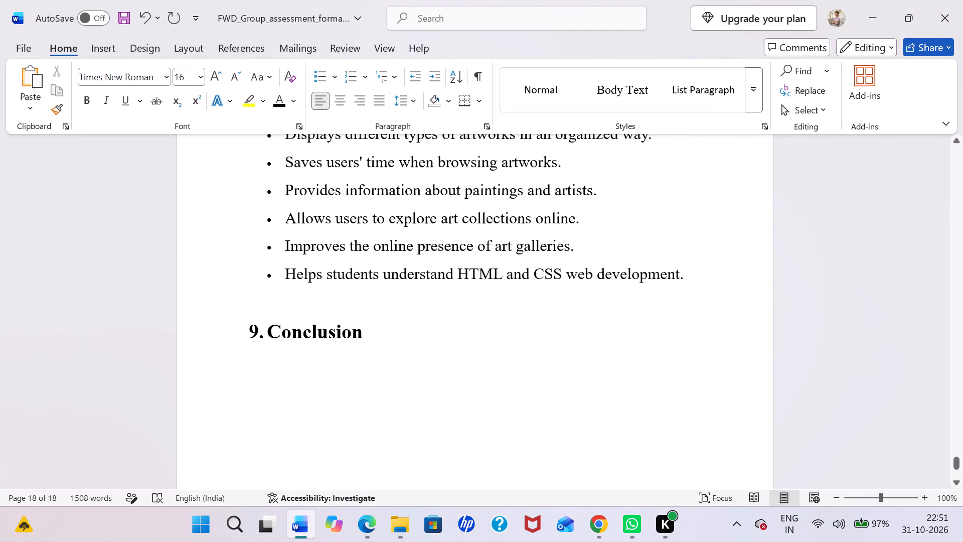
{"action": "key", "text": "ctrl+v"}
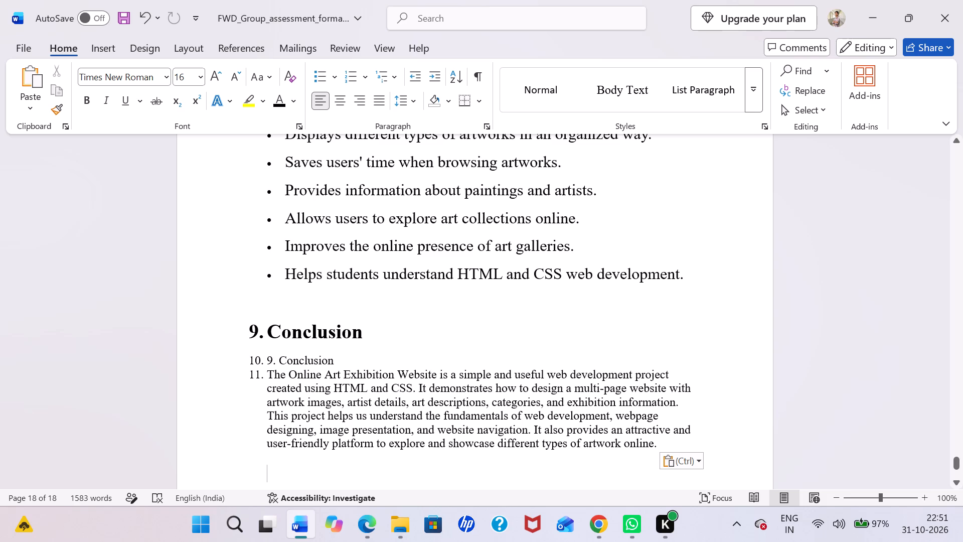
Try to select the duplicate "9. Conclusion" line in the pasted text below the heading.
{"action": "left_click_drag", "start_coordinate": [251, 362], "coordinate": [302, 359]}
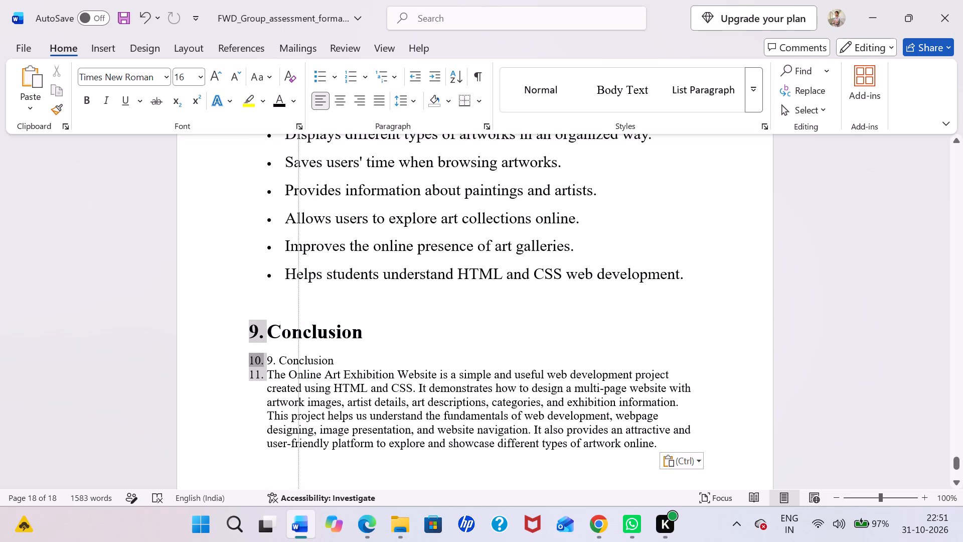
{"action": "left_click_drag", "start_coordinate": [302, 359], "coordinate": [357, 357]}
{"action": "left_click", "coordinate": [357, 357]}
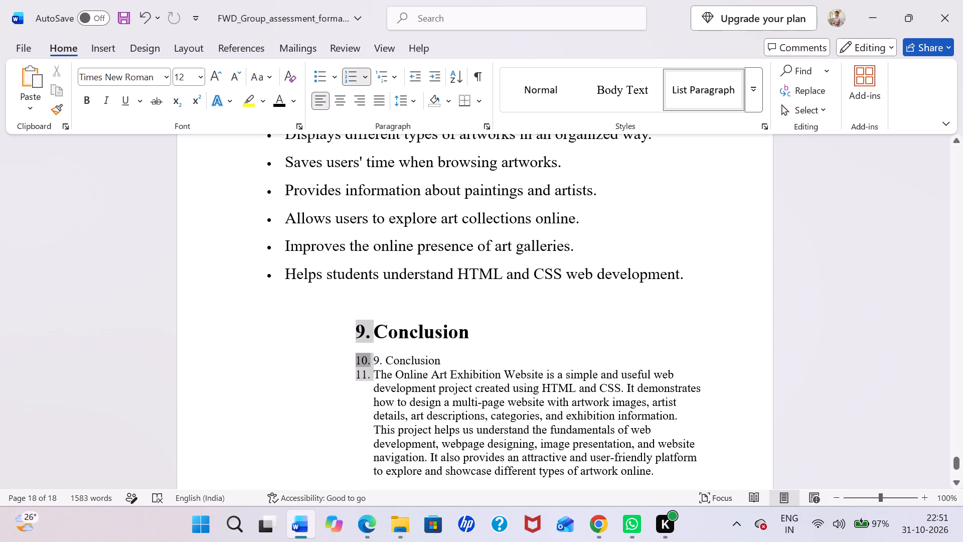
Move the numbered "9. Conclusion" heading and the pasted text below it left to align with the page's body text margin.
{"action": "left_click", "coordinate": [377, 344]}
{"action": "left_click_drag", "start_coordinate": [377, 344], "coordinate": [357, 344]}
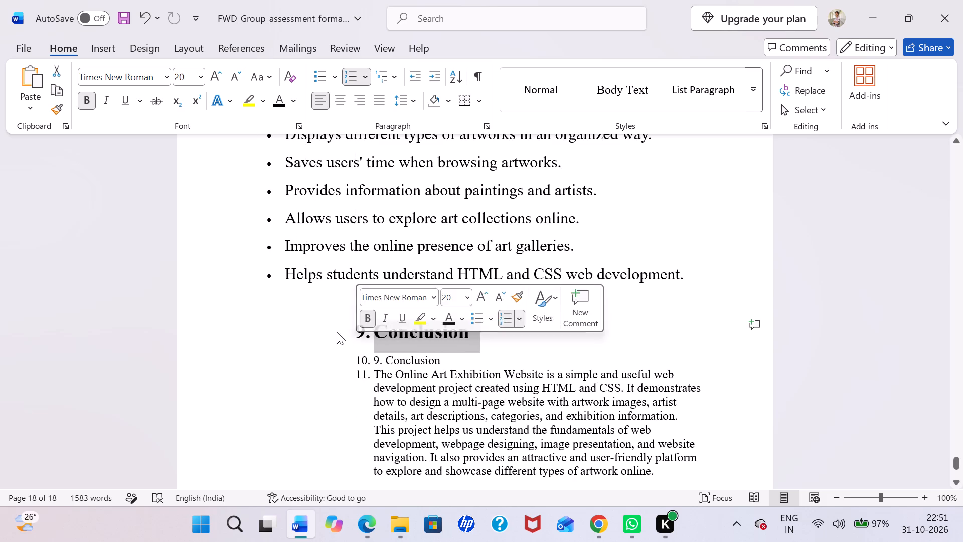
{"action": "left_click", "coordinate": [337, 332]}
{"action": "left_click_drag", "start_coordinate": [353, 329], "coordinate": [354, 350]}
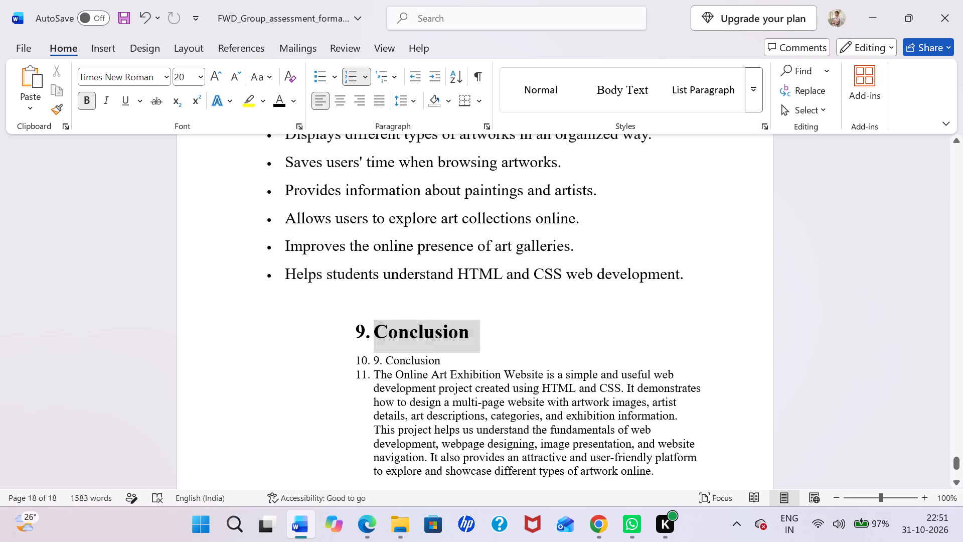
{"action": "left_click_drag", "start_coordinate": [354, 350], "coordinate": [350, 342]}
{"action": "left_click_drag", "start_coordinate": [350, 342], "coordinate": [365, 324]}
{"action": "left_click_drag", "start_coordinate": [360, 329], "coordinate": [360, 367]}
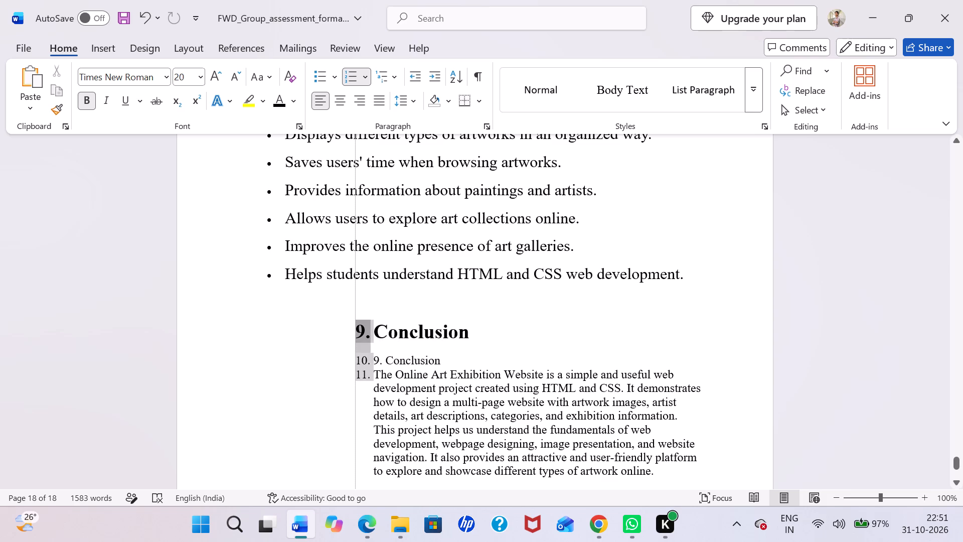
{"action": "left_click_drag", "start_coordinate": [360, 367], "coordinate": [359, 369]}
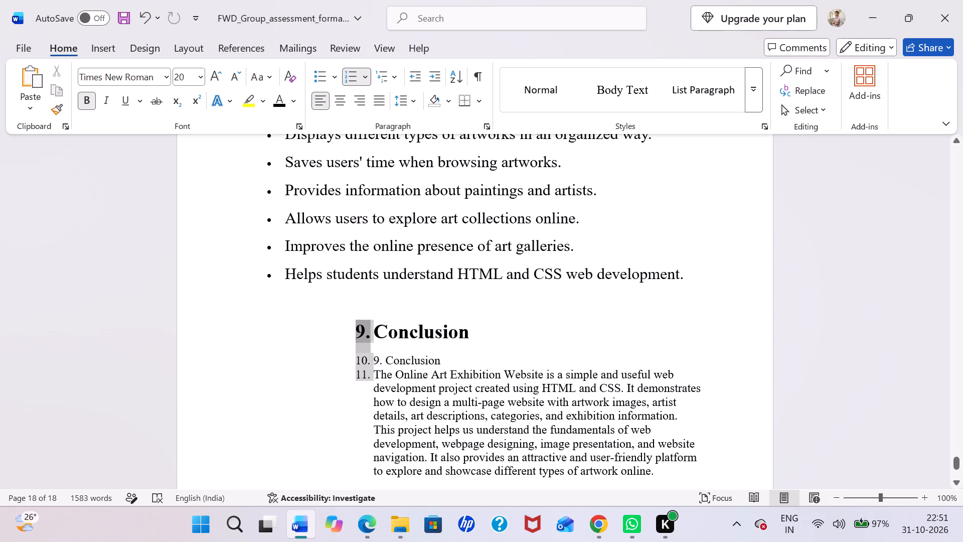
{"action": "left_click", "coordinate": [346, 355]}
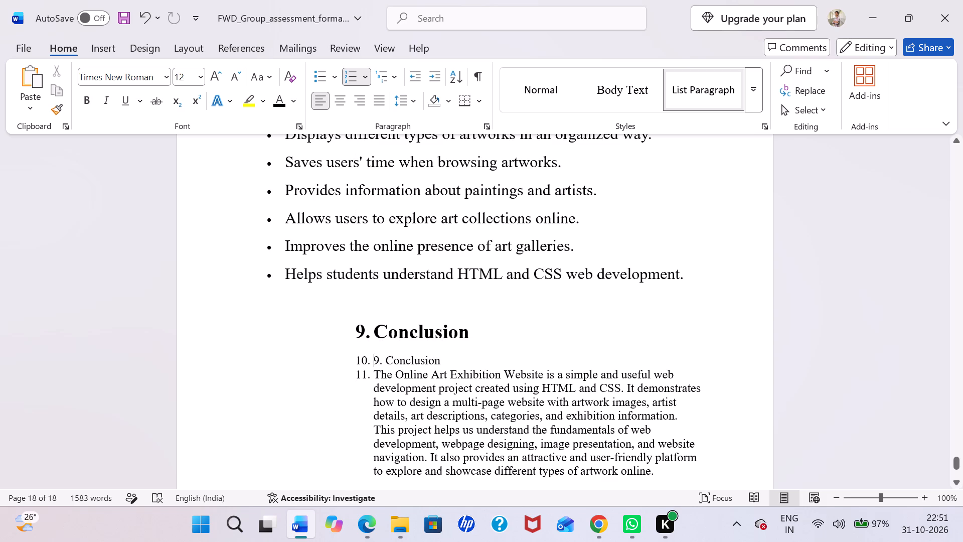
{"action": "left_click_drag", "start_coordinate": [355, 331], "coordinate": [339, 326]}
{"action": "left_click_drag", "start_coordinate": [339, 326], "coordinate": [352, 326]}
{"action": "left_click_drag", "start_coordinate": [352, 326], "coordinate": [357, 328]}
{"action": "left_click_drag", "start_coordinate": [357, 328], "coordinate": [283, 367]}
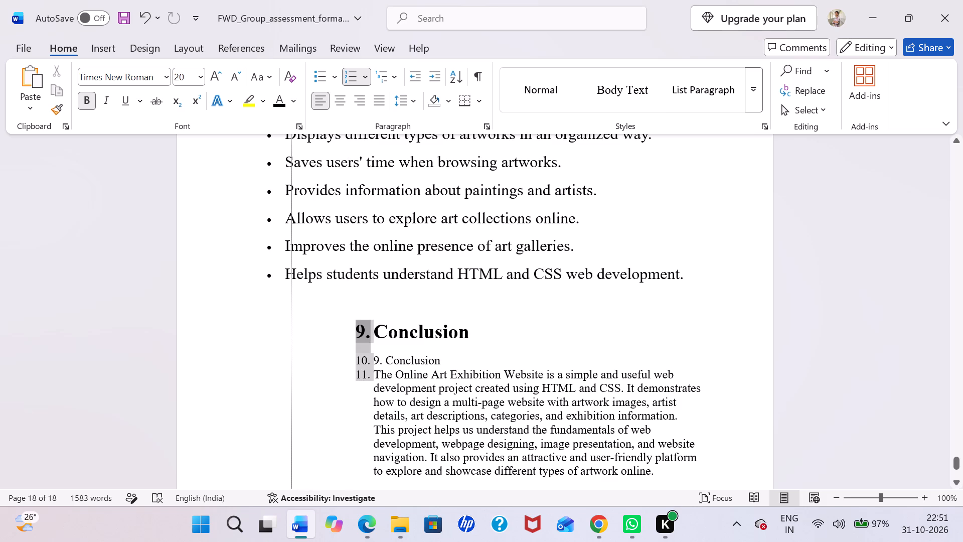
{"action": "left_click_drag", "start_coordinate": [283, 367], "coordinate": [235, 365]}
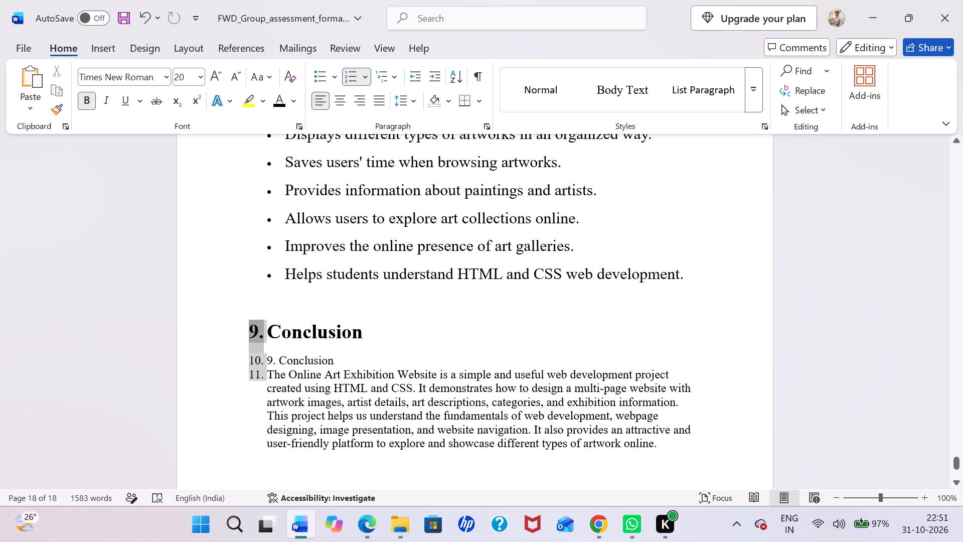
{"action": "left_click", "coordinate": [408, 333]}
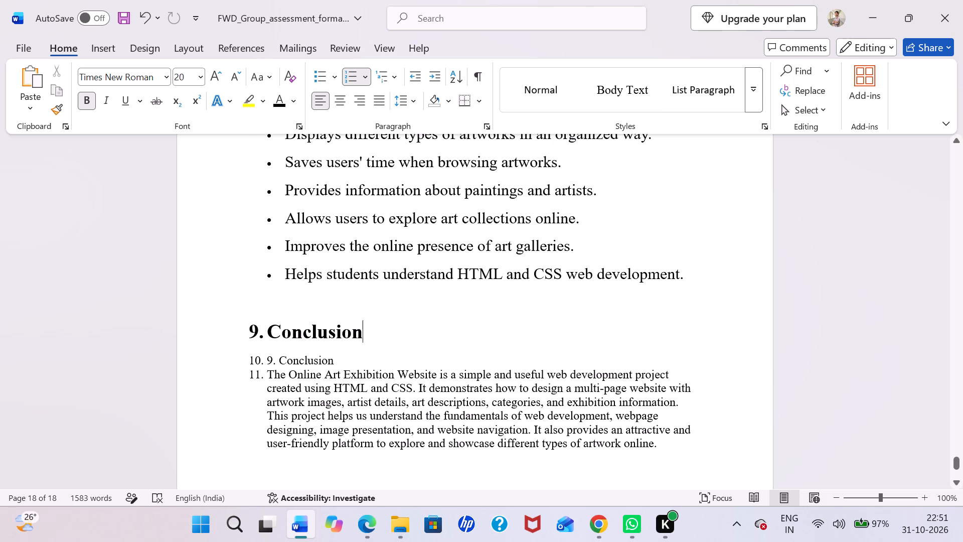
Delete the duplicate "9. Conclusion" line below the heading and remove the list number from the conclusion paragraph.
{"action": "left_click", "coordinate": [265, 362]}
{"action": "left_click_drag", "start_coordinate": [248, 357], "coordinate": [305, 357]}
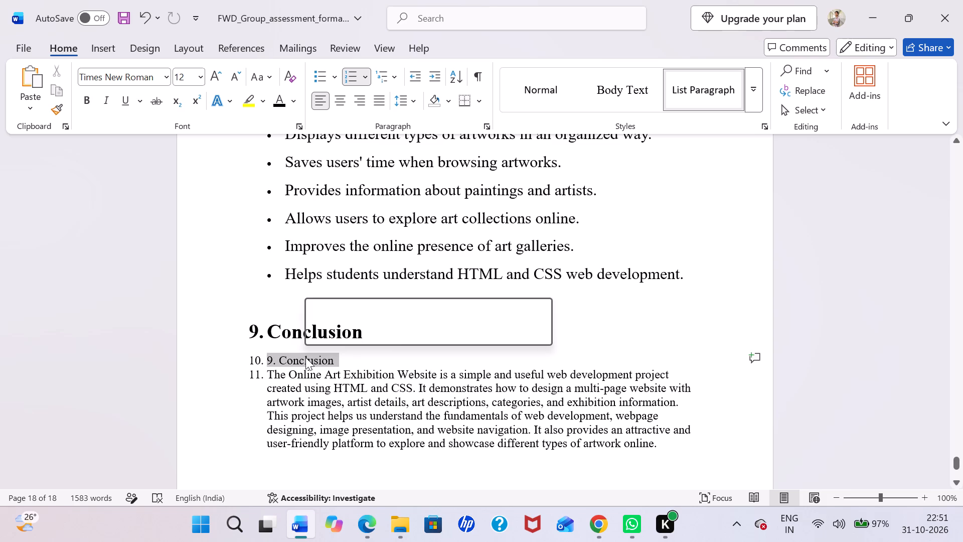
{"action": "key", "text": "Delete"}
{"action": "key", "text": "BackSpace"}
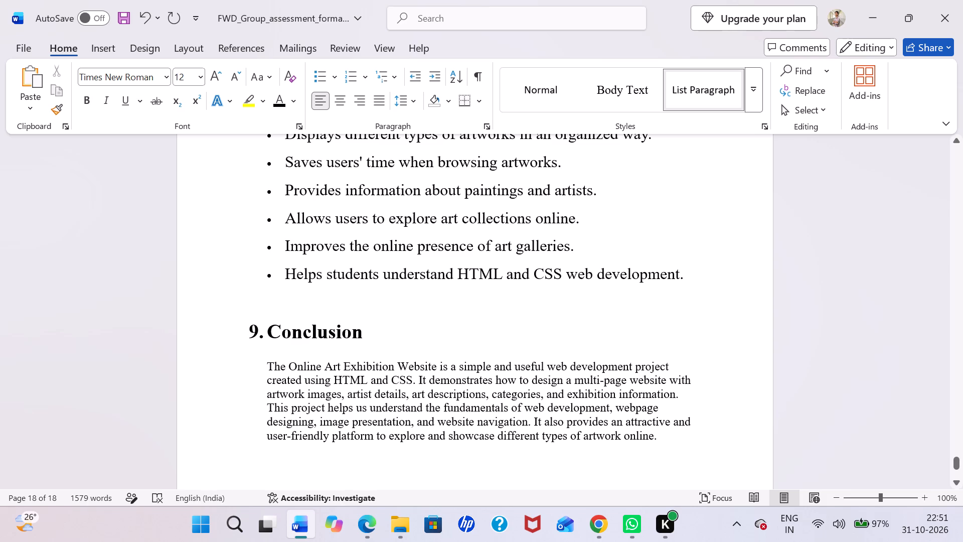
Place the conclusion paragraph directly below the "9. Conclusion" heading, unnumbered and aligned with the heading's text.
{"action": "key", "text": "Return"}
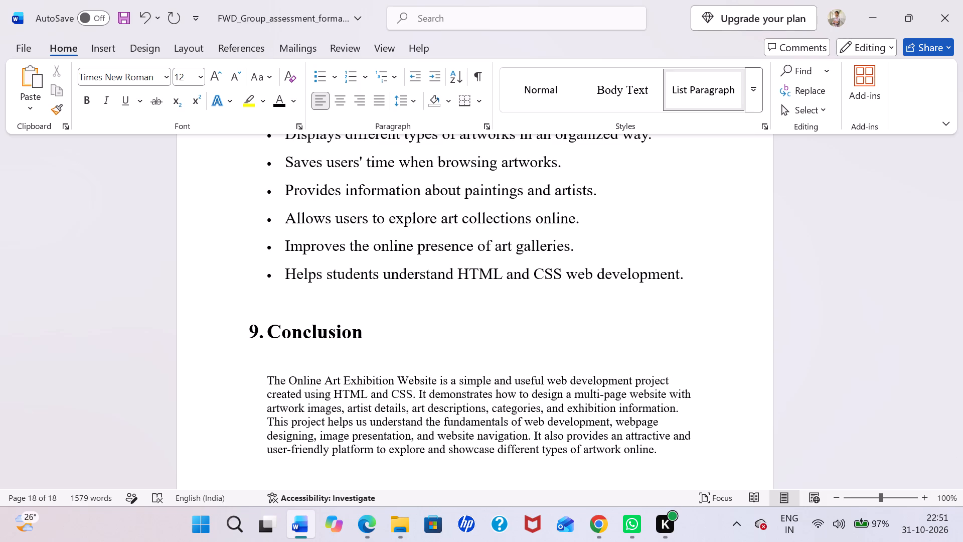
{"action": "key", "text": "BackSpace"}
{"action": "key", "text": "BackSpace"}
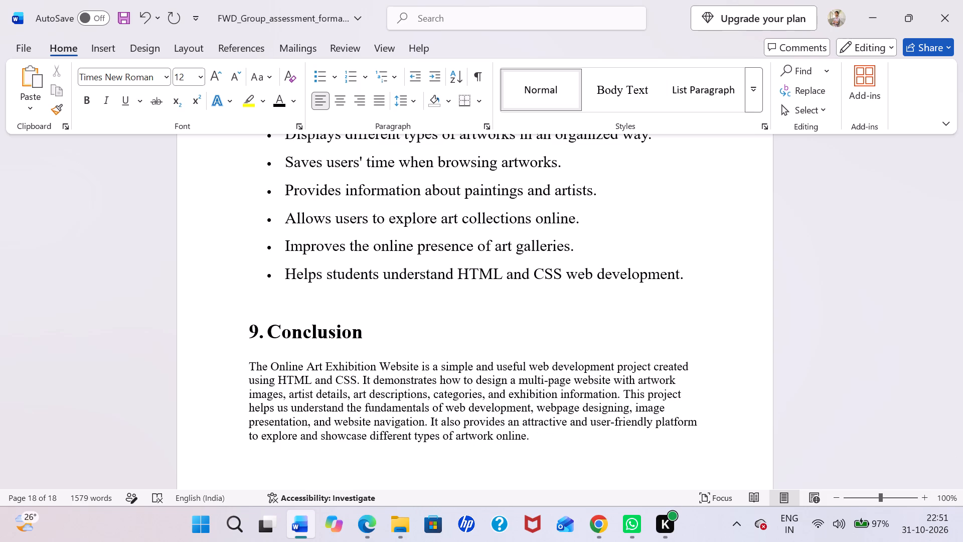
{"action": "key", "text": "BackSpace"}
{"action": "key", "text": "BackSpace"}
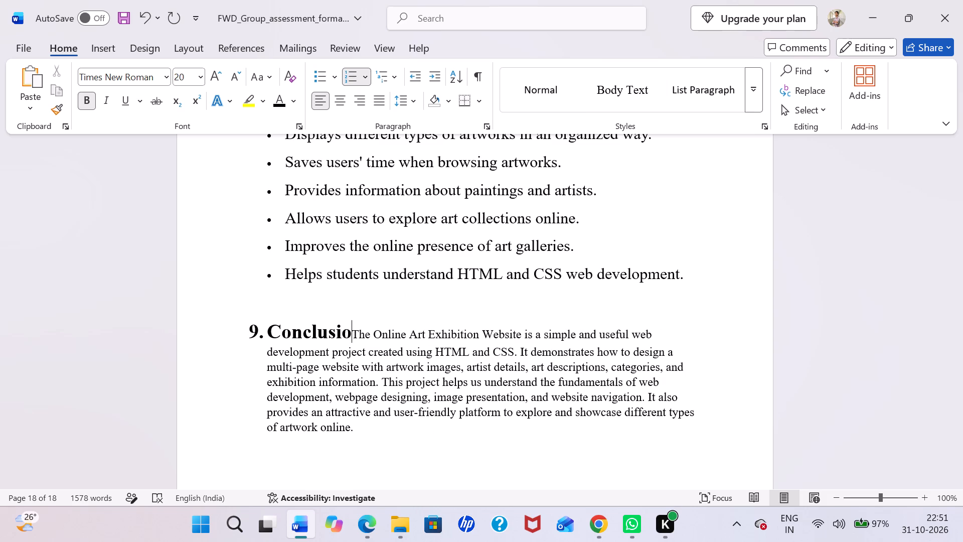
{"action": "key", "text": "n"}
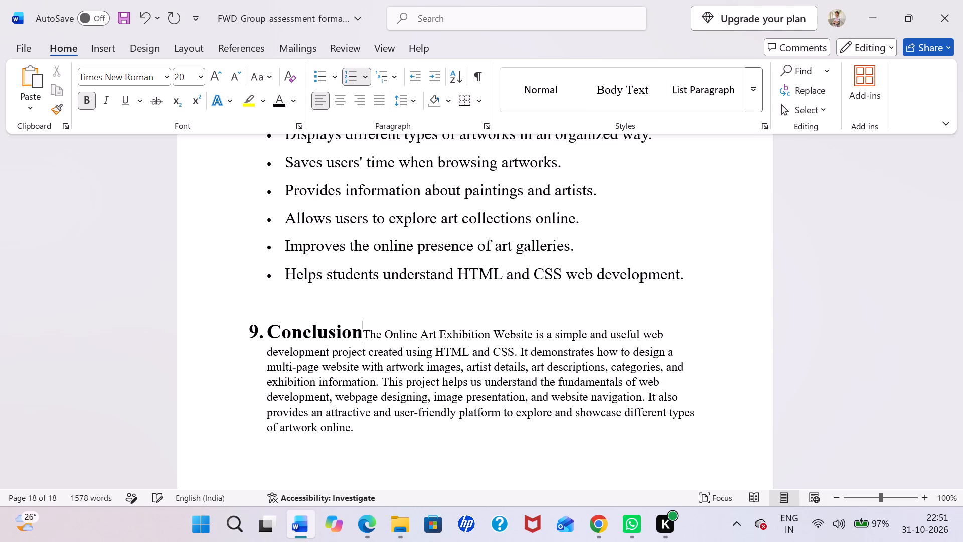
{"action": "key", "text": "Return"}
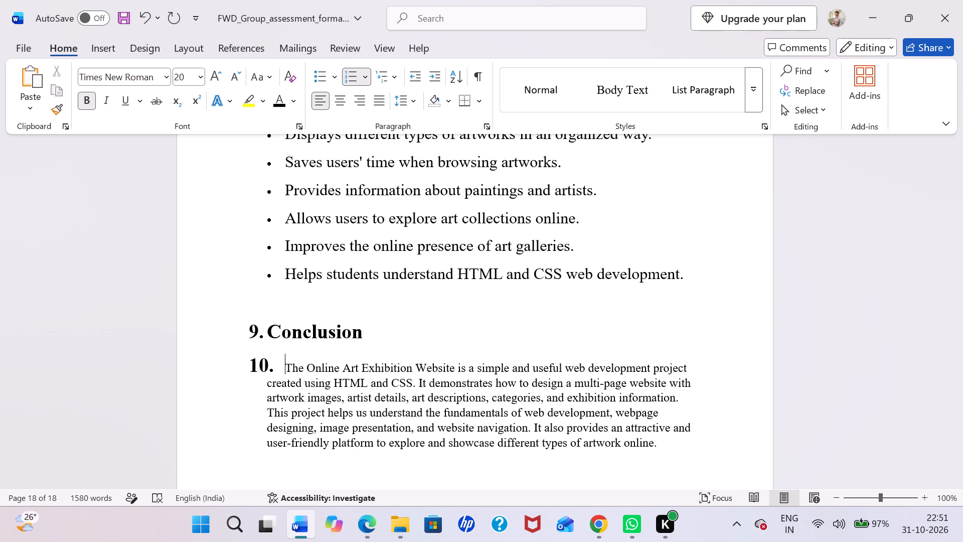
{"action": "key", "text": "BackSpace"}
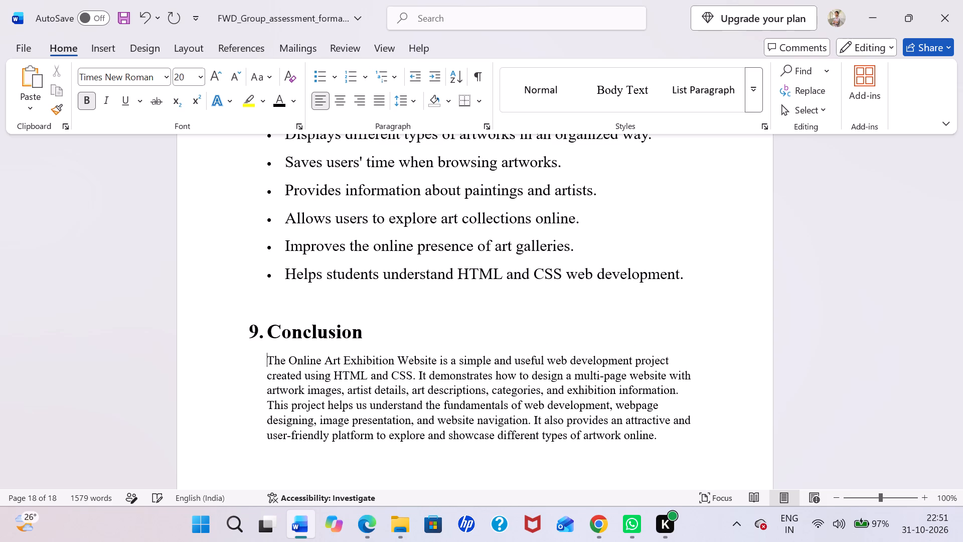
Set the font size of the whole conclusion paragraph to 16.
{"action": "left_click_drag", "start_coordinate": [269, 361], "coordinate": [279, 363]}
{"action": "left_click_drag", "start_coordinate": [279, 363], "coordinate": [425, 434]}
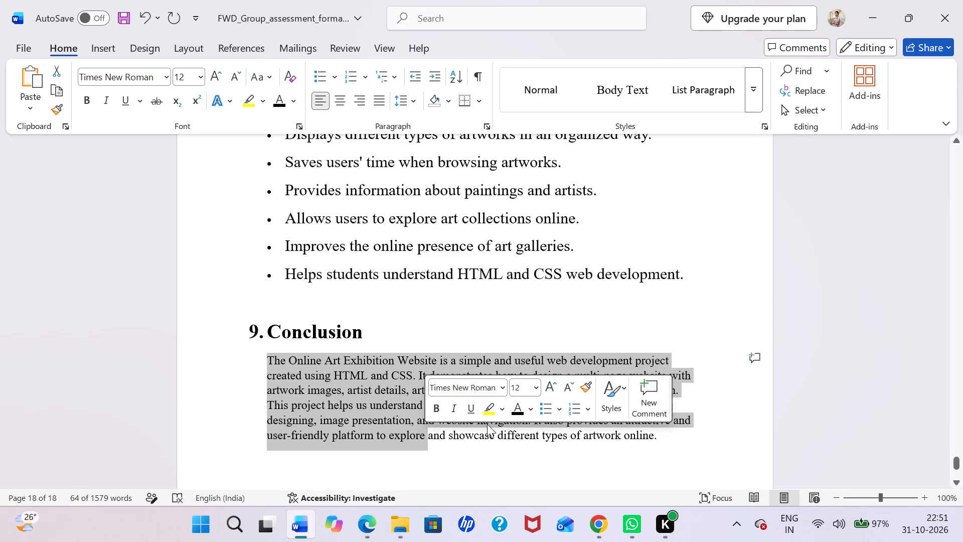
{"action": "left_click", "coordinate": [537, 309]}
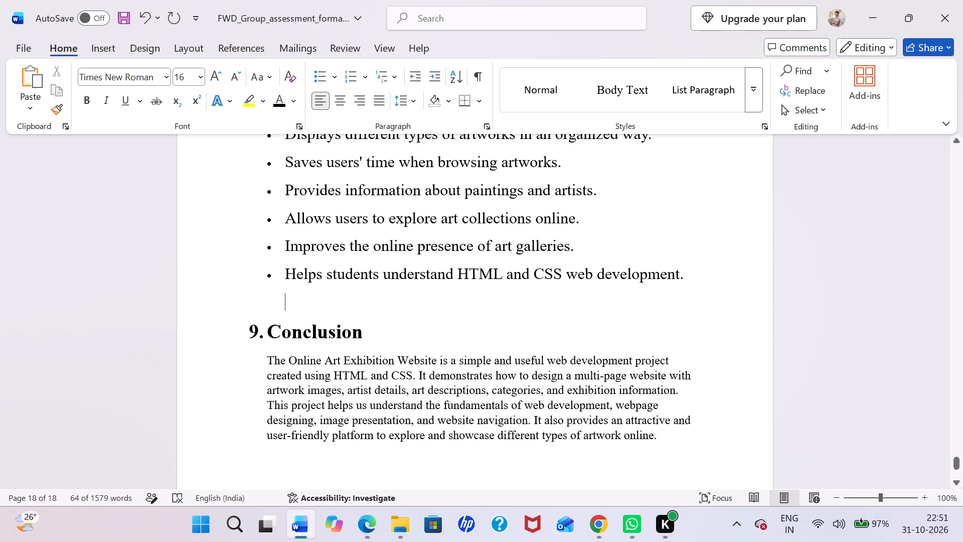
{"action": "left_click_drag", "start_coordinate": [266, 364], "coordinate": [407, 456]}
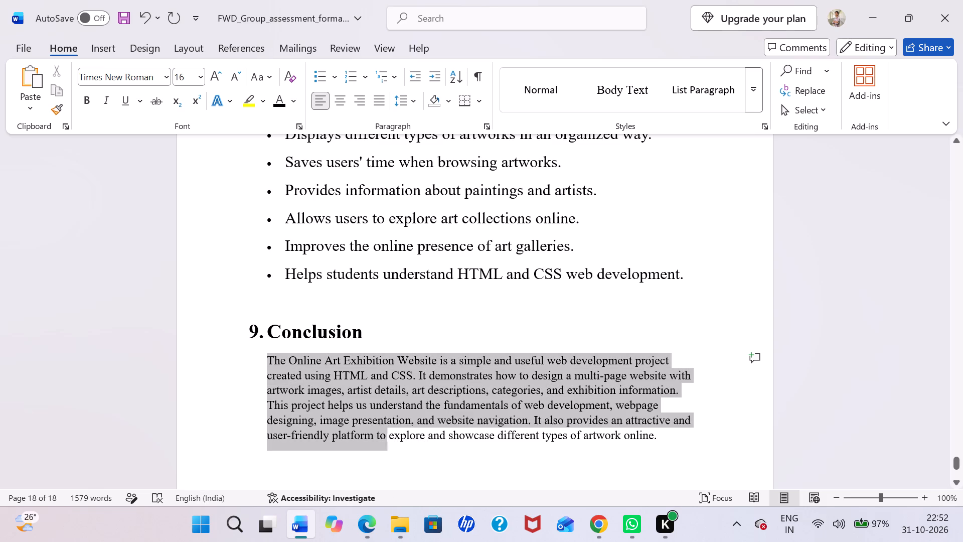
{"action": "left_click_drag", "start_coordinate": [407, 456], "coordinate": [603, 441]}
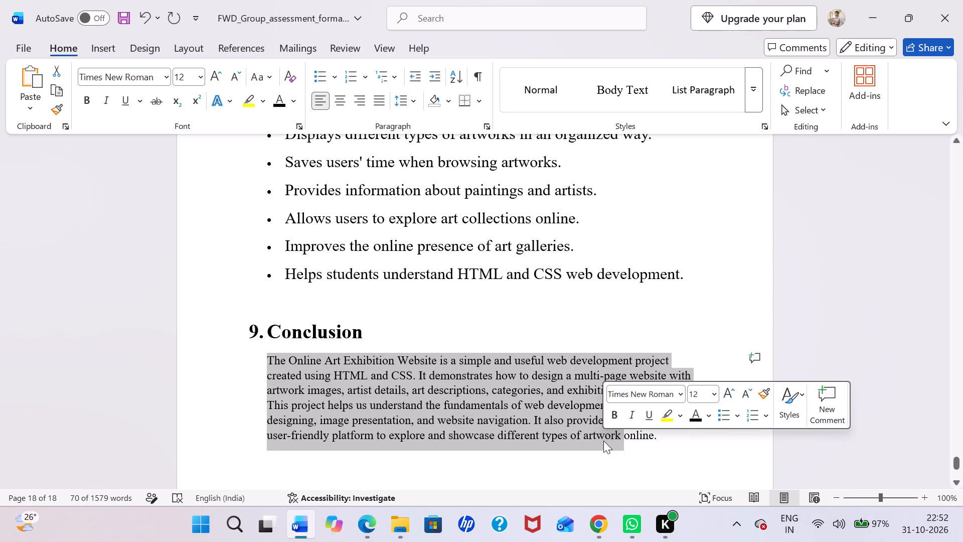
{"action": "left_click", "coordinate": [659, 453]}
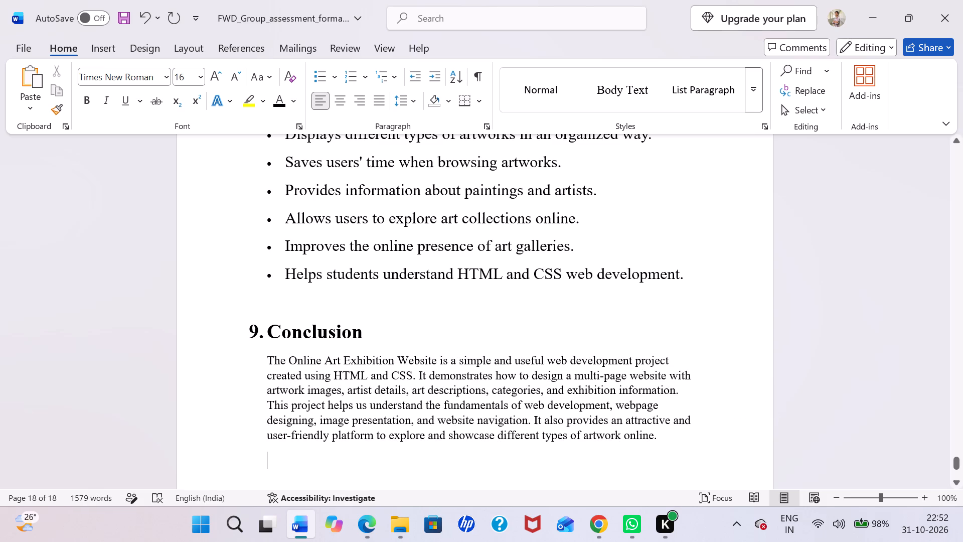
{"action": "left_click", "coordinate": [268, 357]}
{"action": "left_click_drag", "start_coordinate": [268, 357], "coordinate": [578, 429]}
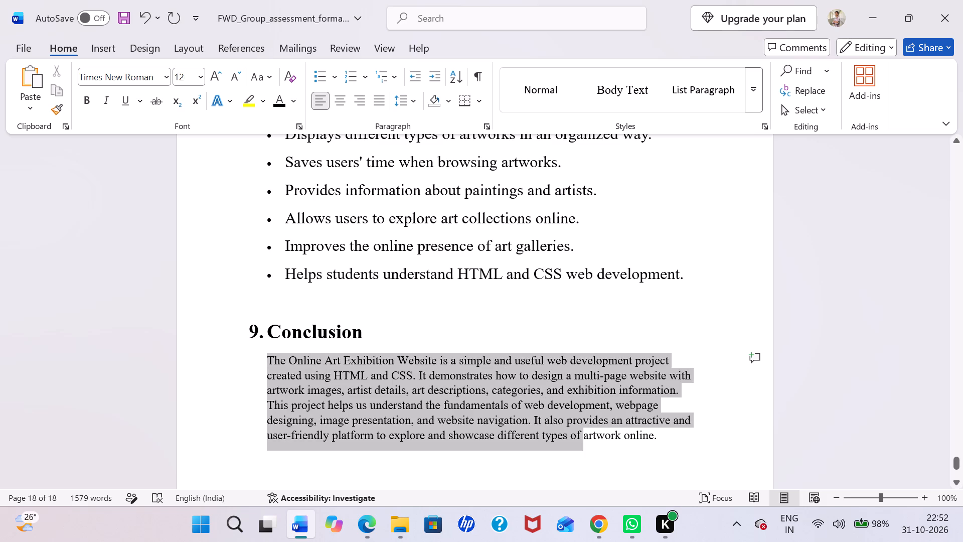
{"action": "left_click_drag", "start_coordinate": [578, 429], "coordinate": [702, 431]}
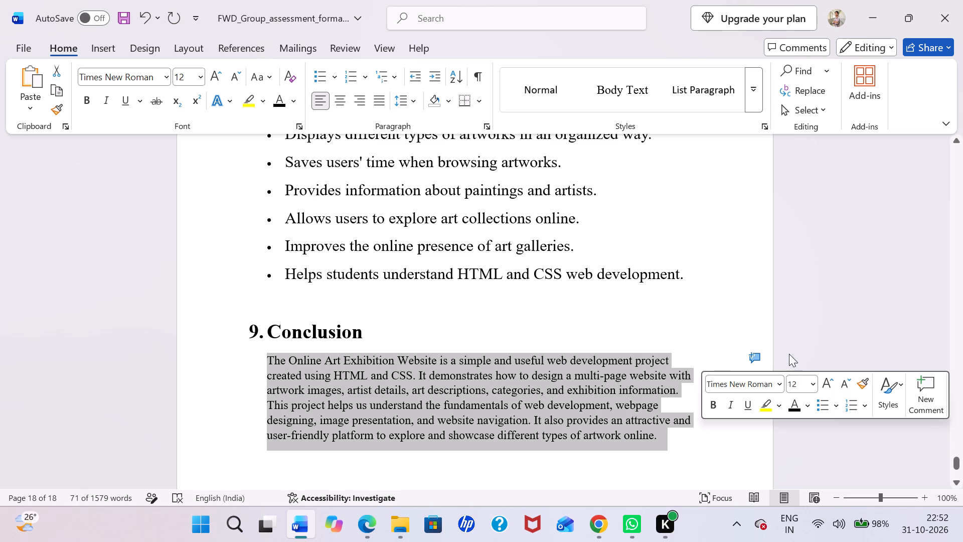
{"action": "left_click", "coordinate": [811, 384]}
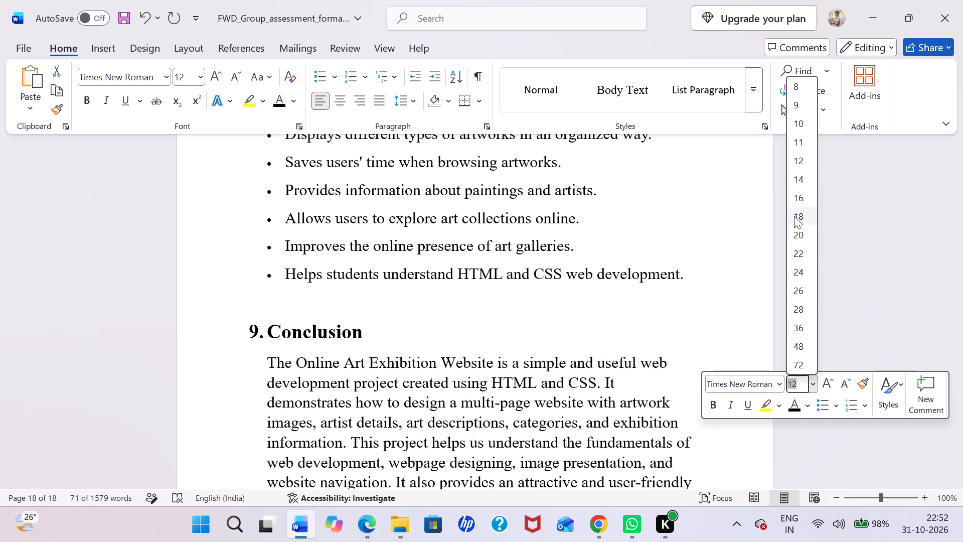
{"action": "left_click", "coordinate": [796, 201]}
{"action": "scroll", "coordinate": [563, 365], "scroll_direction": "down", "scroll_amount": 1}
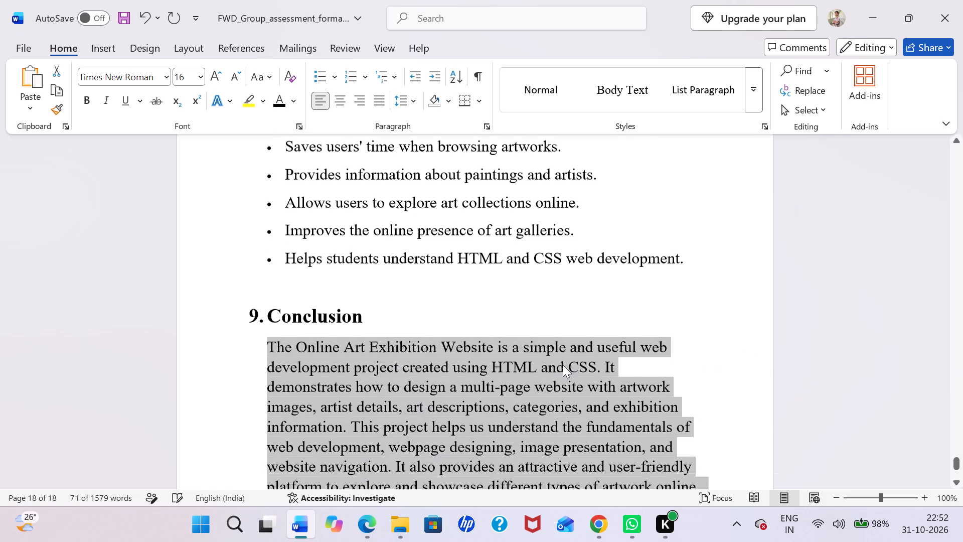
{"action": "scroll", "coordinate": [563, 365], "scroll_direction": "down", "scroll_amount": 1}
{"action": "left_click", "coordinate": [563, 365]}
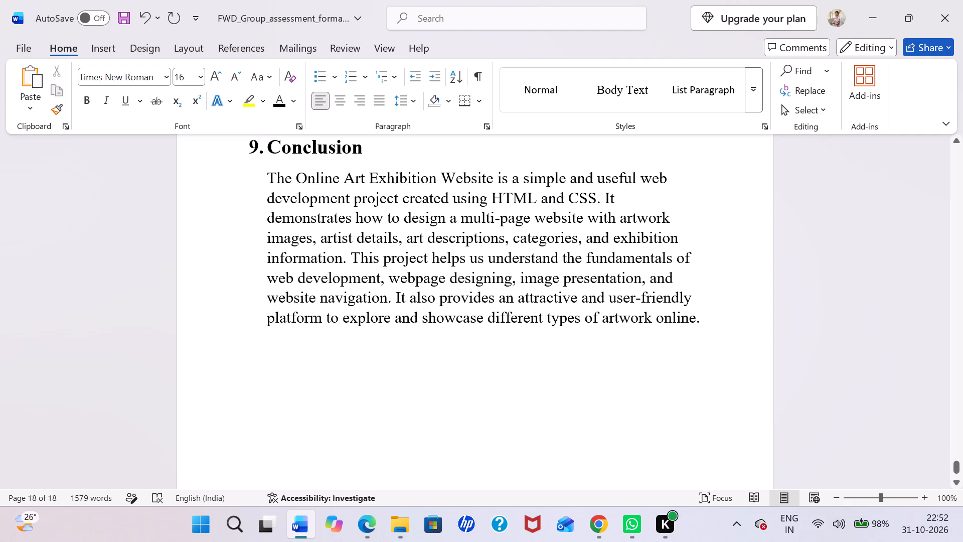
Review the whole document, from the code listings, screenshots and page descriptions back to the student details table on page one.
{"action": "scroll", "coordinate": [397, 231], "scroll_direction": "up", "scroll_amount": 14}
{"action": "scroll", "coordinate": [397, 231], "scroll_direction": "up", "scroll_amount": 18}
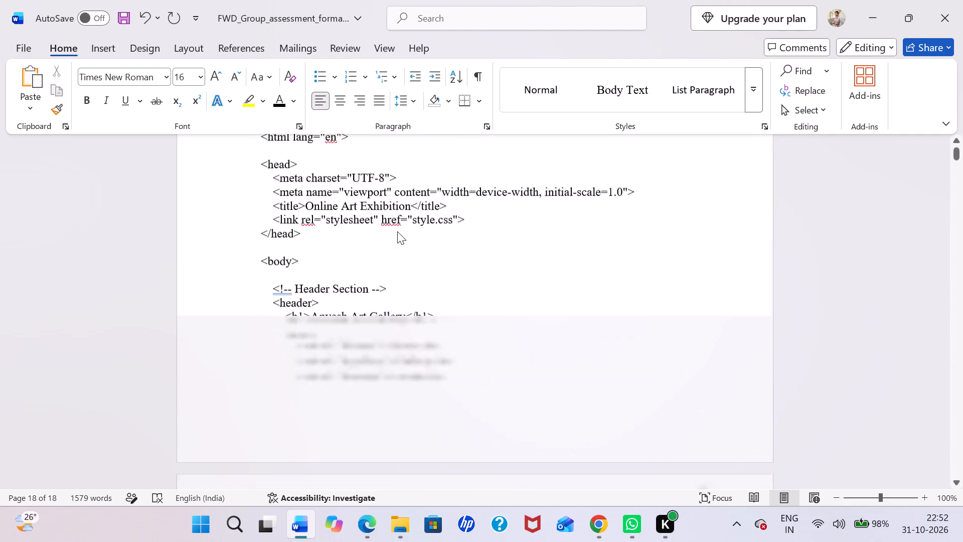
{"action": "scroll", "coordinate": [397, 231], "scroll_direction": "up", "scroll_amount": 20}
{"action": "scroll", "coordinate": [397, 231], "scroll_direction": "up", "scroll_amount": 3}
{"action": "scroll", "coordinate": [299, 475], "scroll_direction": "down", "scroll_amount": 5}
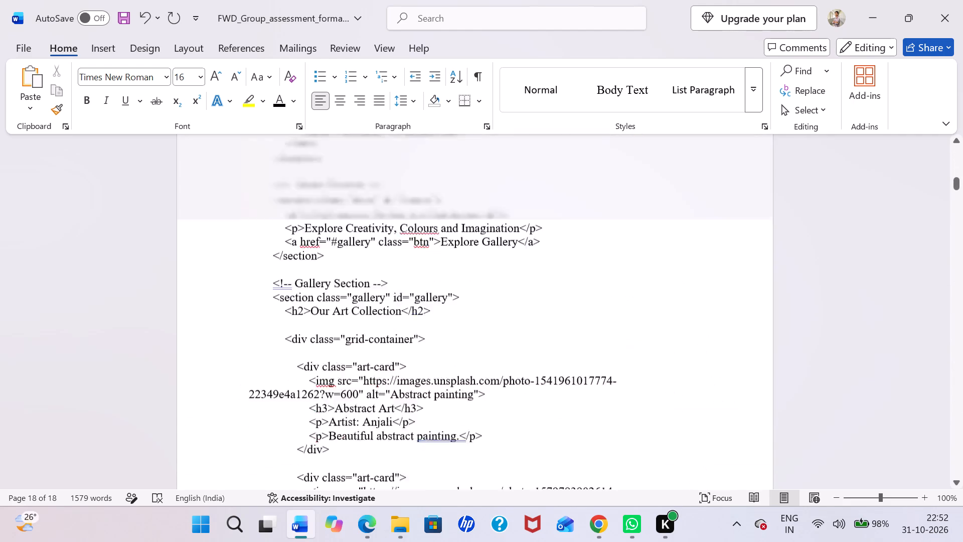
{"action": "scroll", "coordinate": [299, 475], "scroll_direction": "down", "scroll_amount": 12}
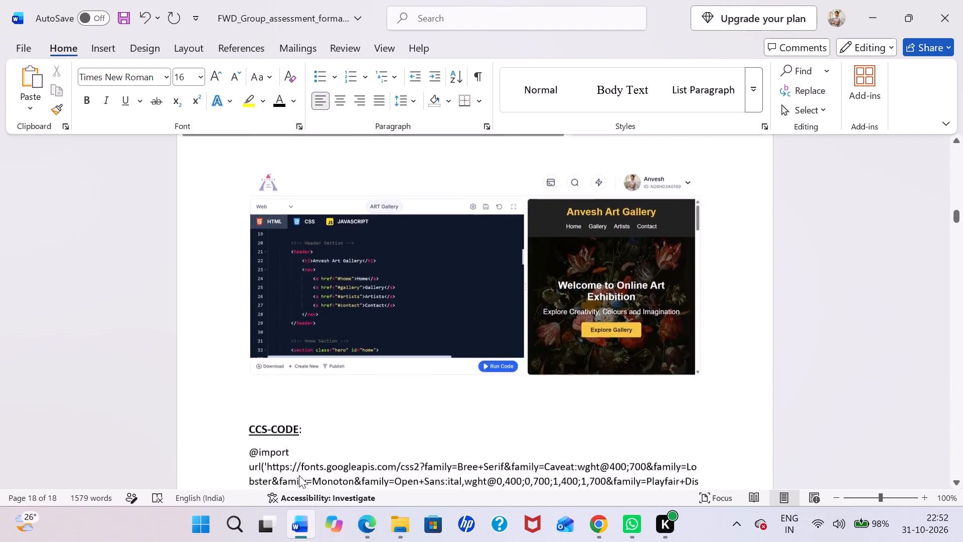
{"action": "scroll", "coordinate": [299, 475], "scroll_direction": "down", "scroll_amount": 7}
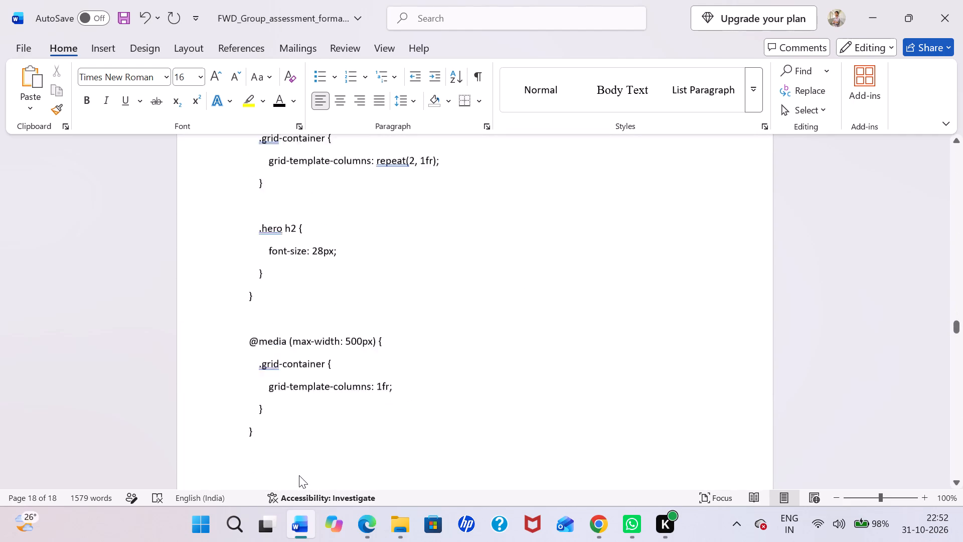
{"action": "scroll", "coordinate": [299, 475], "scroll_direction": "down", "scroll_amount": 7}
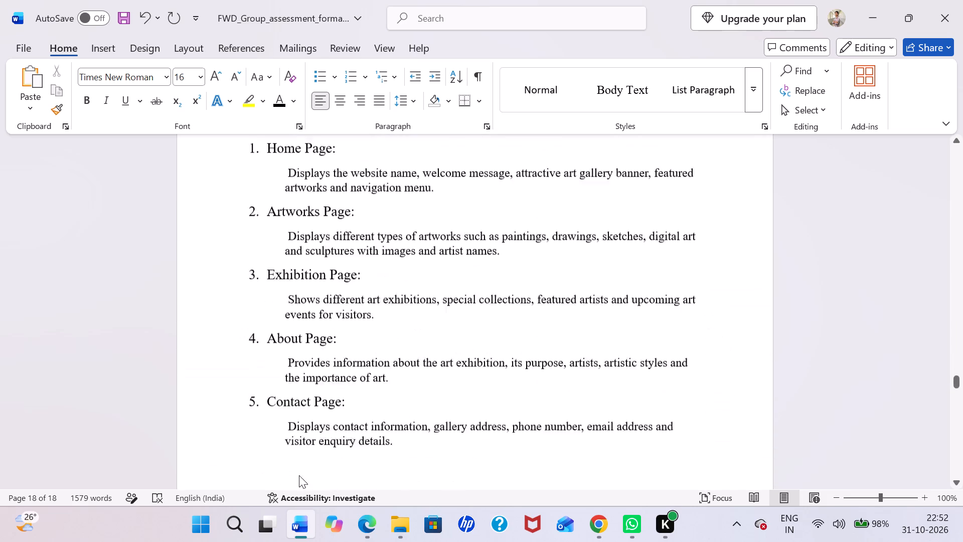
{"action": "scroll", "coordinate": [299, 475], "scroll_direction": "up", "scroll_amount": 11}
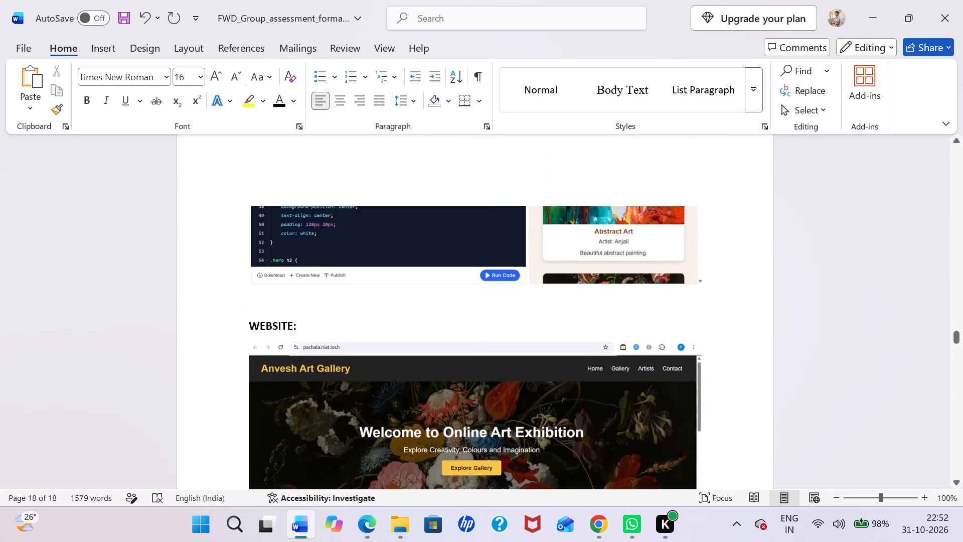
{"action": "scroll", "coordinate": [299, 475], "scroll_direction": "up", "scroll_amount": 14}
{"action": "scroll", "coordinate": [299, 475], "scroll_direction": "up", "scroll_amount": 10}
{"action": "scroll", "coordinate": [386, 454], "scroll_direction": "left", "scroll_amount": 1}
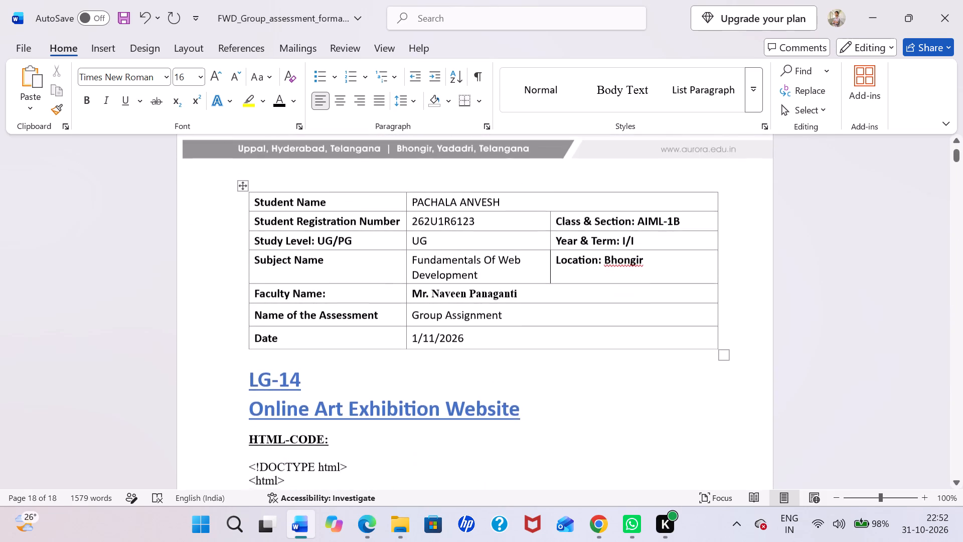
{"action": "scroll", "coordinate": [386, 454], "scroll_direction": "left", "scroll_amount": 1}
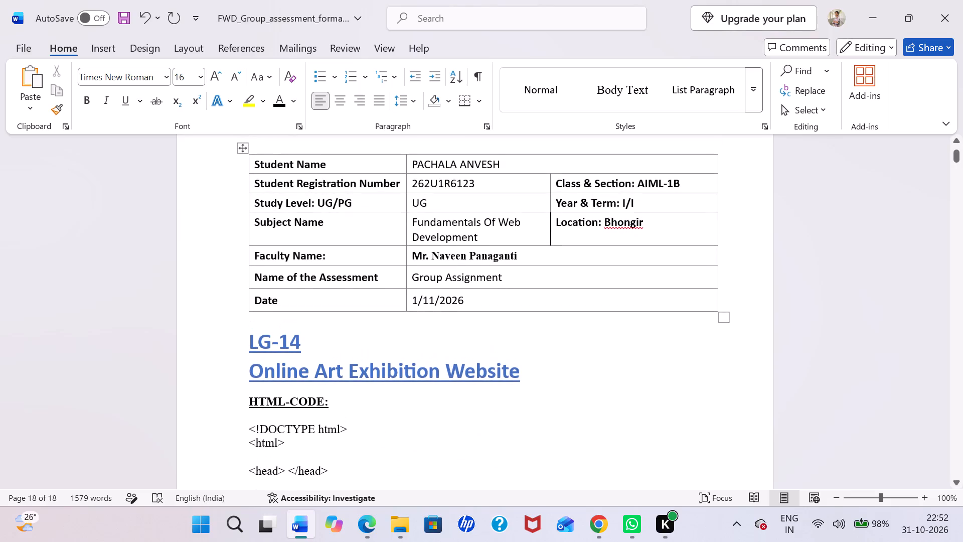
{"action": "scroll", "coordinate": [386, 454], "scroll_direction": "left", "scroll_amount": 1}
{"action": "scroll", "coordinate": [386, 454], "scroll_direction": "up", "scroll_amount": 6}
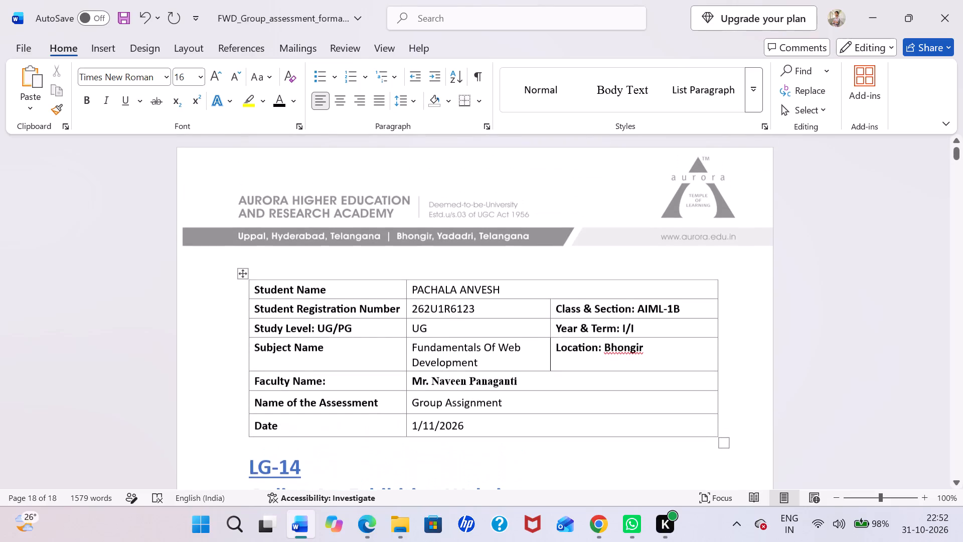
Save the assessment as a Word Document named FWD_Group_assessment_format_1B in the personal OneDrive Documents folder.
{"action": "left_click", "coordinate": [21, 45]}
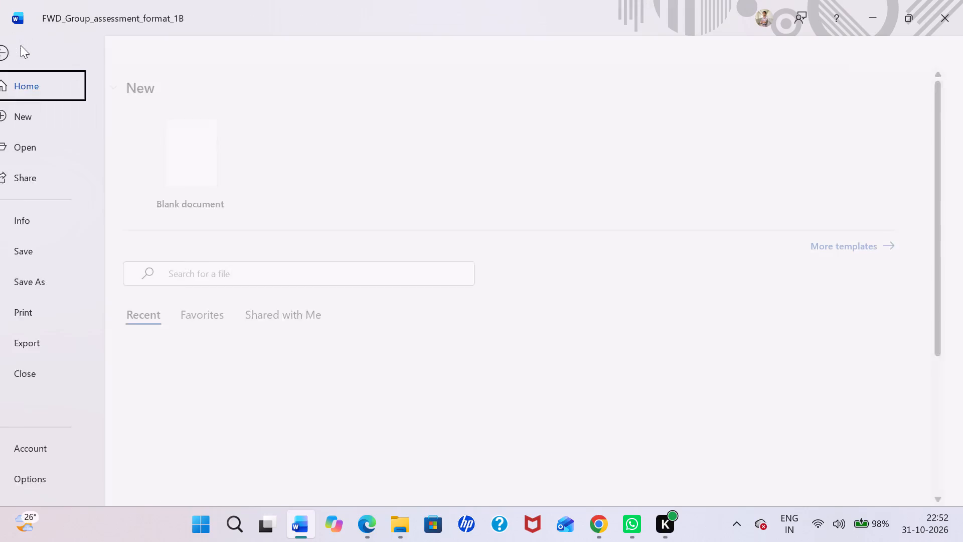
{"action": "left_click", "coordinate": [46, 275]}
{"action": "left_click", "coordinate": [147, 396]}
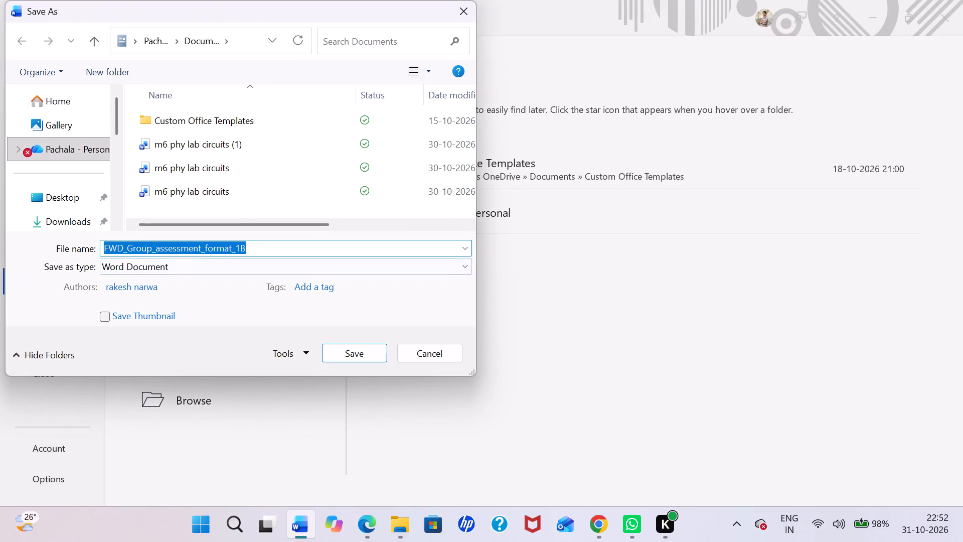
{"action": "left_click", "coordinate": [265, 254]}
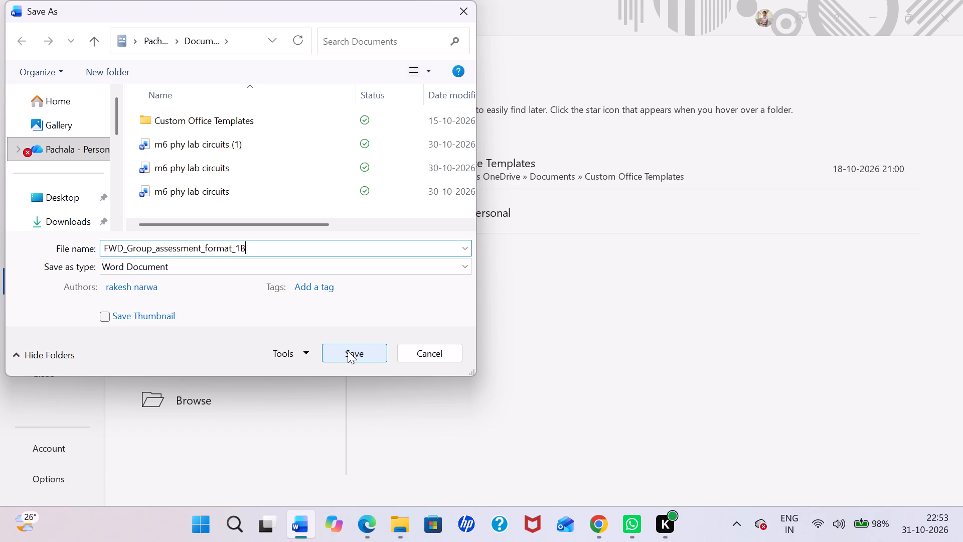
{"action": "left_click", "coordinate": [348, 351]}
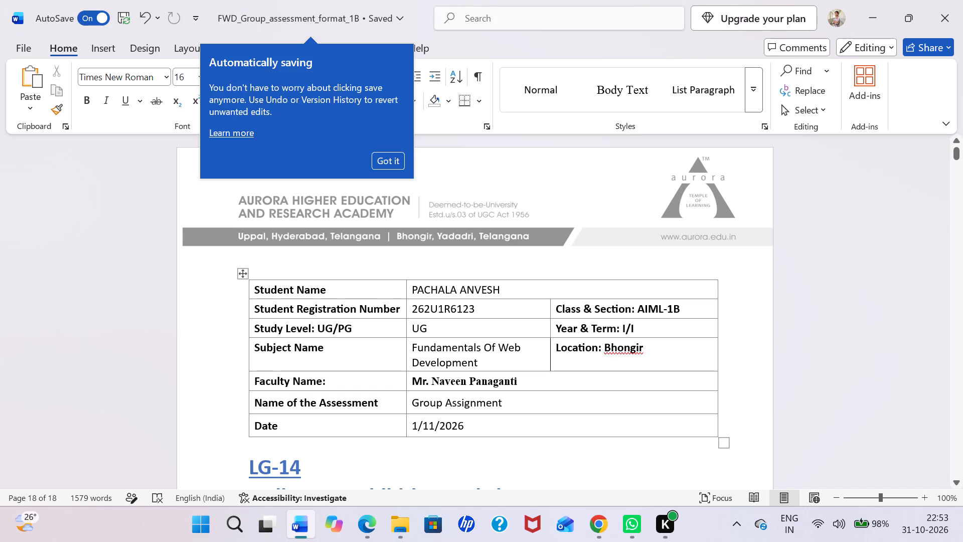
{"action": "left_click", "coordinate": [387, 158]}
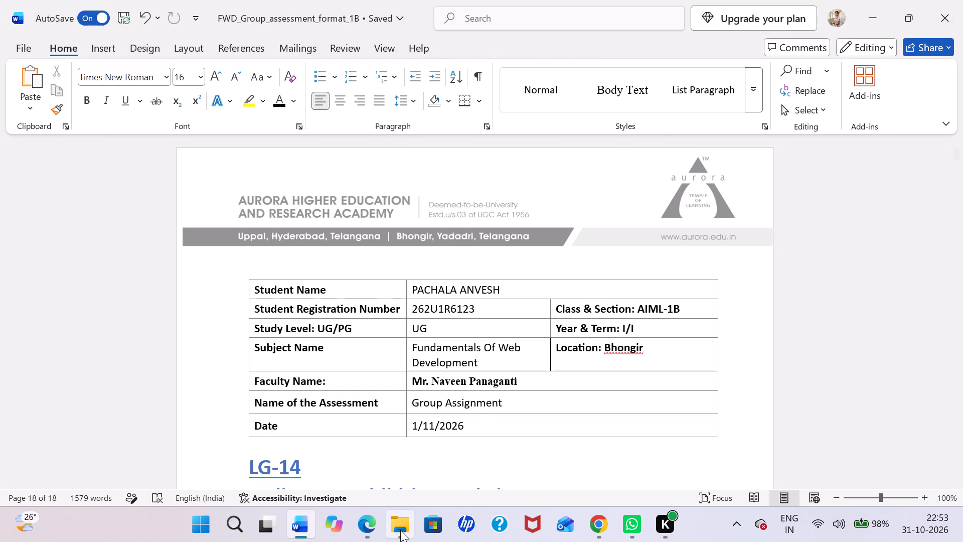
Switch to File Explorer, open FWD_Group_assessment_format_1B from the Documents folder, and bring its Word window to the front.
{"action": "left_click", "coordinate": [400, 530]}
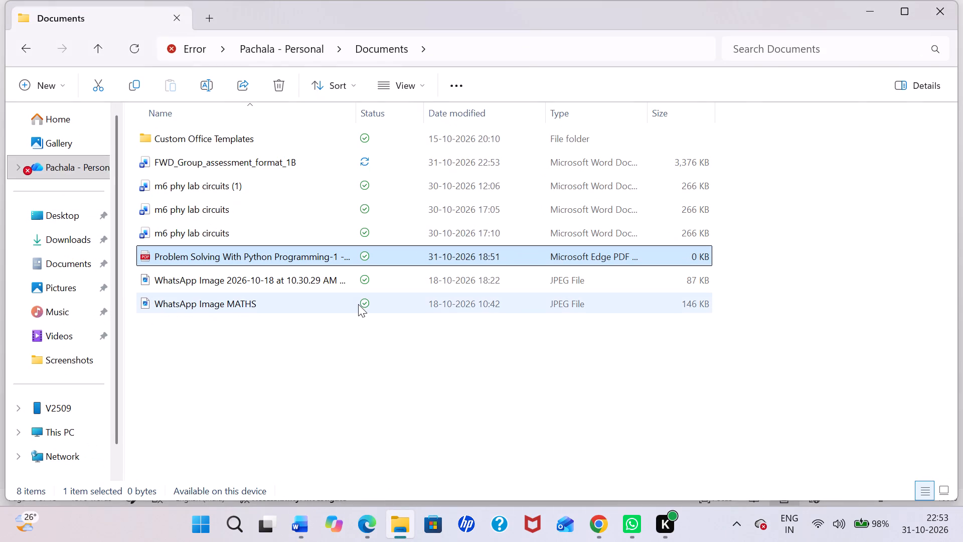
{"action": "left_click", "coordinate": [292, 152]}
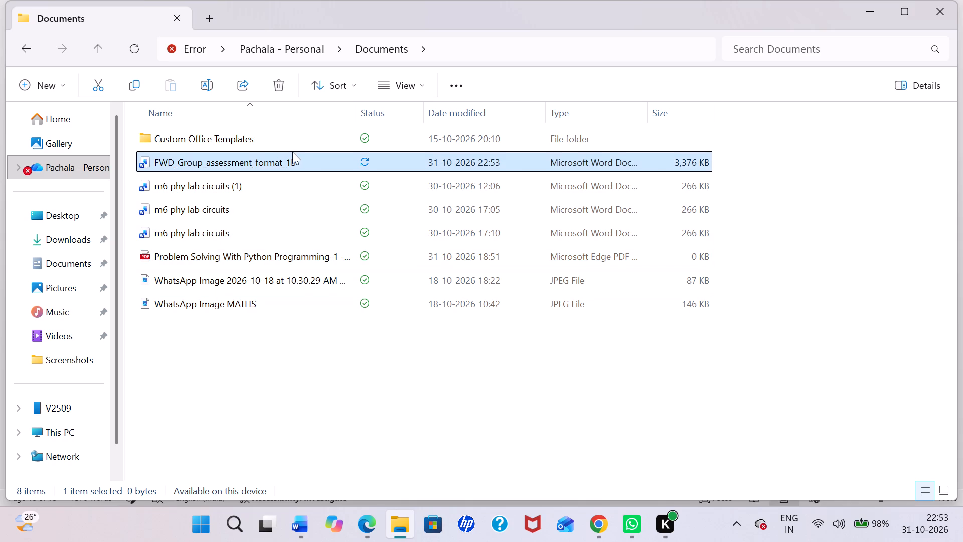
{"action": "double_click", "coordinate": [295, 153]}
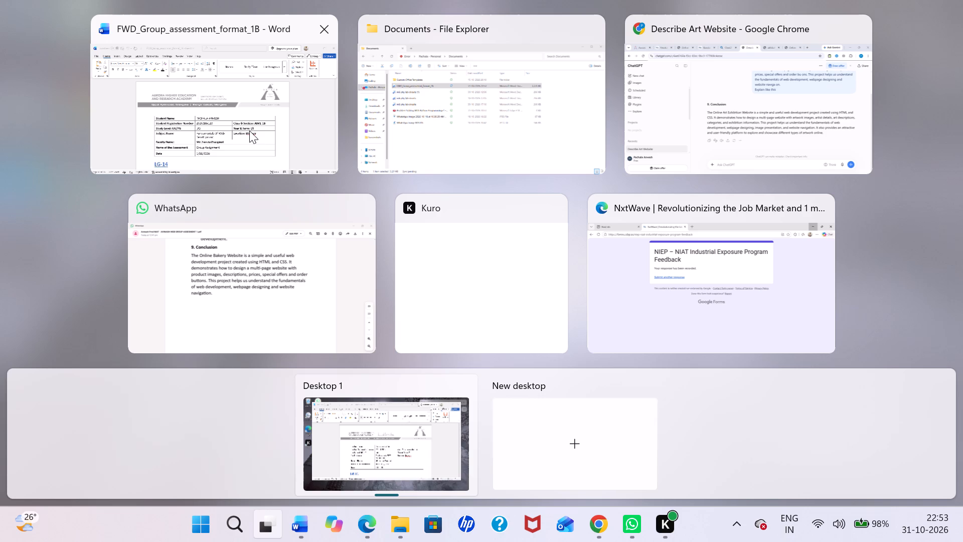
{"action": "left_click", "coordinate": [190, 83]}
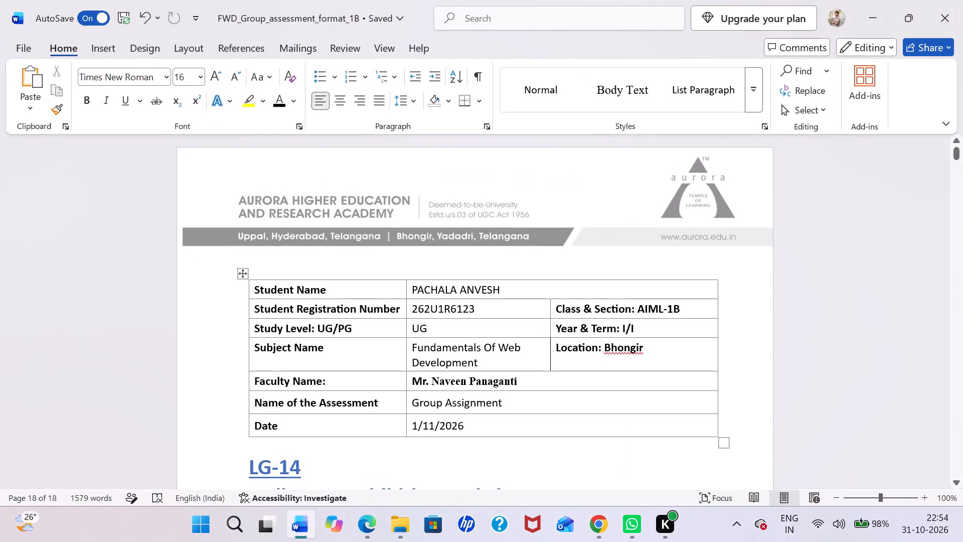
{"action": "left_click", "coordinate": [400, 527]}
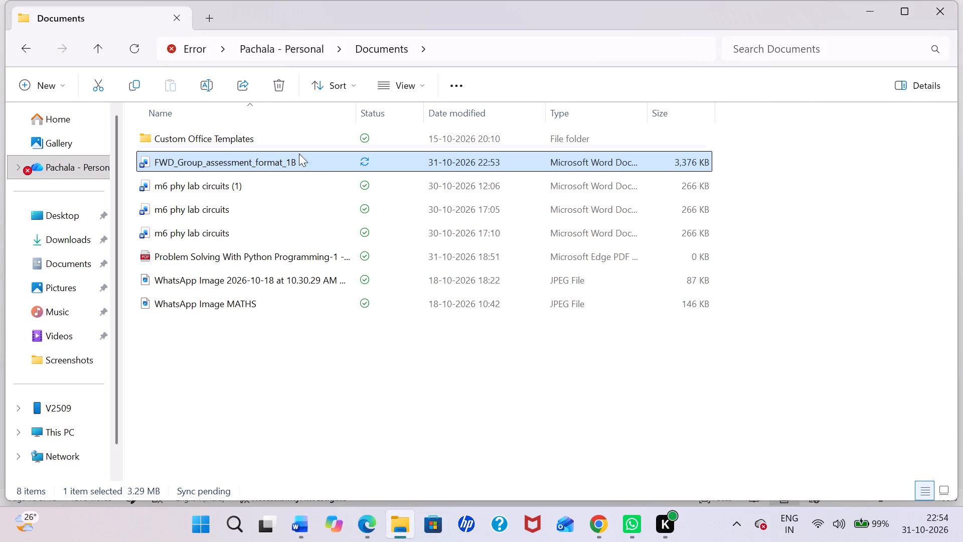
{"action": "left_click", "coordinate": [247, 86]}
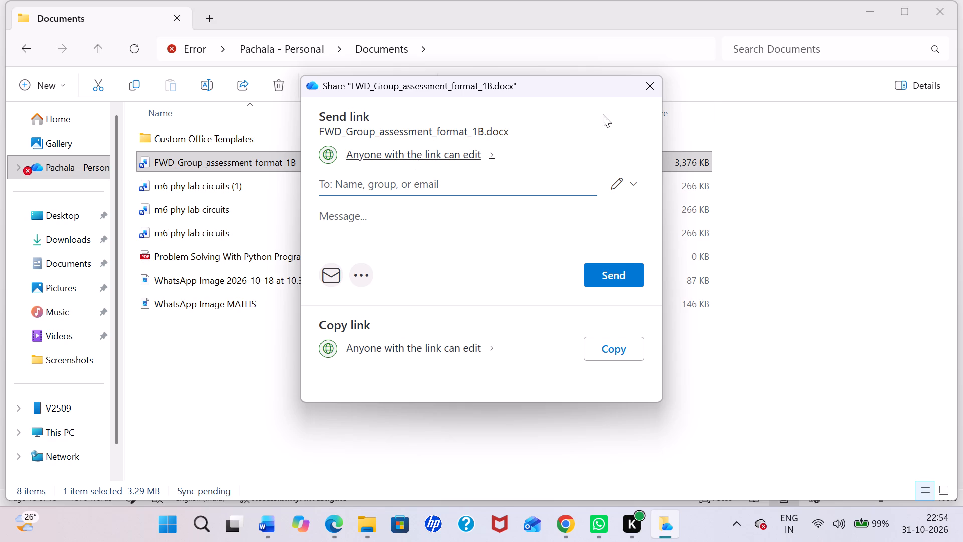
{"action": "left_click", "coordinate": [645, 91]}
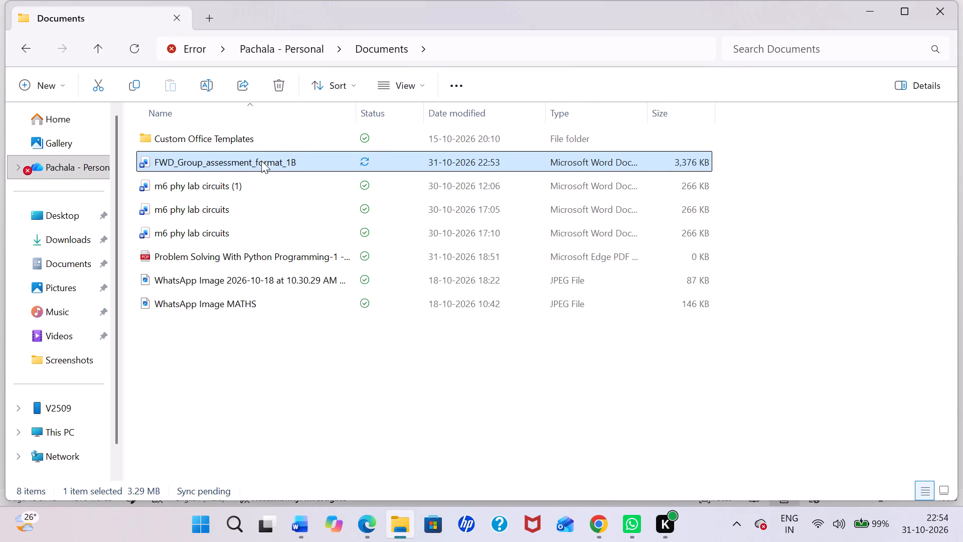
Open FWD_Group_assessment_format_1B from the Documents folder in Word and switch it to Viewing mode.
{"action": "double_click", "coordinate": [210, 155]}
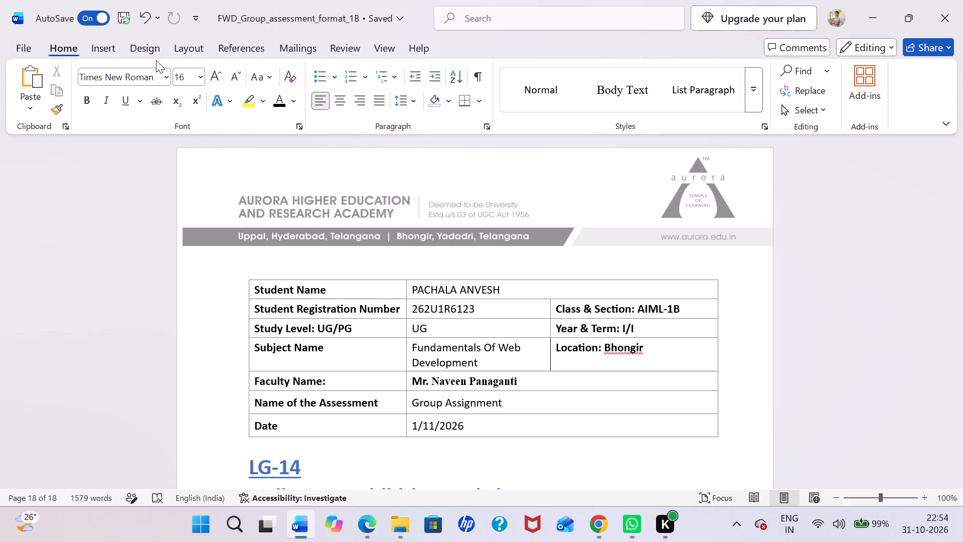
{"action": "left_click", "coordinate": [877, 42]}
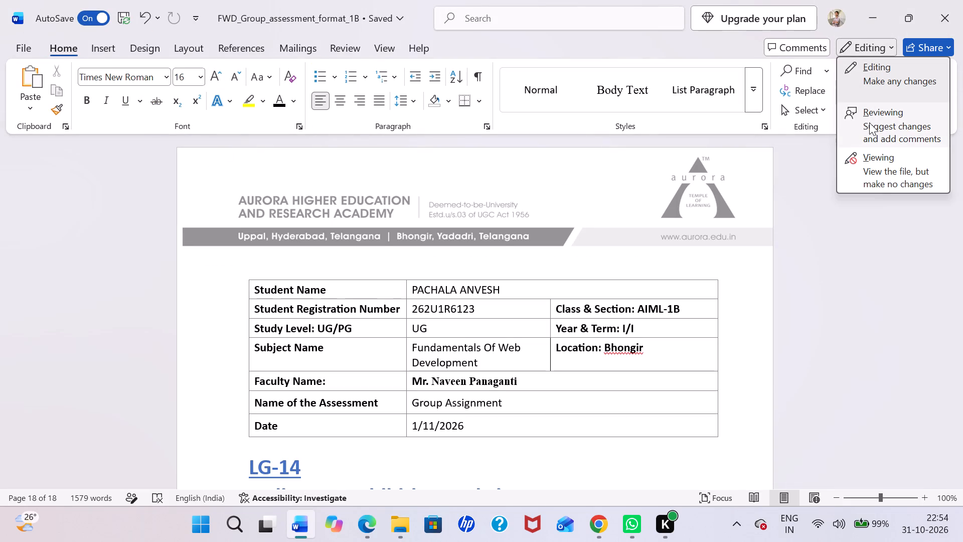
{"action": "left_click", "coordinate": [870, 168]}
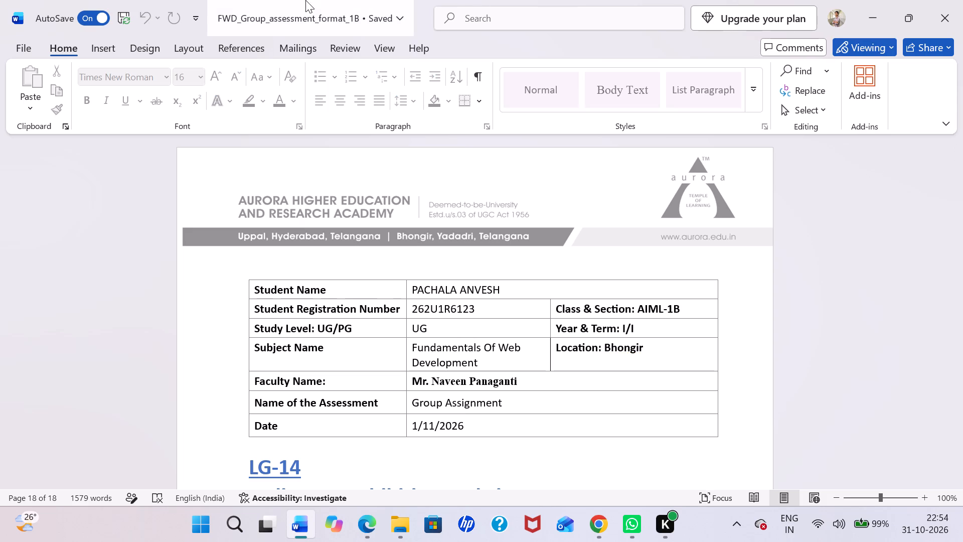
Save a copy as a Word Document named FWD_Group_assessment_format_1B in Documents, replacing the existing file.
{"action": "left_click", "coordinate": [25, 45]}
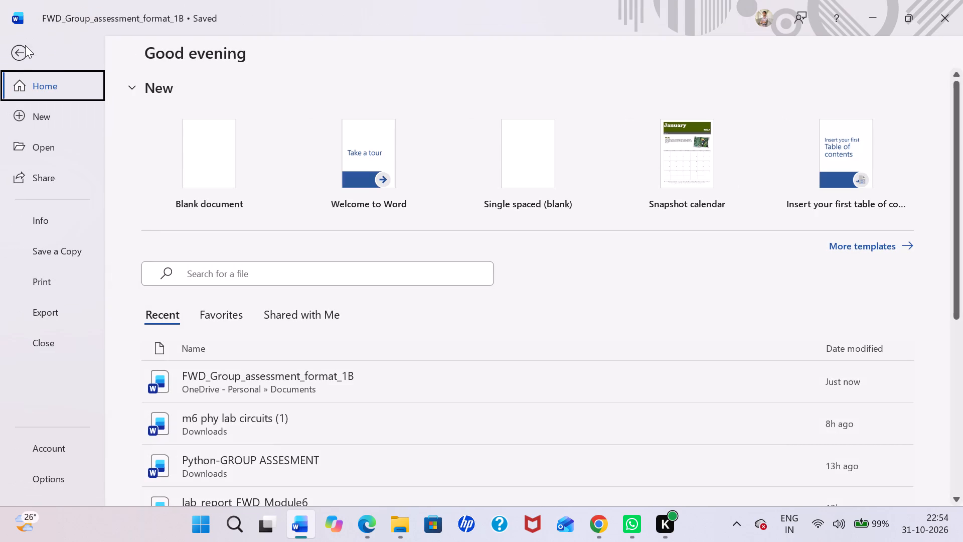
{"action": "left_click", "coordinate": [49, 246]}
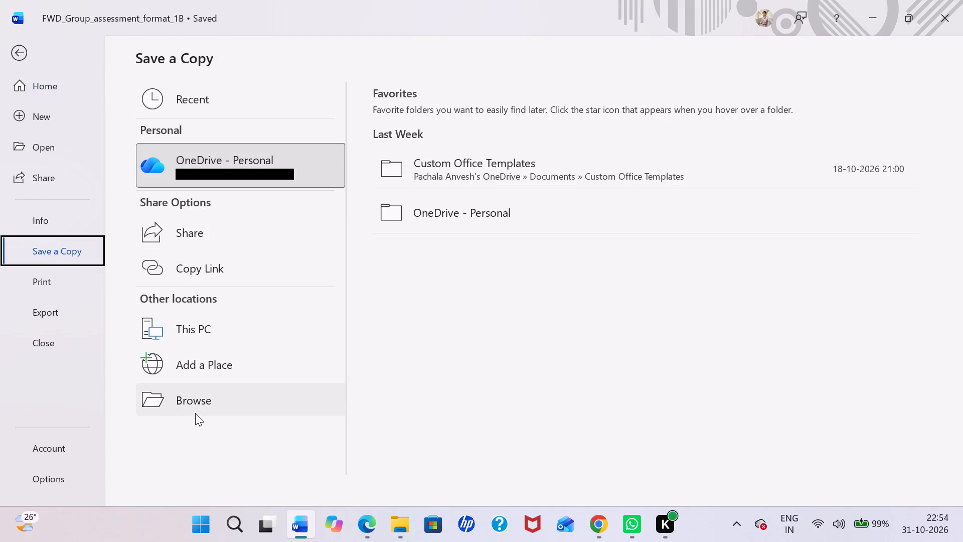
{"action": "left_click", "coordinate": [192, 404]}
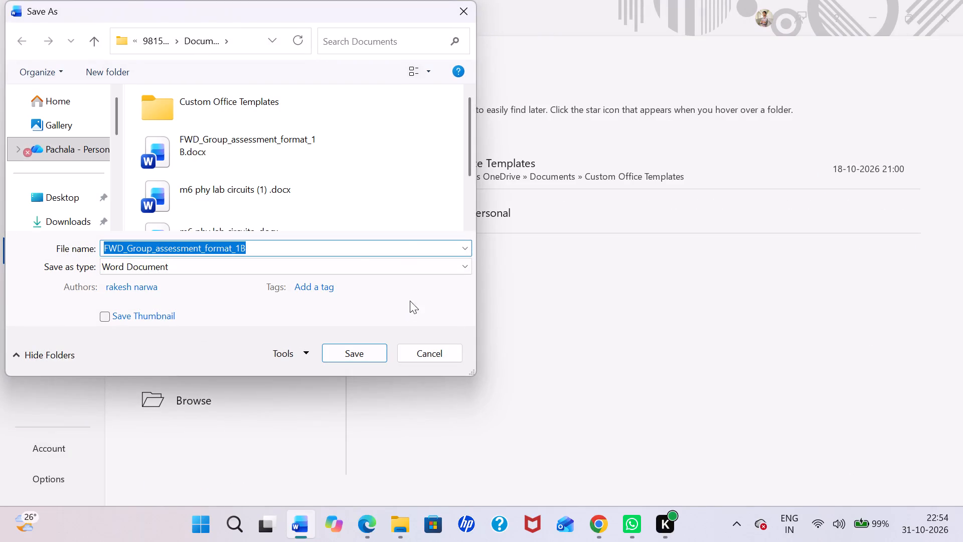
{"action": "left_click", "coordinate": [318, 248]}
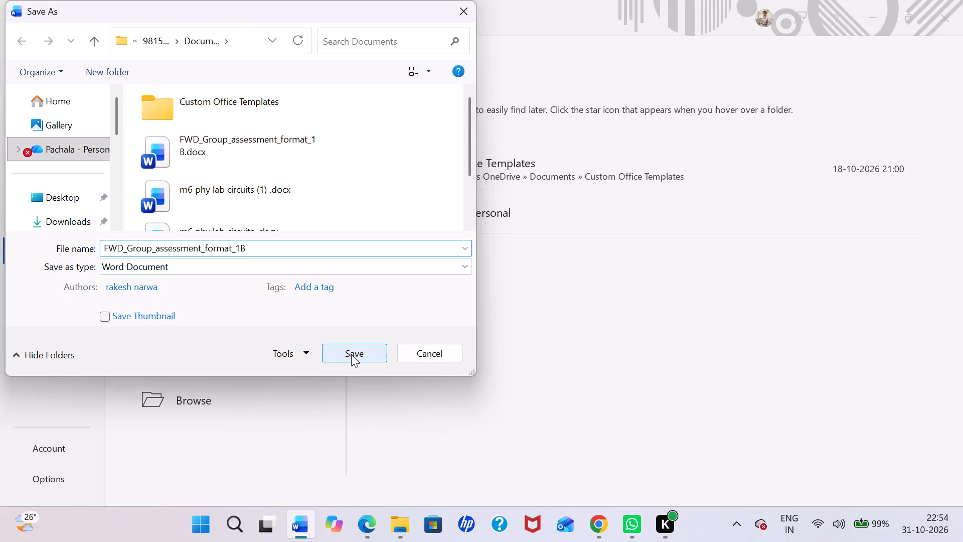
{"action": "left_click", "coordinate": [351, 354]}
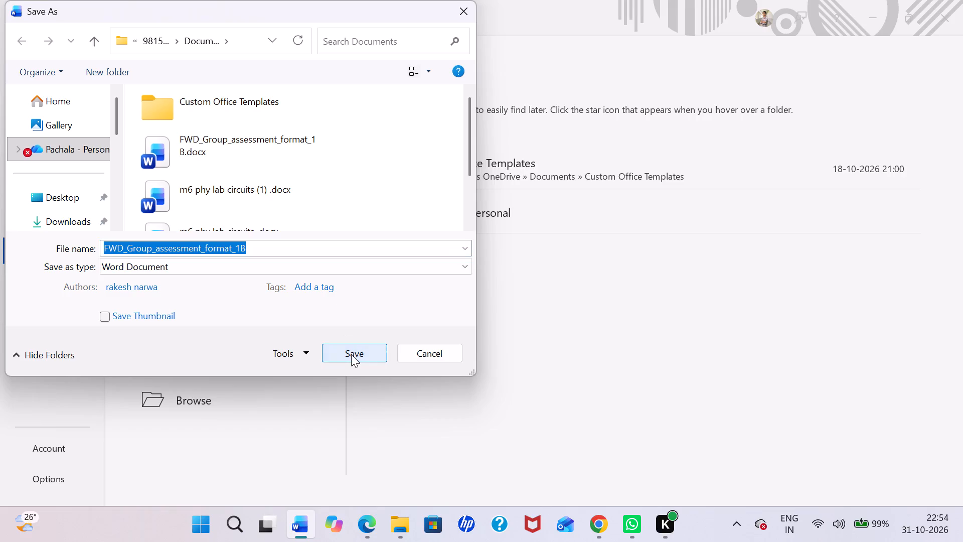
{"action": "left_click", "coordinate": [351, 354]}
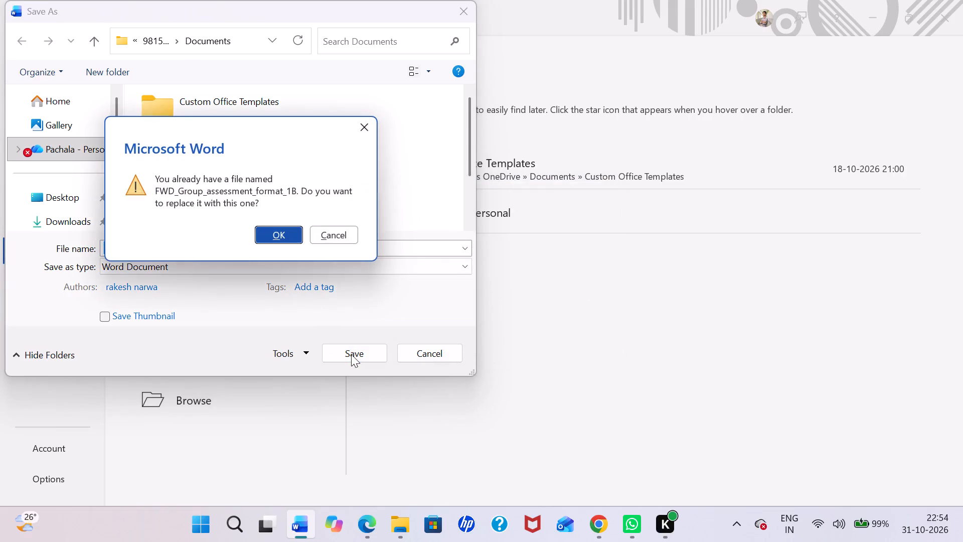
{"action": "left_click", "coordinate": [285, 232]}
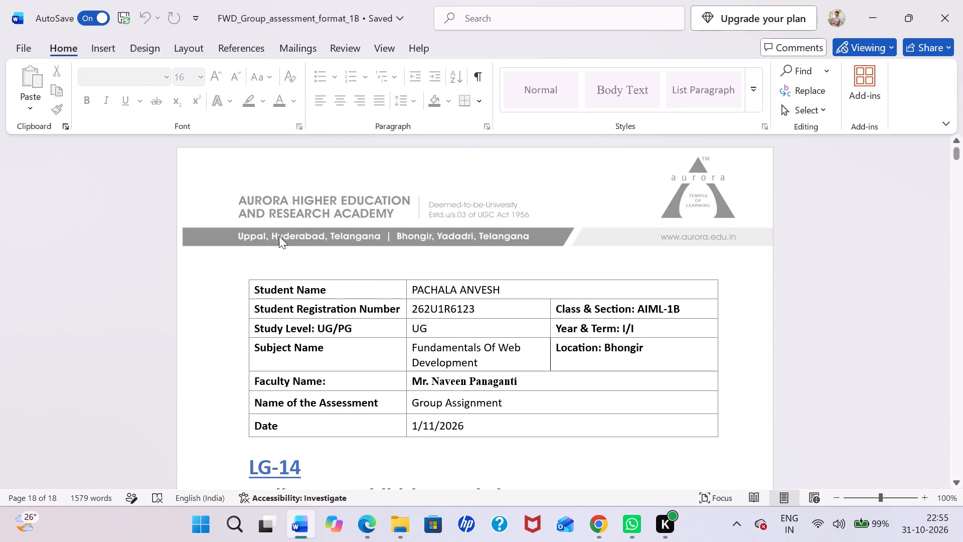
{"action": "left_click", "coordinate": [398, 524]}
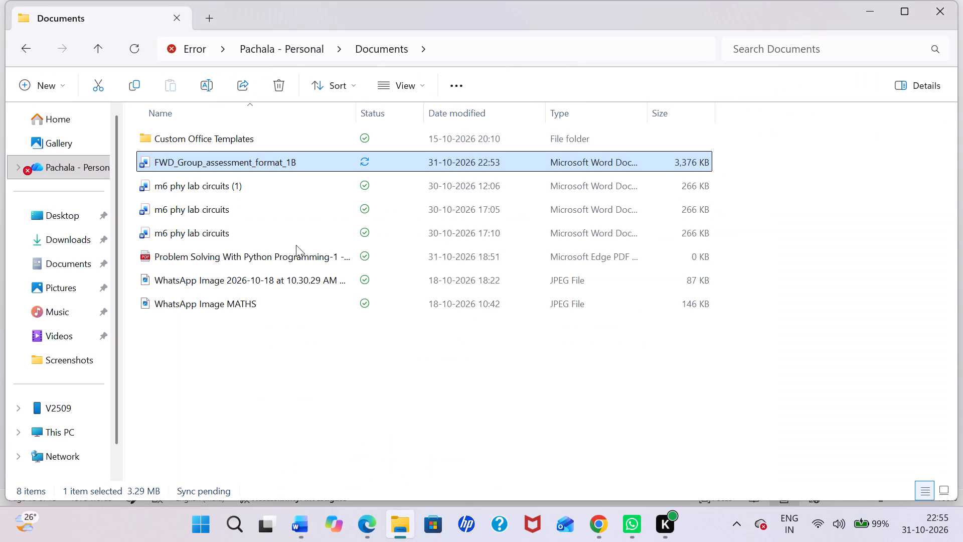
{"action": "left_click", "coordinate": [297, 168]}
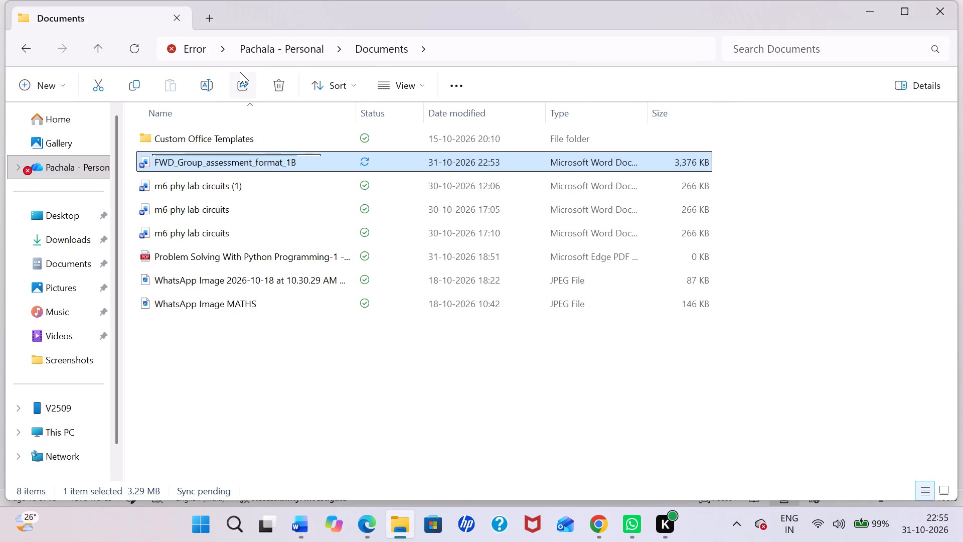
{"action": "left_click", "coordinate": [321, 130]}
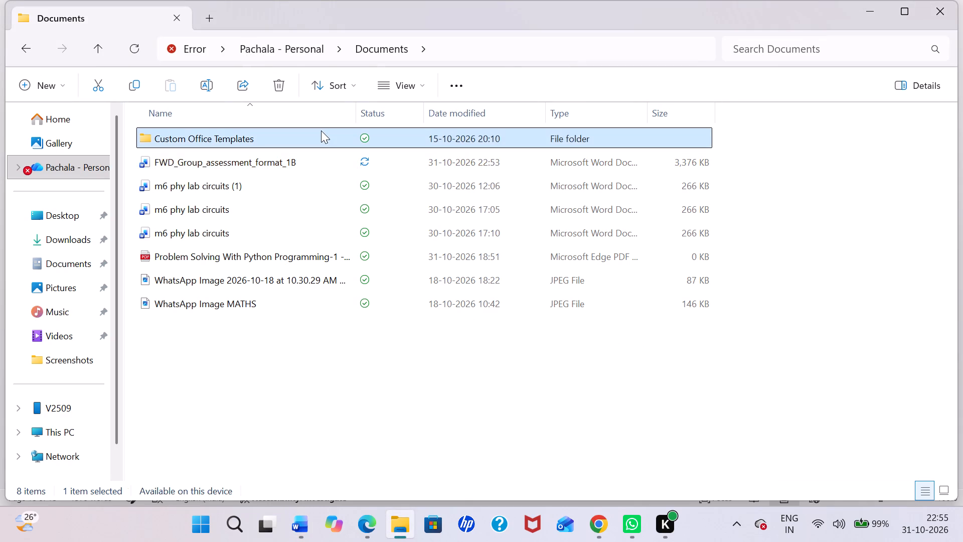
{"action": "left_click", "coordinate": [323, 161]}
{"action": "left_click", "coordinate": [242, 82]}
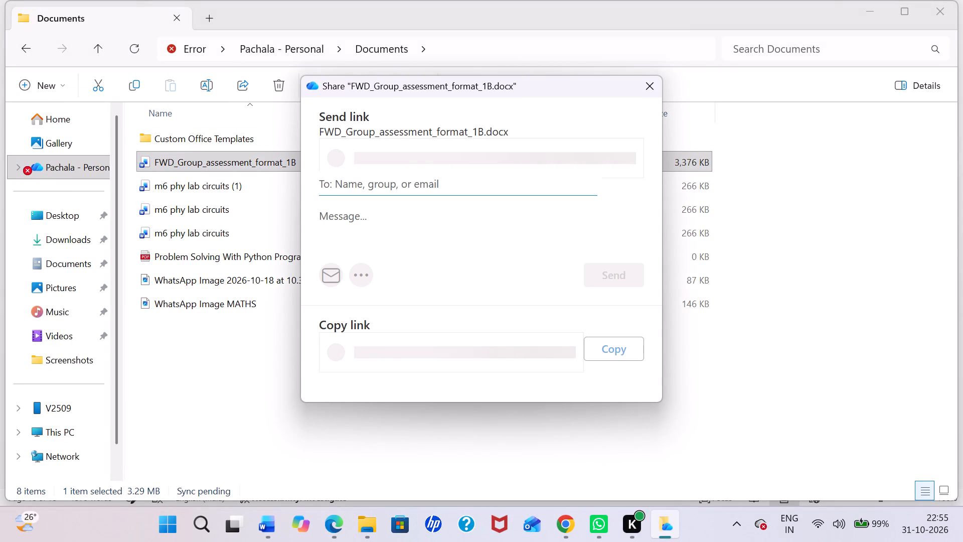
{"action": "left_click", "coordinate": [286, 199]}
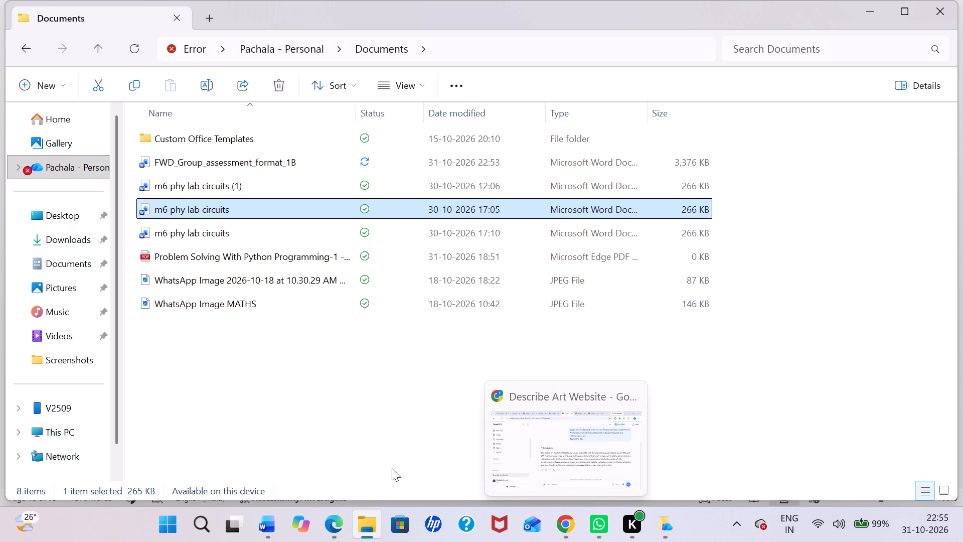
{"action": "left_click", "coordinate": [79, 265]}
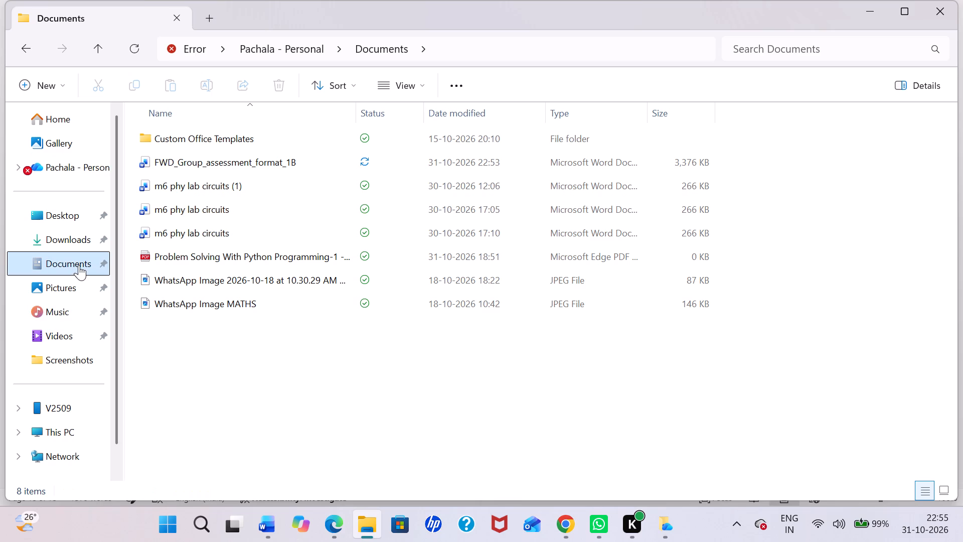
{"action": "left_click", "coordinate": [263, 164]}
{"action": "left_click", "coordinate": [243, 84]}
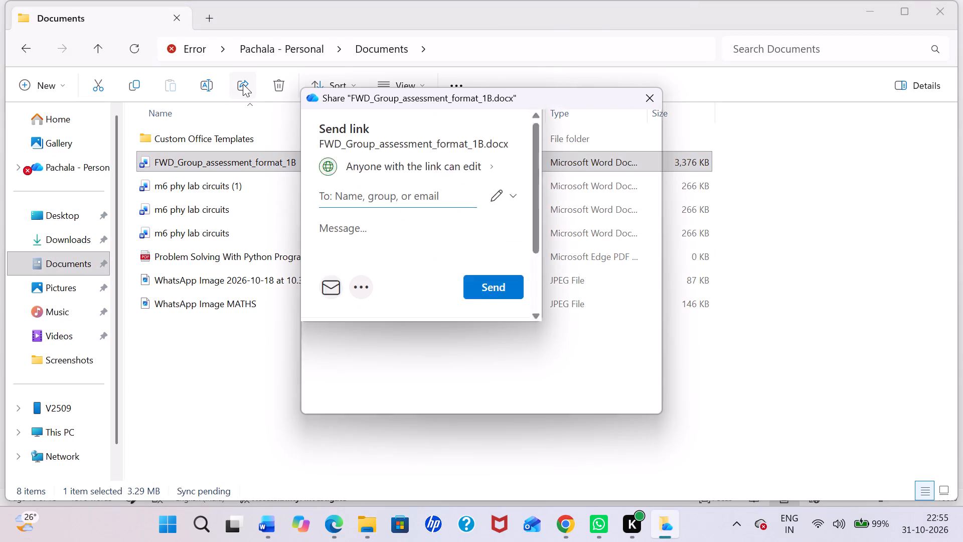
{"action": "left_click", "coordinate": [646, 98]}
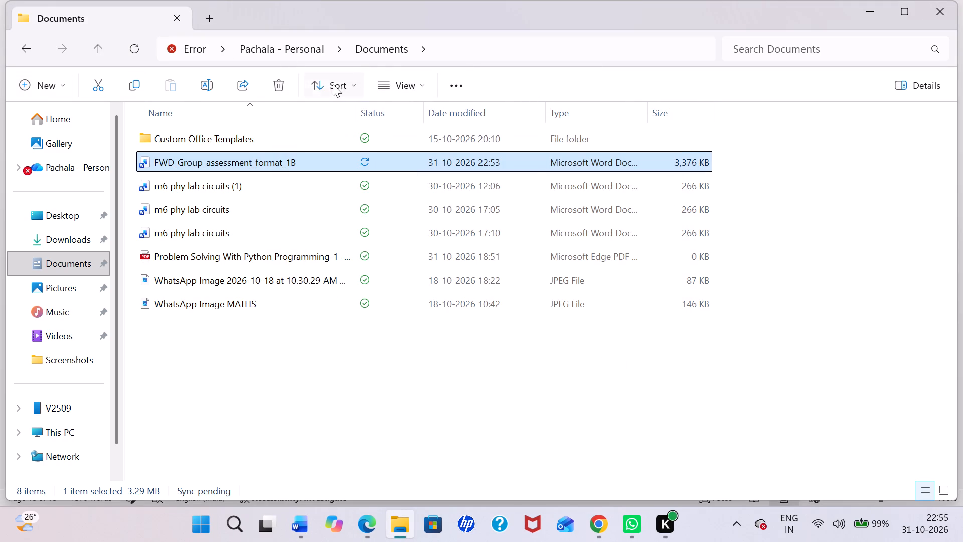
Open FWD_Group_assessment_format_1B from the Documents folder in Word again.
{"action": "left_click", "coordinate": [364, 160]}
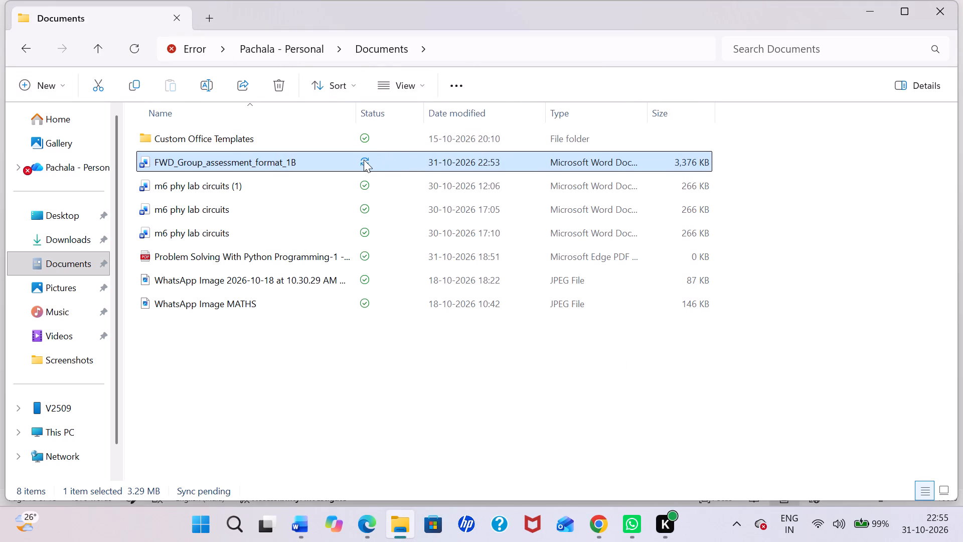
{"action": "double_click", "coordinate": [364, 160]}
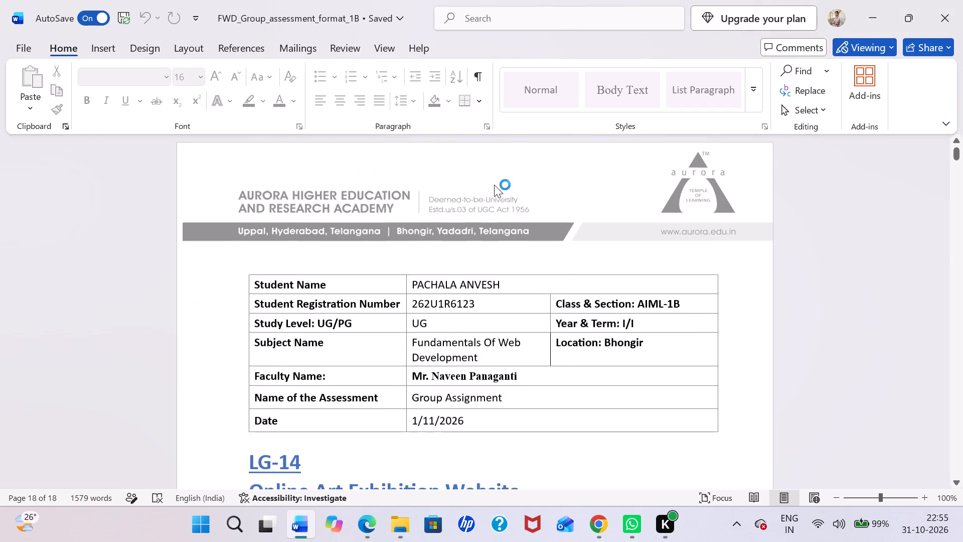
Preview how the report's pages will look when printed.
{"action": "scroll", "coordinate": [494, 185], "scroll_direction": "up", "scroll_amount": 4}
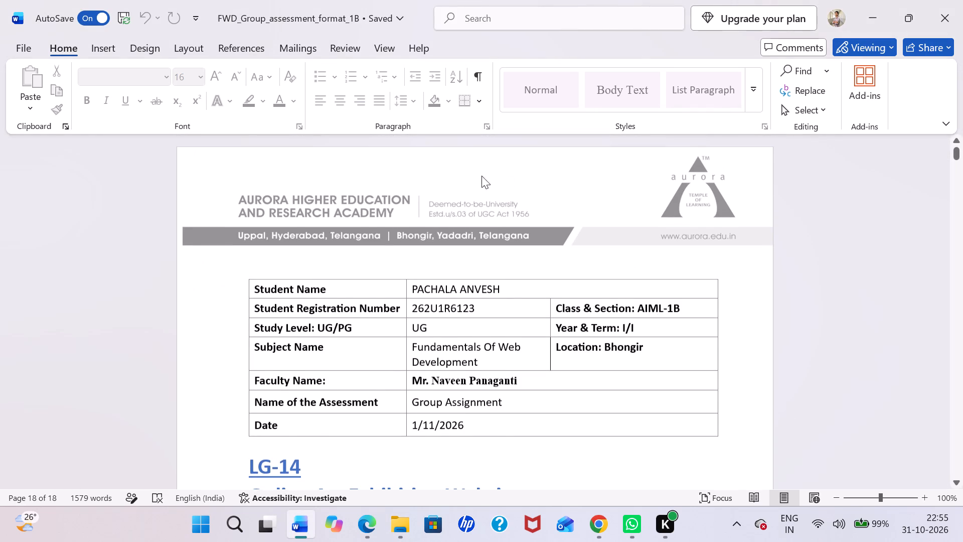
{"action": "left_click", "coordinate": [24, 42]}
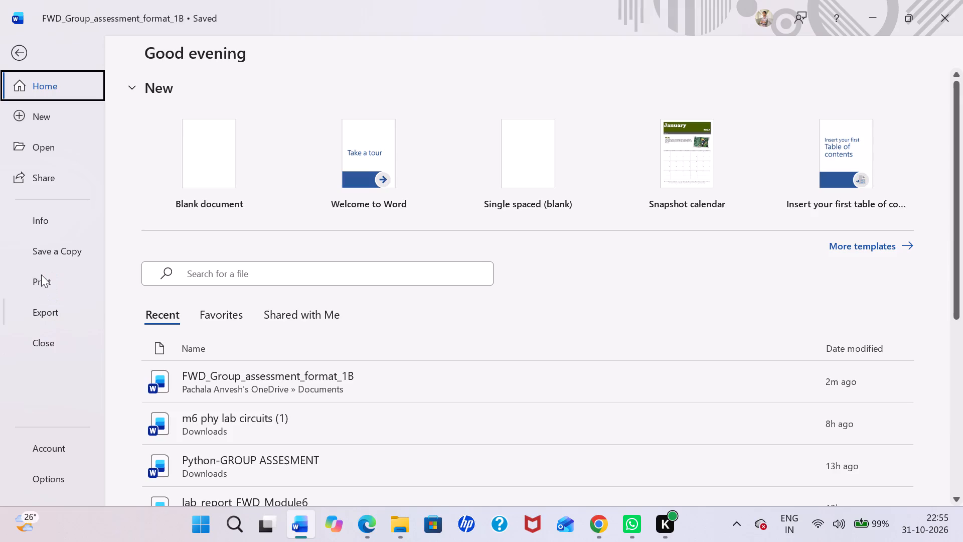
{"action": "left_click", "coordinate": [37, 279]}
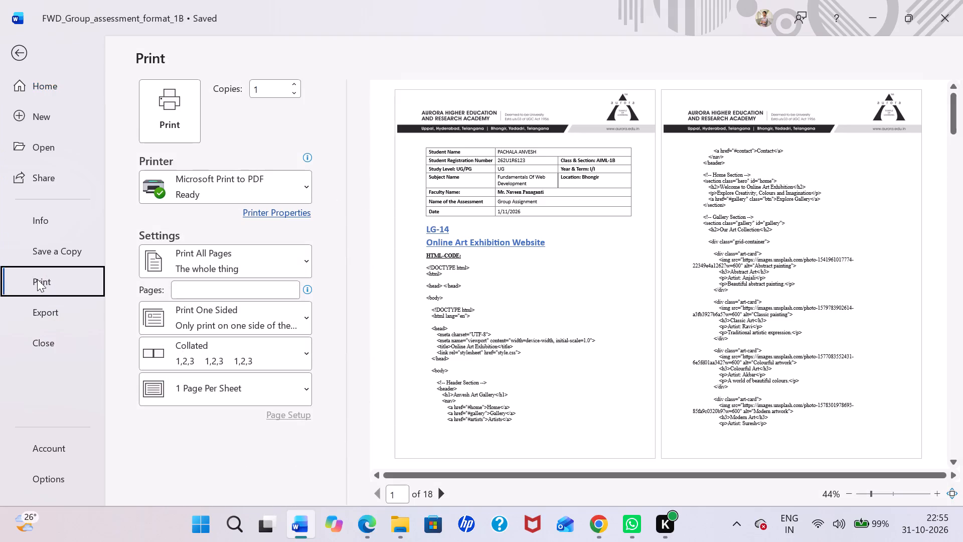
{"action": "scroll", "coordinate": [475, 271], "scroll_direction": "up", "scroll_amount": 1}
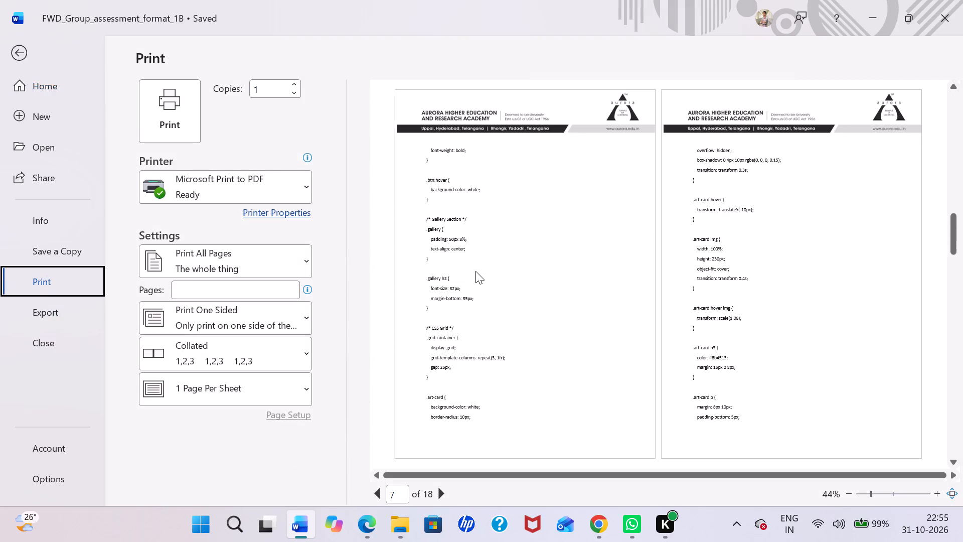
{"action": "scroll", "coordinate": [475, 271], "scroll_direction": "up", "scroll_amount": 1}
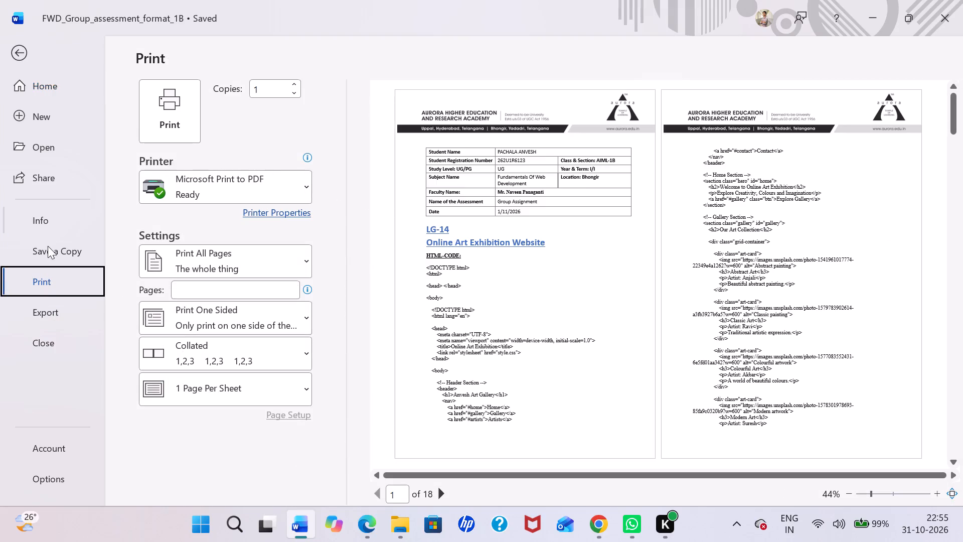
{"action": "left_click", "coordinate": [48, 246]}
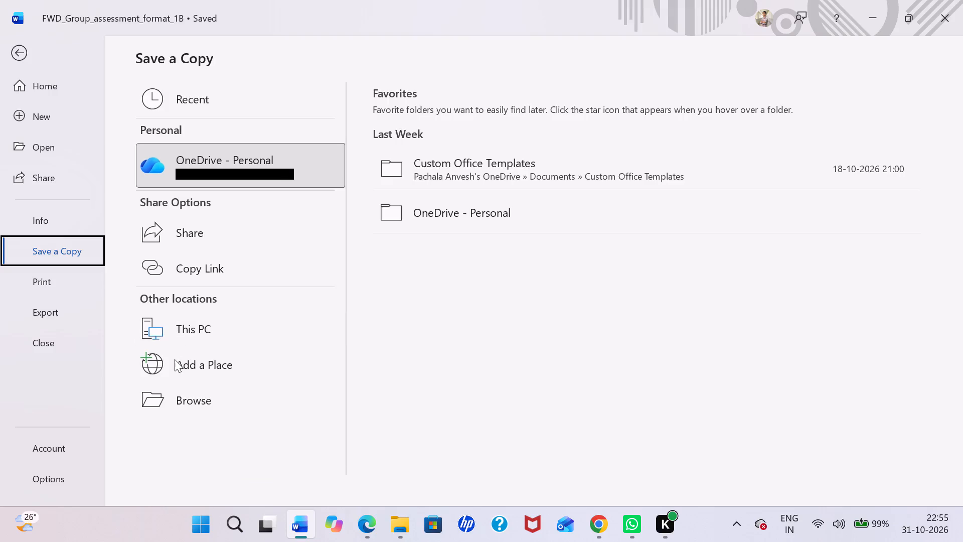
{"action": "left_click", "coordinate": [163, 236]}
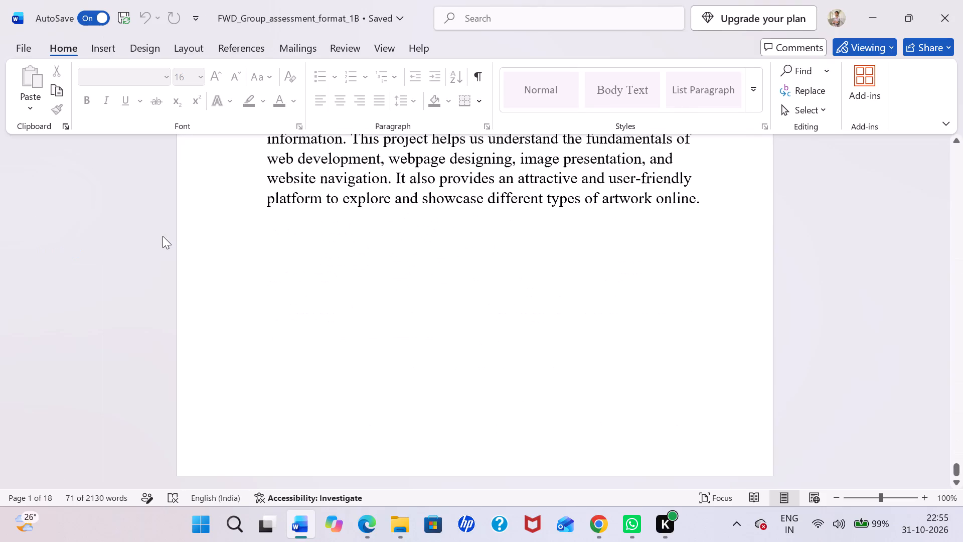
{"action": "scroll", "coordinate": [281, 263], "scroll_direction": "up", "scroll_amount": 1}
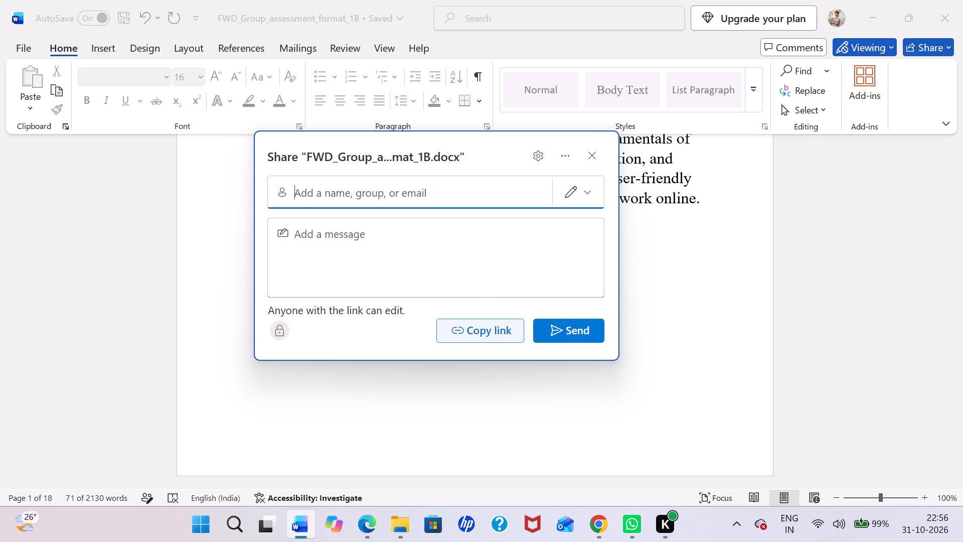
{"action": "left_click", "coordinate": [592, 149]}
Open FWD_Group_assessment_format_1B from the Documents folder in File Explorer, returning to it in Word.
{"action": "scroll", "coordinate": [463, 200], "scroll_direction": "up", "scroll_amount": 3}
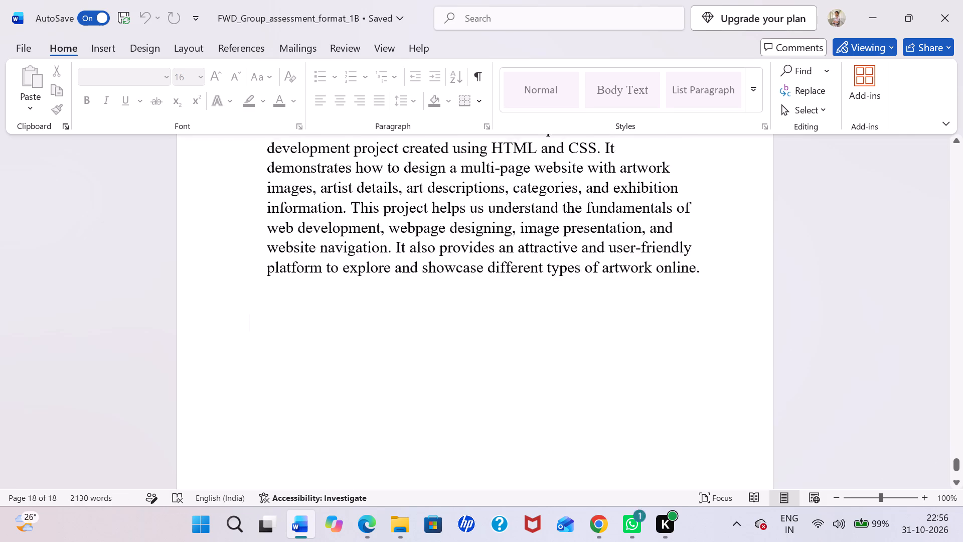
{"action": "scroll", "coordinate": [463, 200], "scroll_direction": "up", "scroll_amount": 3}
{"action": "scroll", "coordinate": [398, 406], "scroll_direction": "up", "scroll_amount": 1}
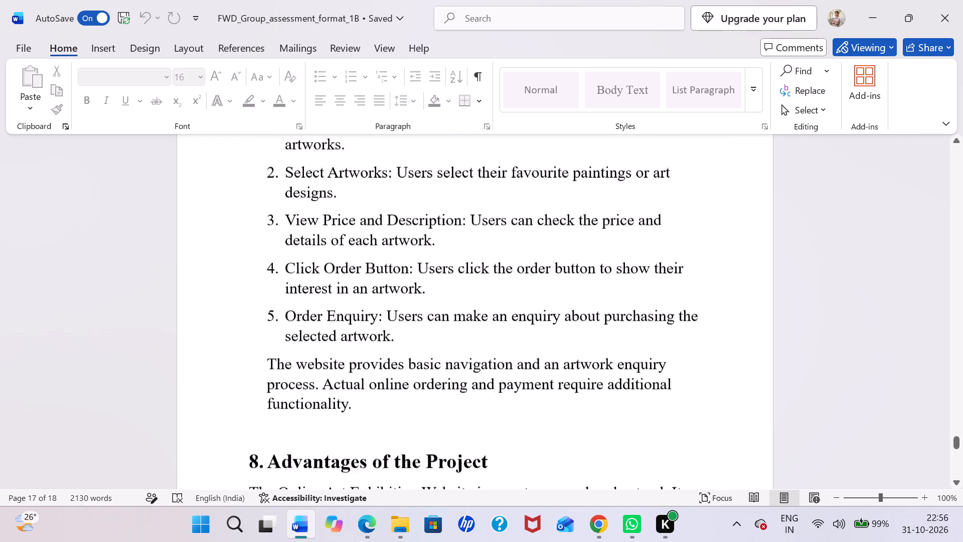
{"action": "scroll", "coordinate": [398, 406], "scroll_direction": "up", "scroll_amount": 1}
{"action": "left_click", "coordinate": [392, 524]}
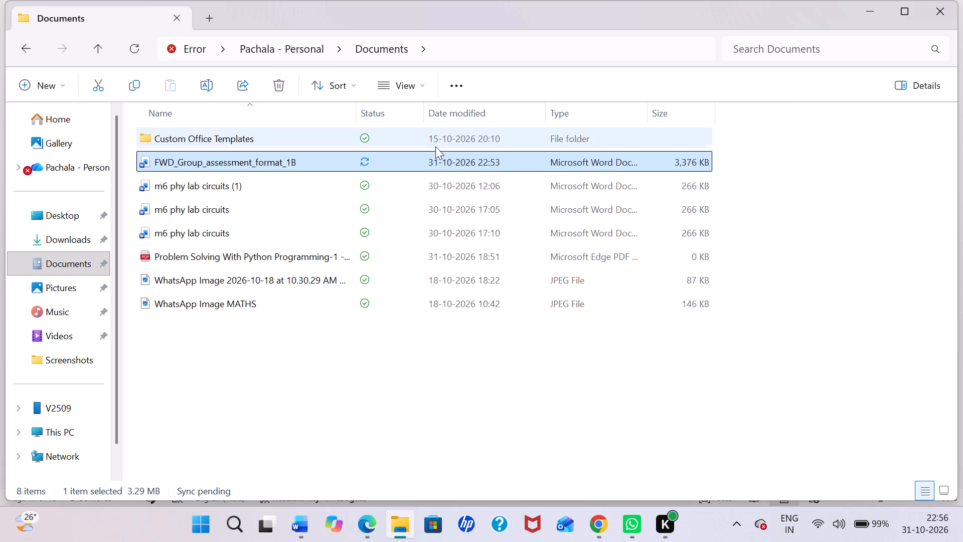
{"action": "left_click", "coordinate": [430, 162]}
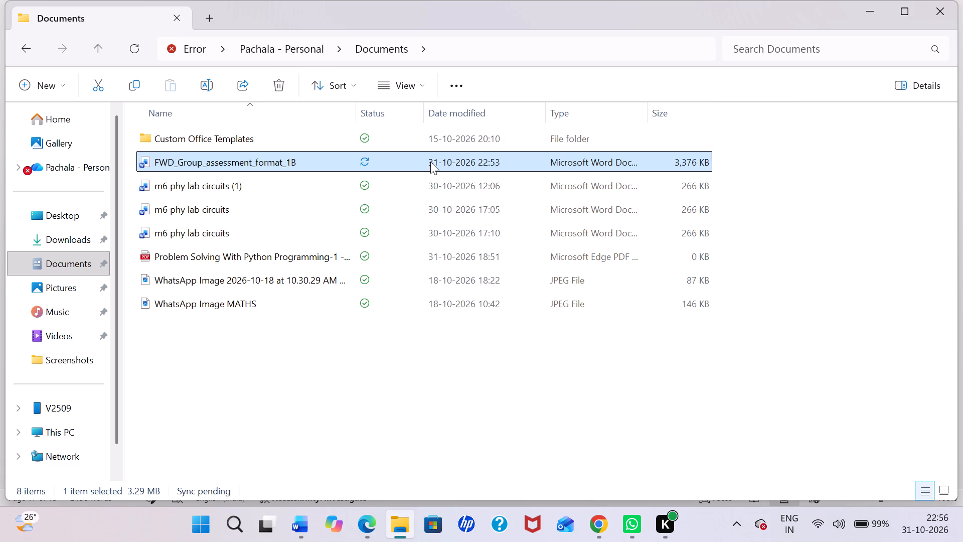
{"action": "double_click", "coordinate": [430, 162]}
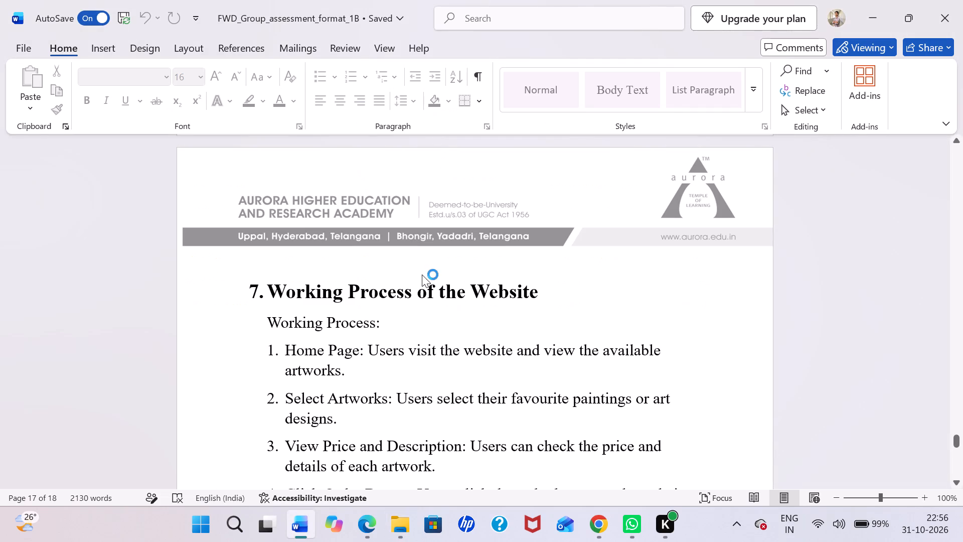
Review the report from the Working Process section back to the student details table and the start of the HTML code.
{"action": "scroll", "coordinate": [422, 275], "scroll_direction": "up", "scroll_amount": 18}
{"action": "scroll", "coordinate": [422, 275], "scroll_direction": "up", "scroll_amount": 11}
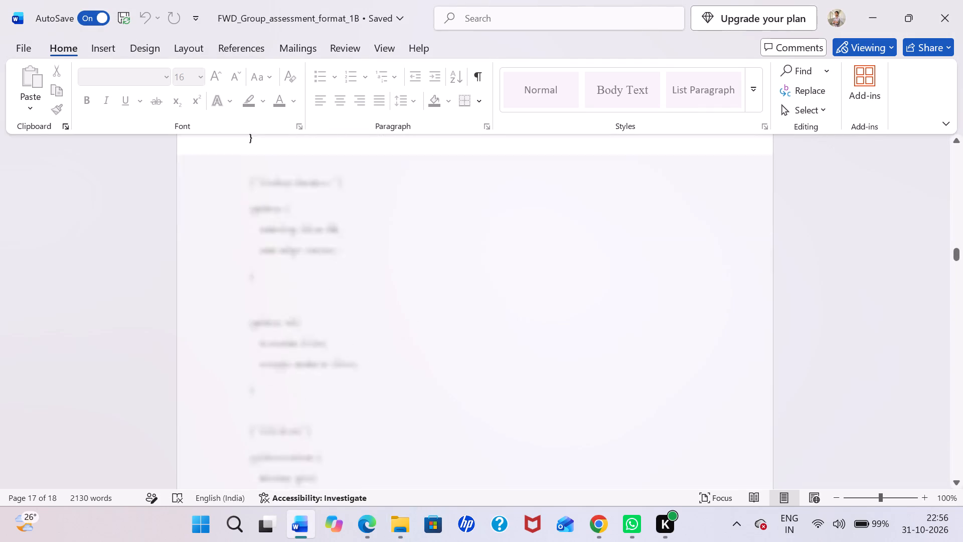
{"action": "scroll", "coordinate": [422, 275], "scroll_direction": "up", "scroll_amount": 19}
{"action": "scroll", "coordinate": [491, 438], "scroll_direction": "down", "scroll_amount": 1}
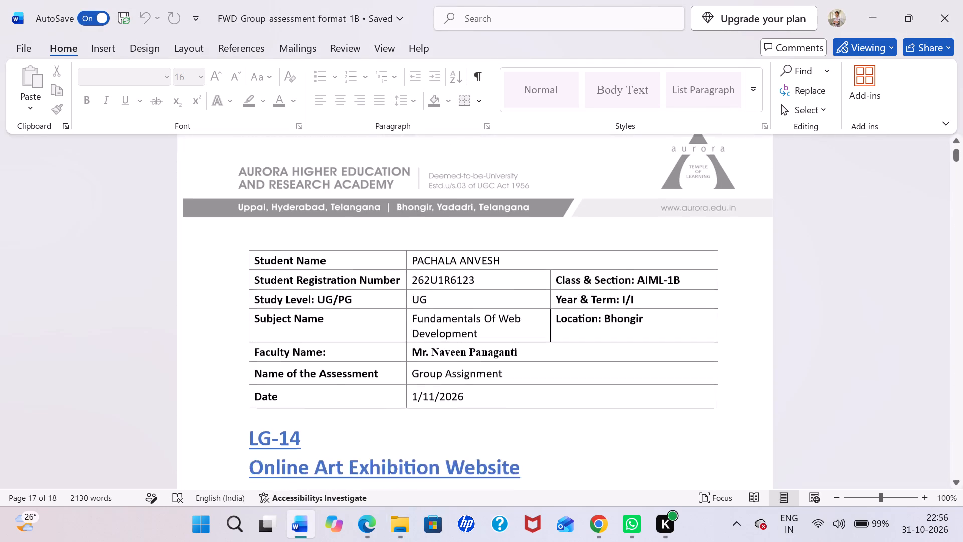
{"action": "scroll", "coordinate": [491, 438], "scroll_direction": "down", "scroll_amount": 3}
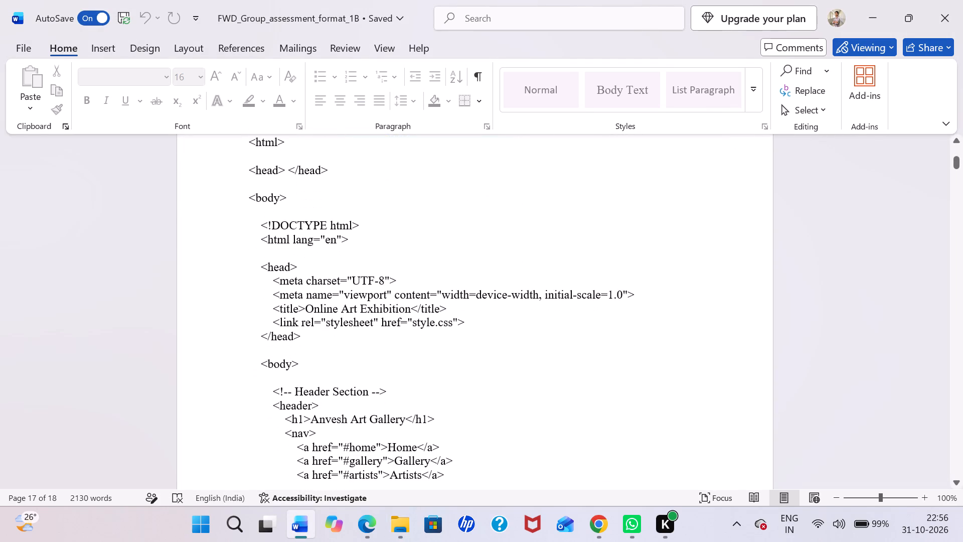
{"action": "scroll", "coordinate": [644, 164], "scroll_direction": "up", "scroll_amount": 3}
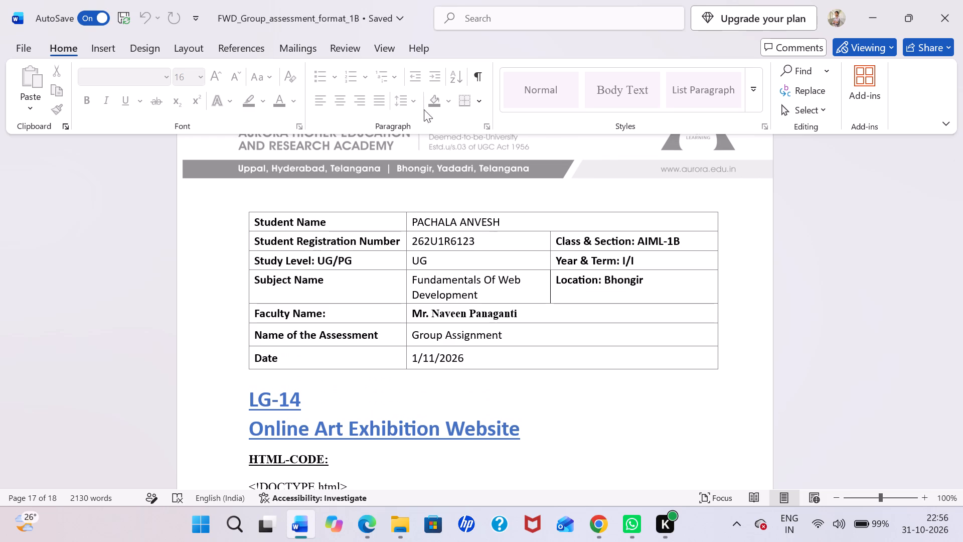
Turn off AutoSave for the report.
{"action": "left_click", "coordinate": [79, 13]}
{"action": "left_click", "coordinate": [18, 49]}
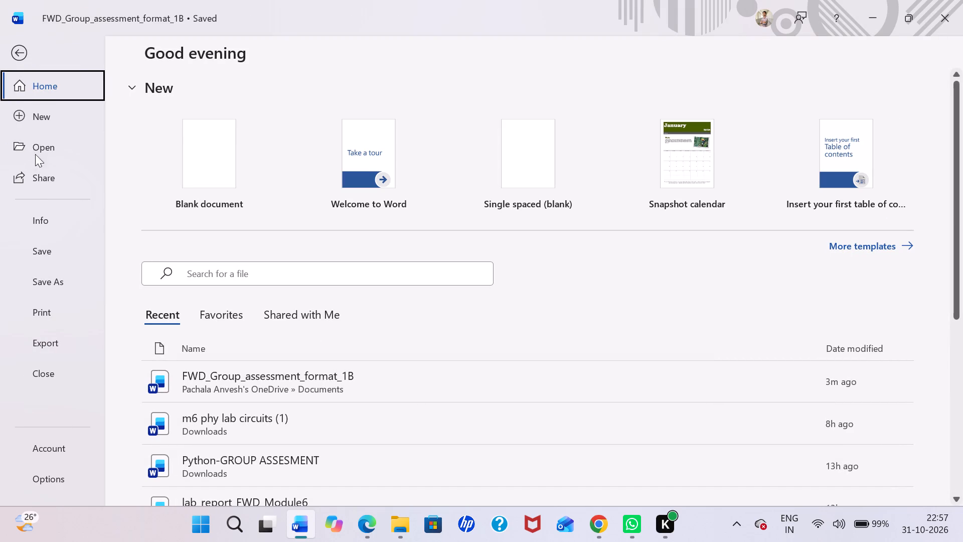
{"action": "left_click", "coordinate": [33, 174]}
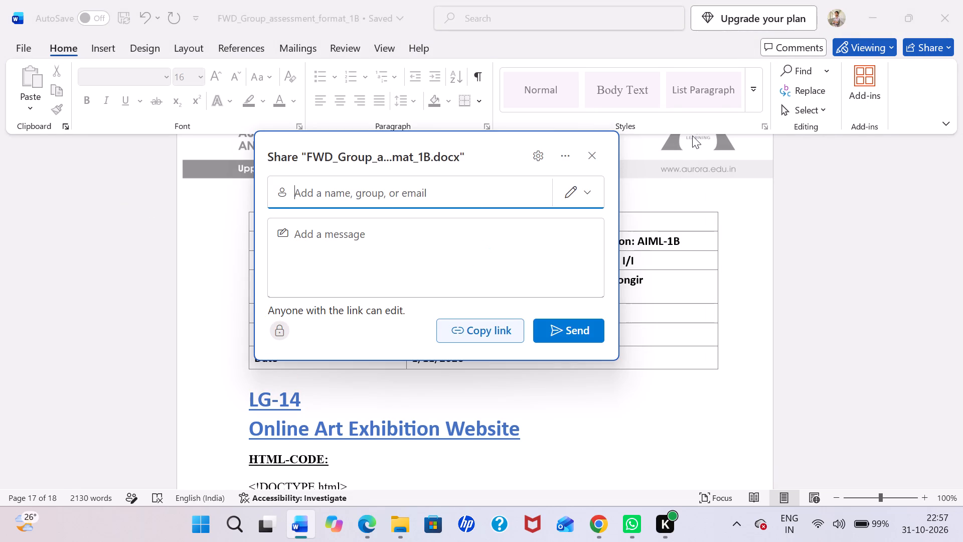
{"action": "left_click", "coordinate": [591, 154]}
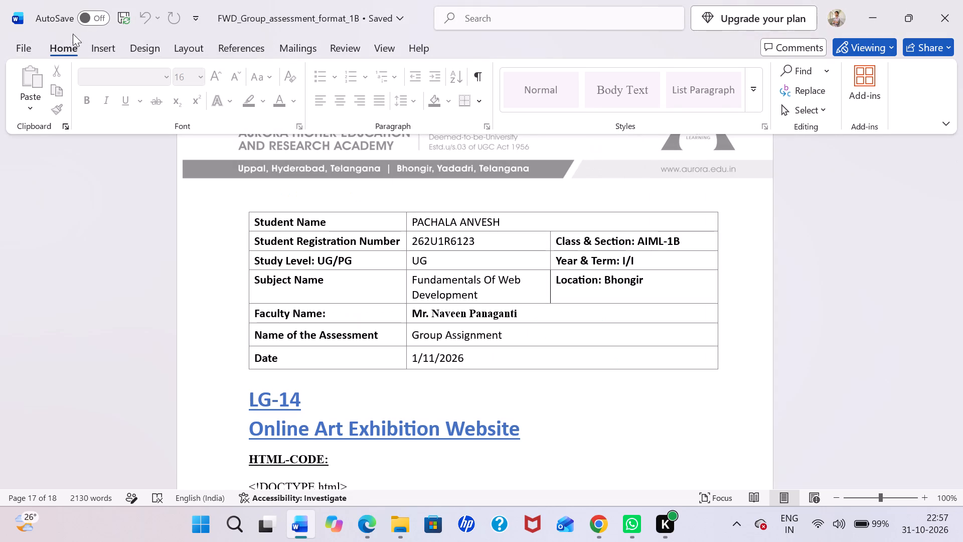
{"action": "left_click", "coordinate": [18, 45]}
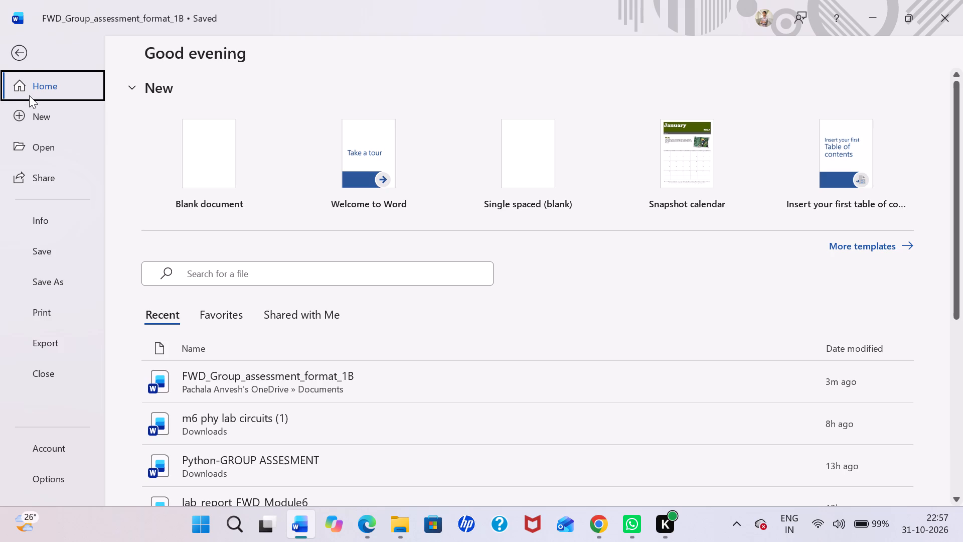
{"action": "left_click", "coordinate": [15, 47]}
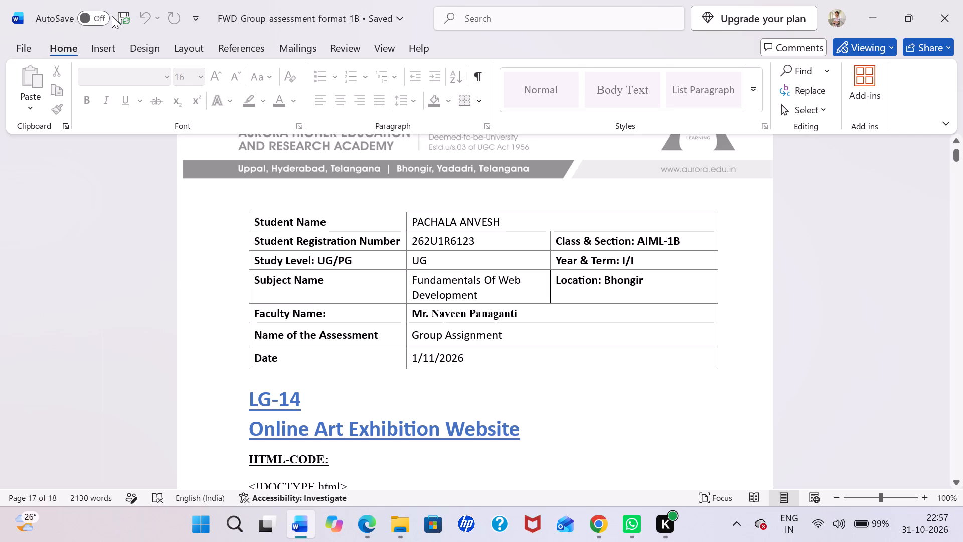
Save the report under its current name.
{"action": "left_click", "coordinate": [127, 14]}
Review the report from the first page through the code, website screenshot and explanation sections to the Conclusion.
{"action": "scroll", "coordinate": [312, 290], "scroll_direction": "down", "scroll_amount": 8}
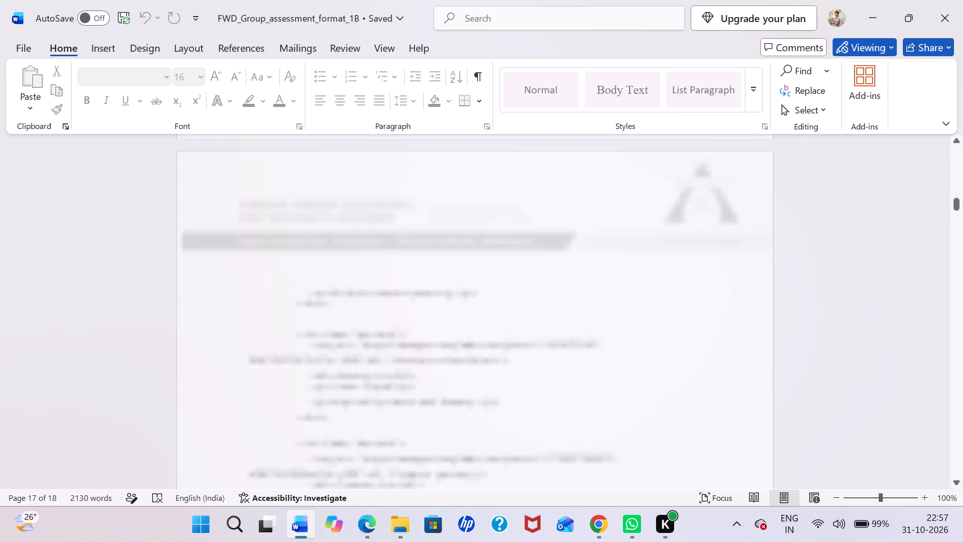
{"action": "scroll", "coordinate": [312, 290], "scroll_direction": "down", "scroll_amount": 11}
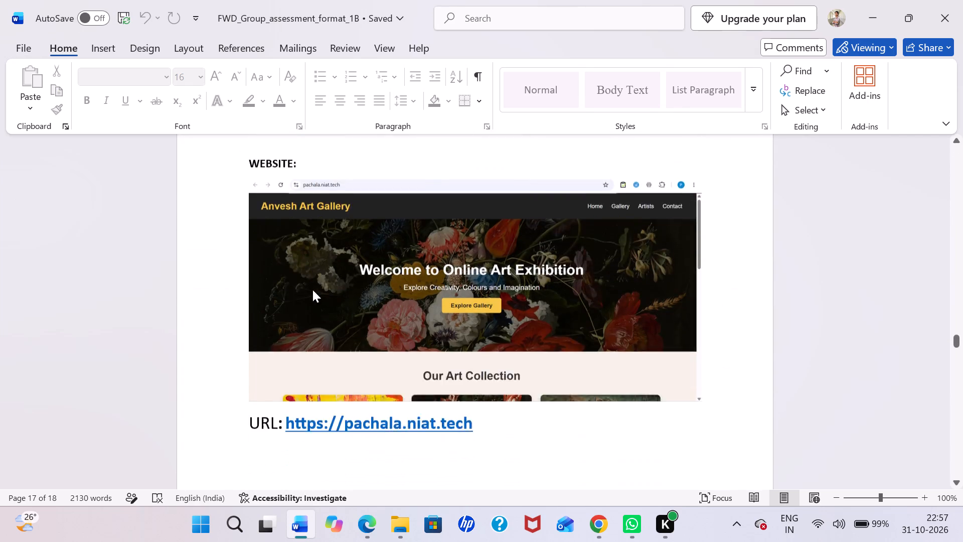
{"action": "scroll", "coordinate": [312, 290], "scroll_direction": "down", "scroll_amount": 3}
{"action": "scroll", "coordinate": [312, 290], "scroll_direction": "up", "scroll_amount": 2}
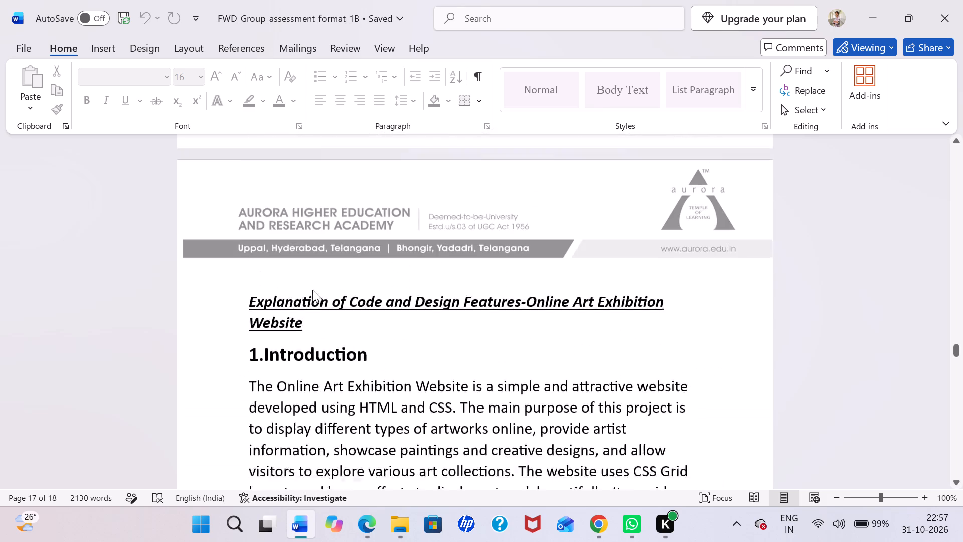
{"action": "scroll", "coordinate": [312, 290], "scroll_direction": "down", "scroll_amount": 11}
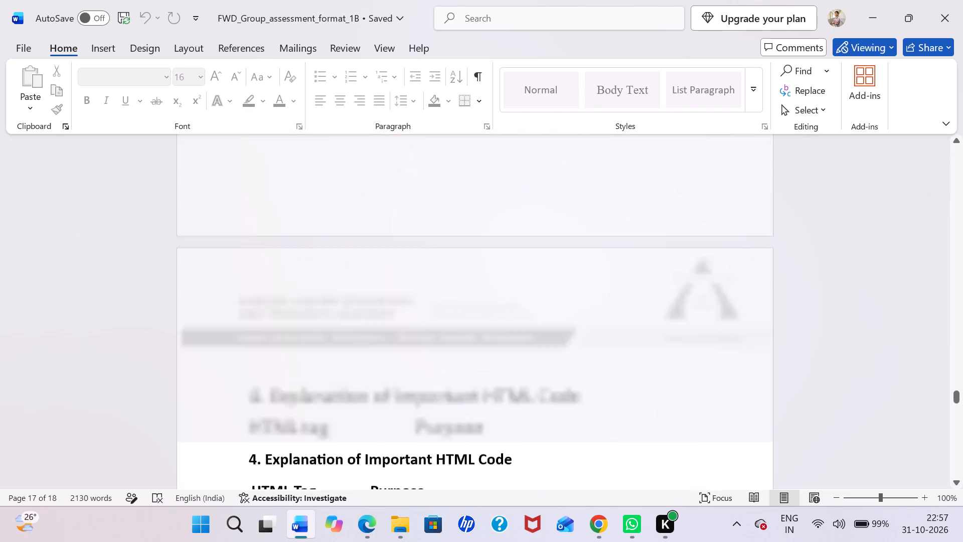
{"action": "scroll", "coordinate": [312, 290], "scroll_direction": "down", "scroll_amount": 13}
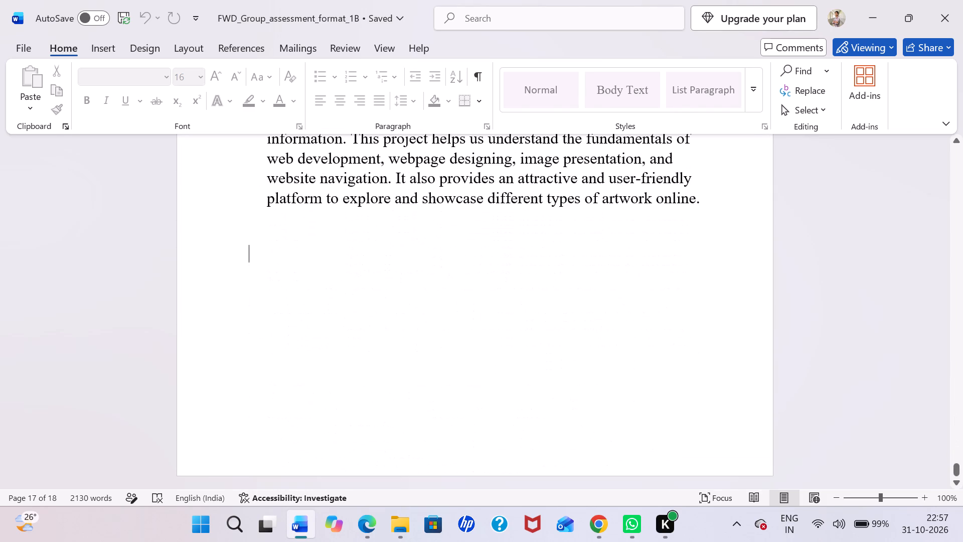
{"action": "scroll", "coordinate": [312, 290], "scroll_direction": "down", "scroll_amount": 1}
{"action": "scroll", "coordinate": [312, 290], "scroll_direction": "up", "scroll_amount": 1}
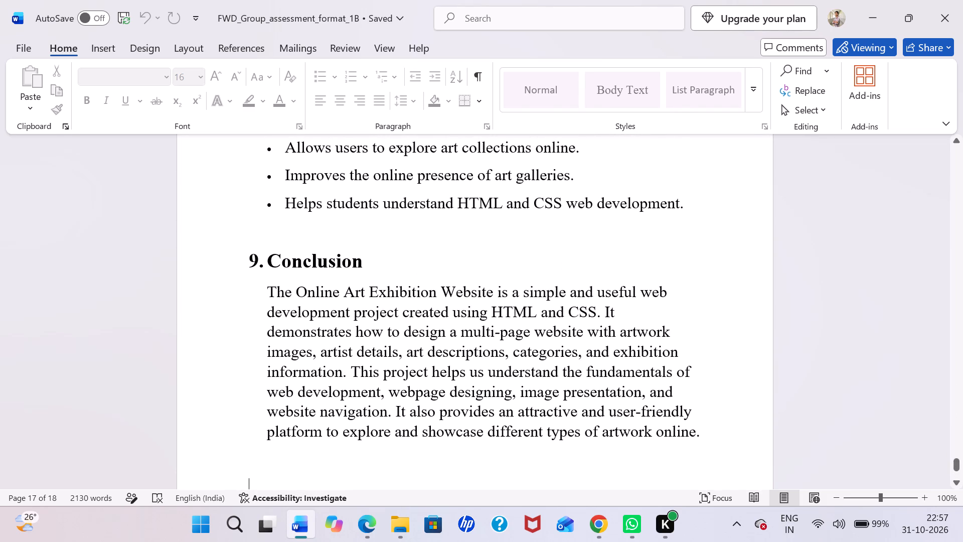
Save the report again under its current name and location.
{"action": "left_click", "coordinate": [20, 47]}
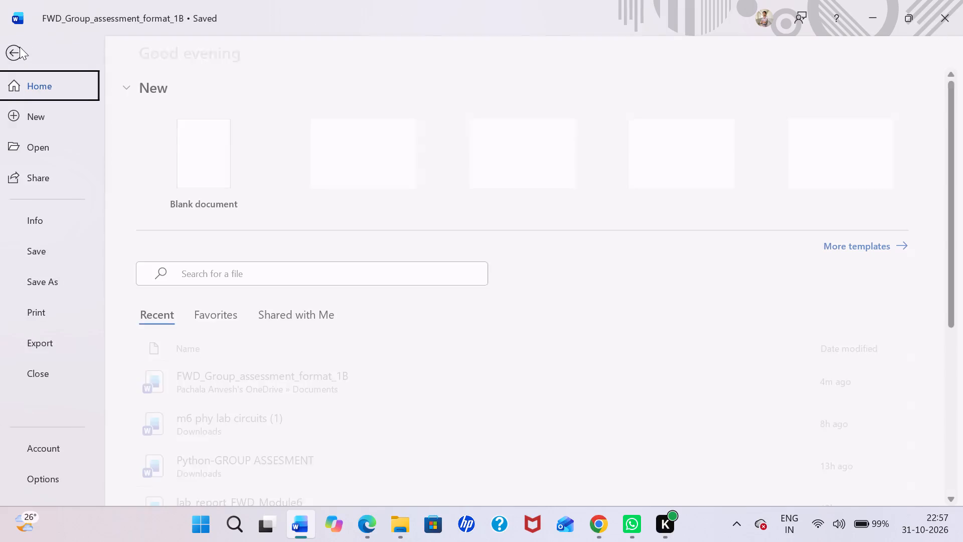
{"action": "left_click", "coordinate": [40, 278]}
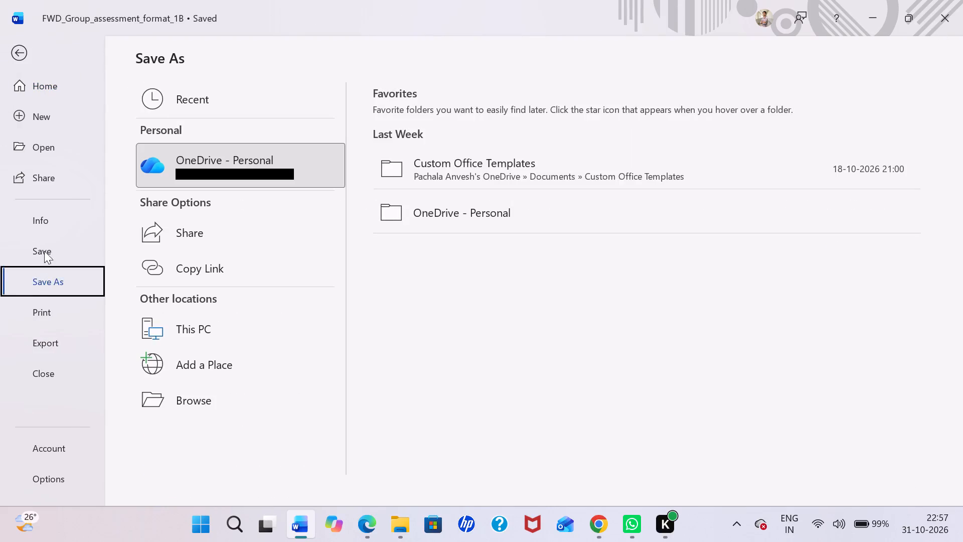
{"action": "left_click", "coordinate": [44, 248]}
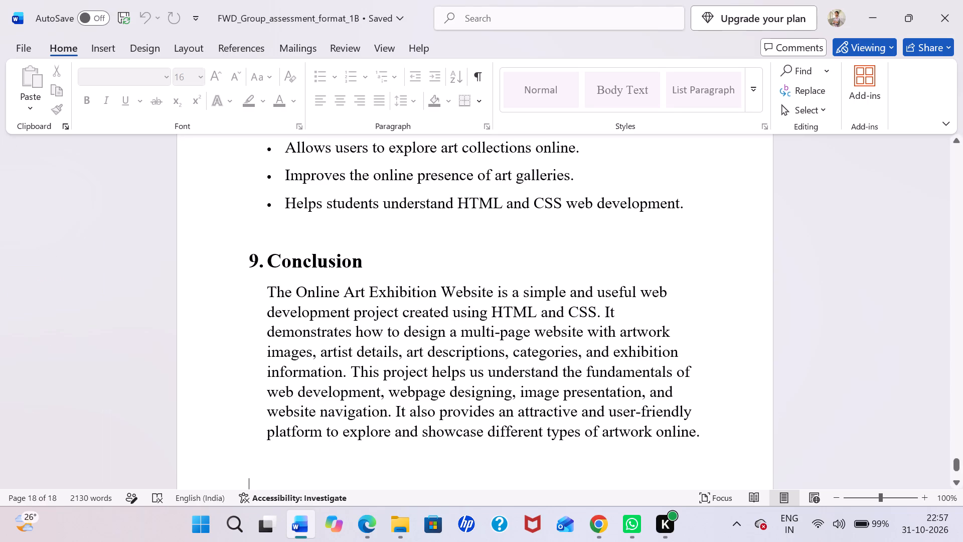
Save a copy of the report in the OneDrive Documents folder as "FWD_Group_assessment_format_1B web".
{"action": "left_click", "coordinate": [23, 42]}
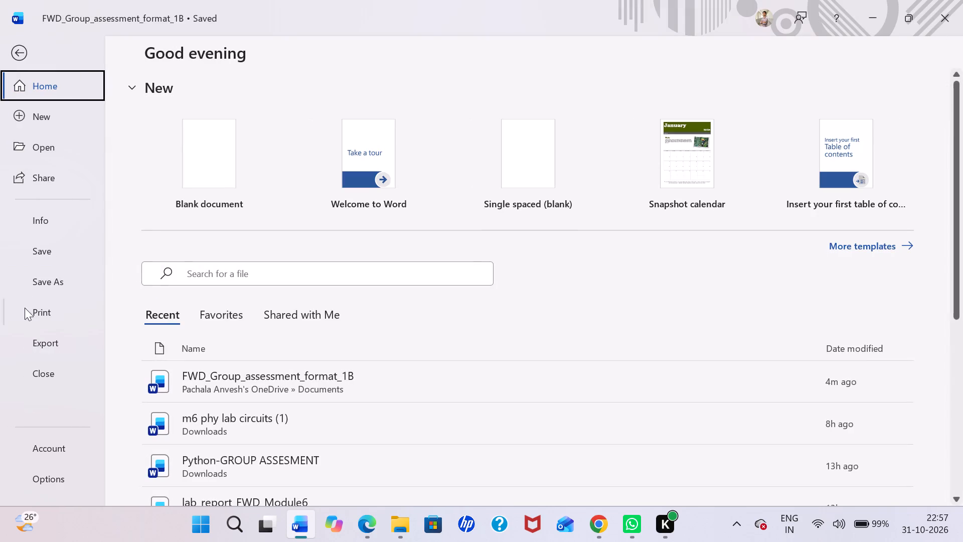
{"action": "left_click", "coordinate": [47, 277]}
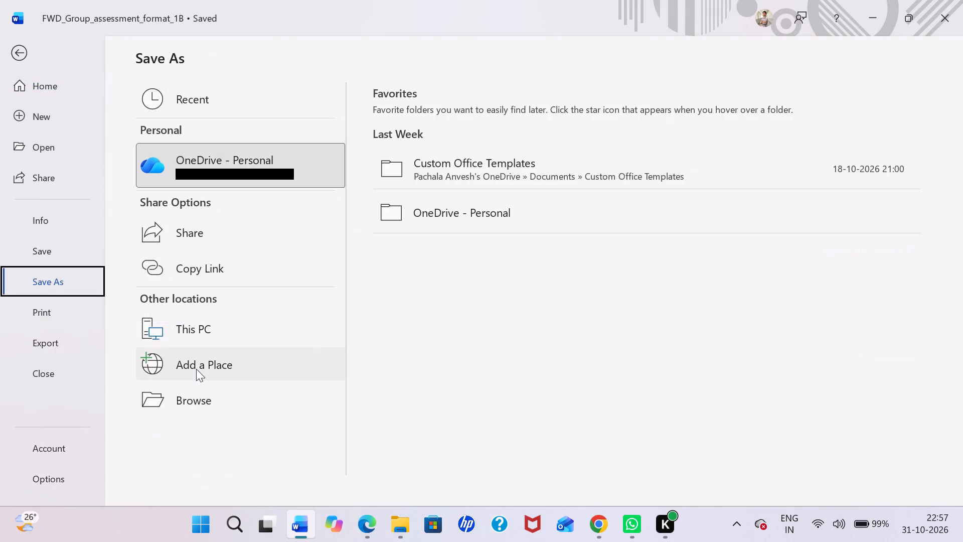
{"action": "left_click", "coordinate": [181, 406]}
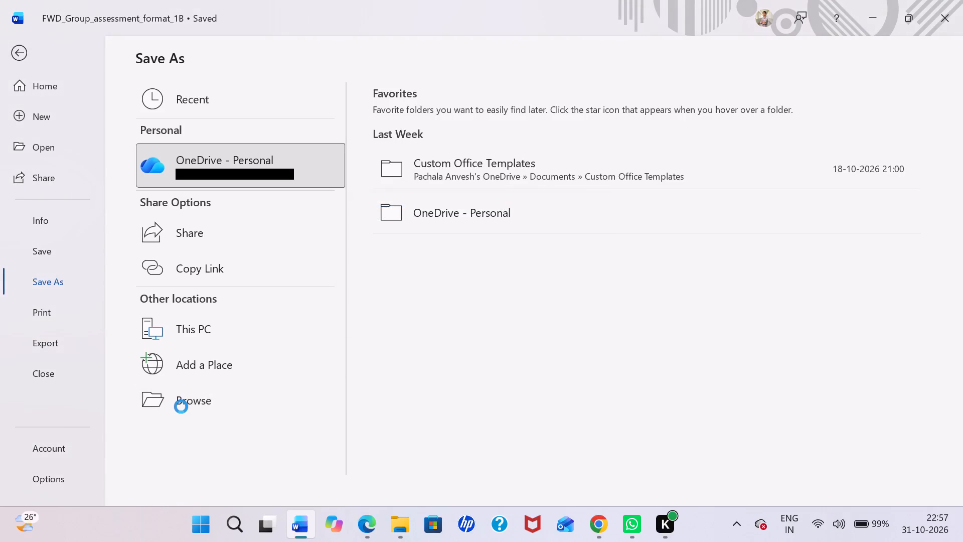
{"action": "left_click", "coordinate": [286, 249]}
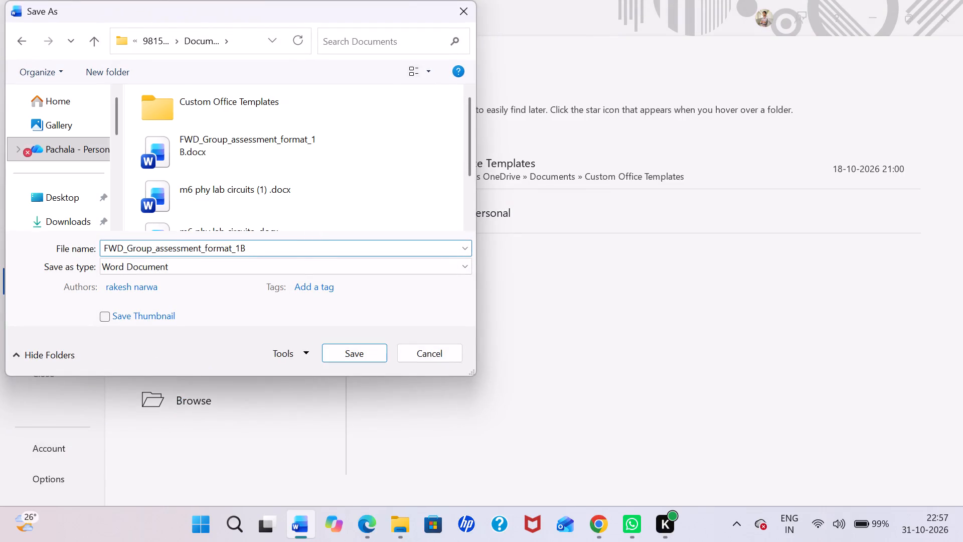
{"action": "key", "text": "space"}
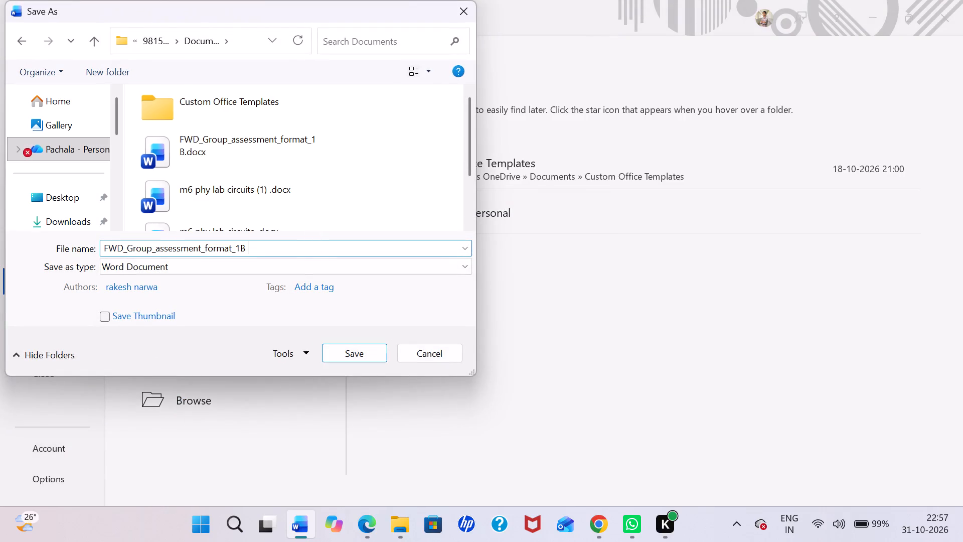
{"action": "left_click", "coordinate": [286, 249]}
{"action": "type", "text": "we"}
{"action": "key", "text": "b"}
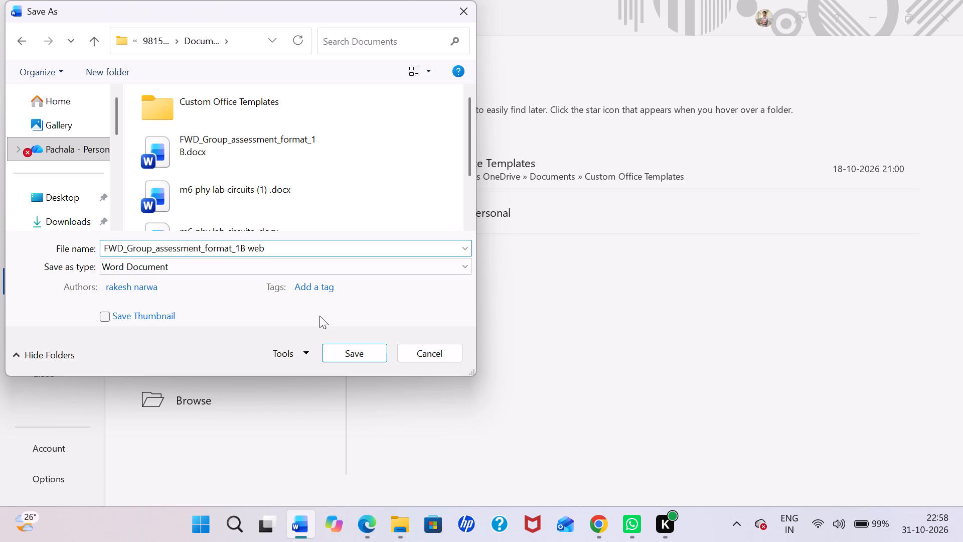
{"action": "left_click", "coordinate": [349, 352]}
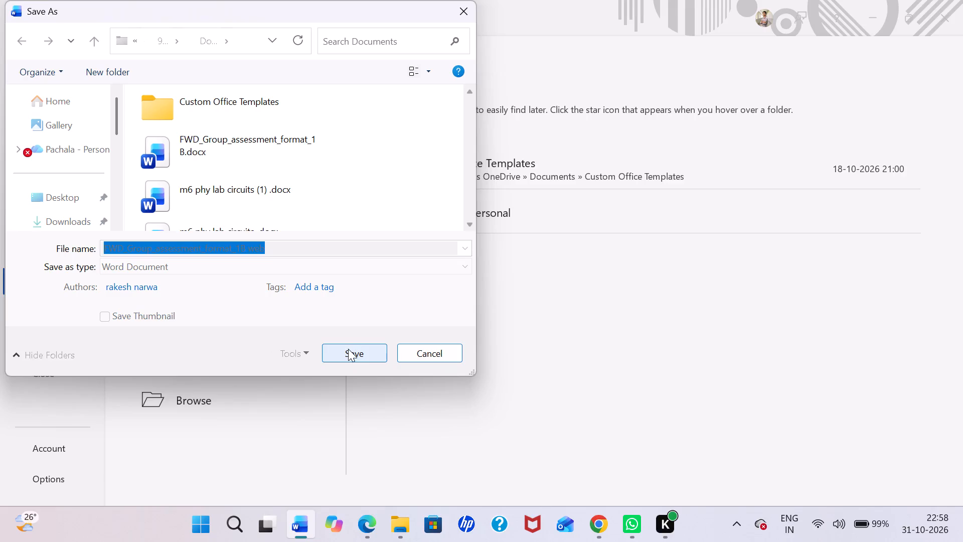
{"action": "left_click", "coordinate": [348, 349]}
{"action": "double_click", "coordinate": [348, 349]}
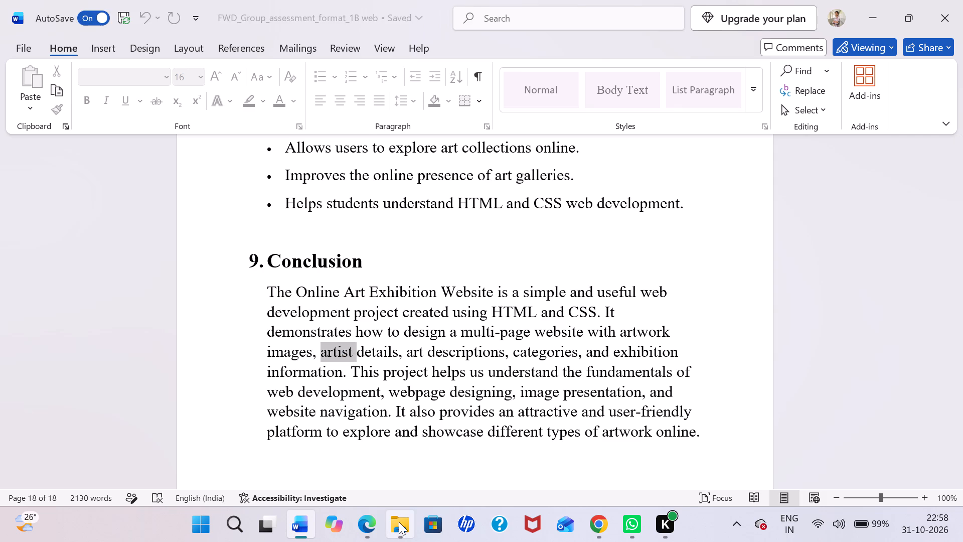
{"action": "left_click", "coordinate": [267, 403]}
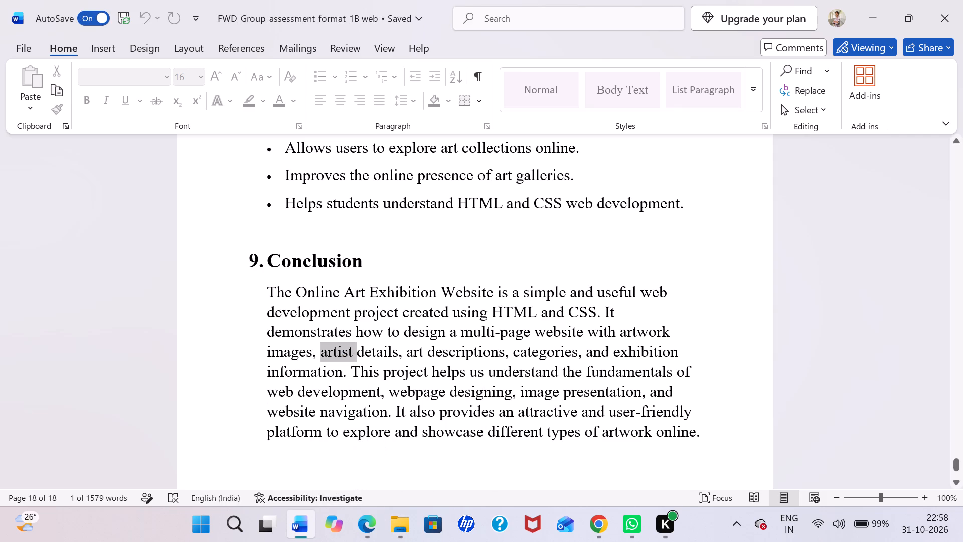
Switch to the Documents folder in File Explorer.
{"action": "left_click", "coordinate": [399, 530]}
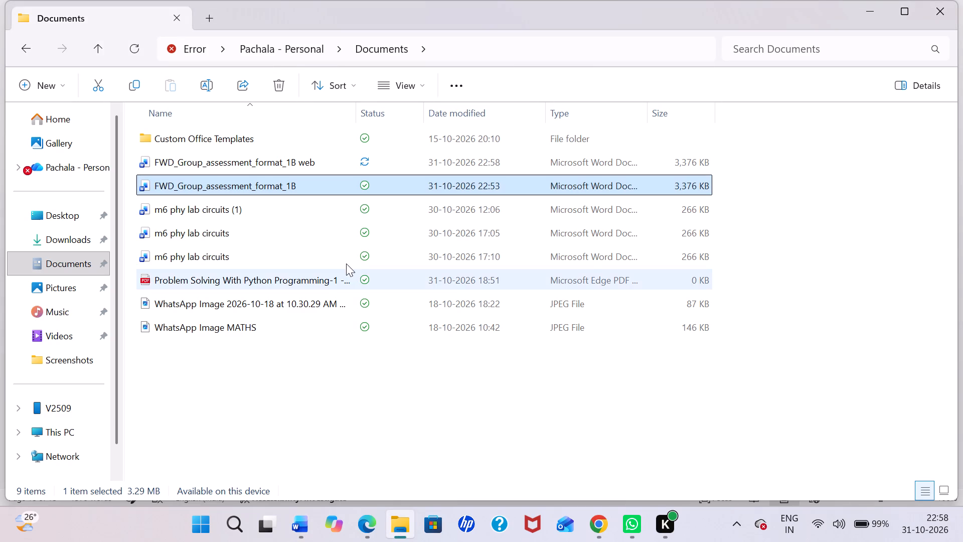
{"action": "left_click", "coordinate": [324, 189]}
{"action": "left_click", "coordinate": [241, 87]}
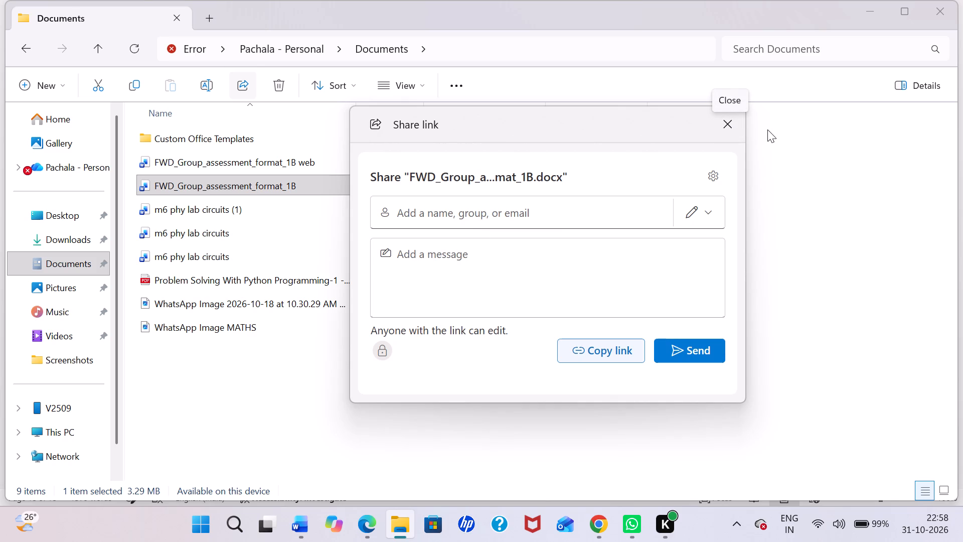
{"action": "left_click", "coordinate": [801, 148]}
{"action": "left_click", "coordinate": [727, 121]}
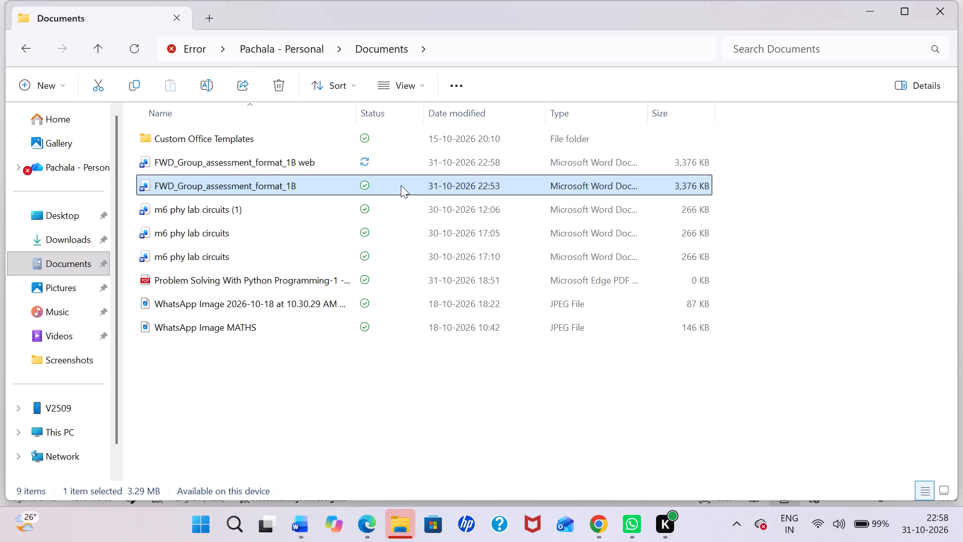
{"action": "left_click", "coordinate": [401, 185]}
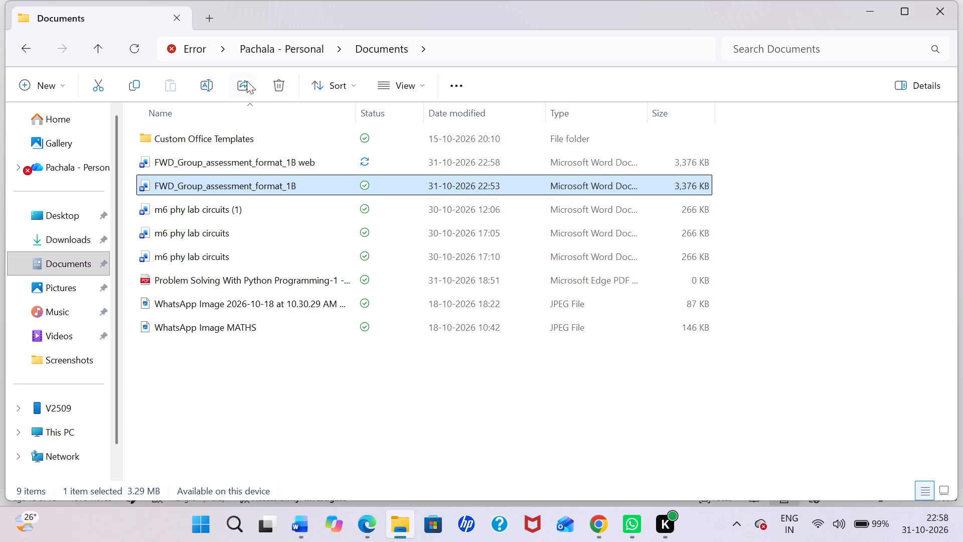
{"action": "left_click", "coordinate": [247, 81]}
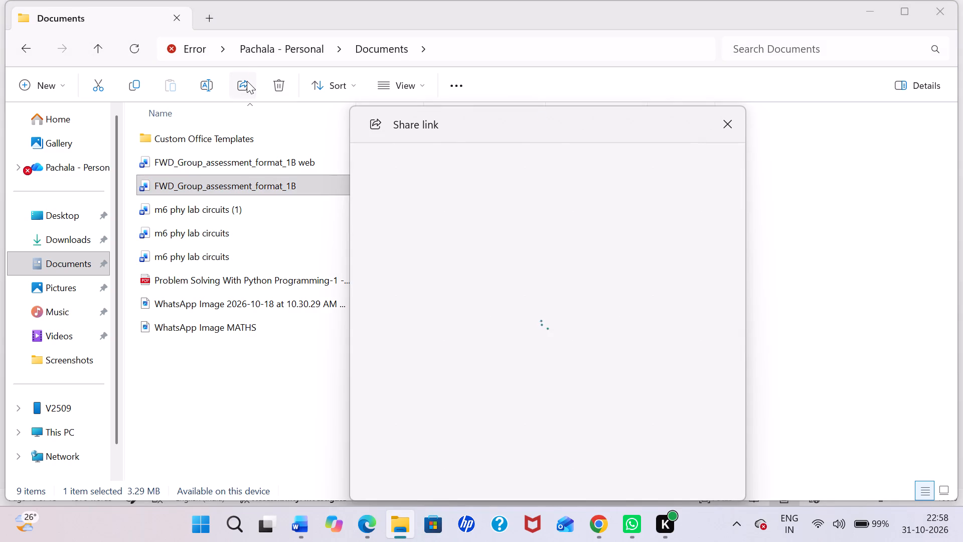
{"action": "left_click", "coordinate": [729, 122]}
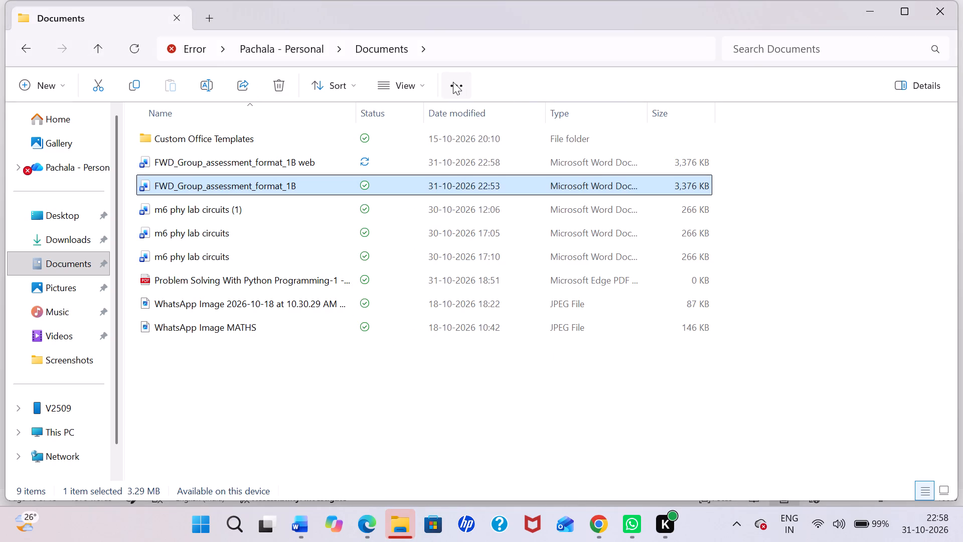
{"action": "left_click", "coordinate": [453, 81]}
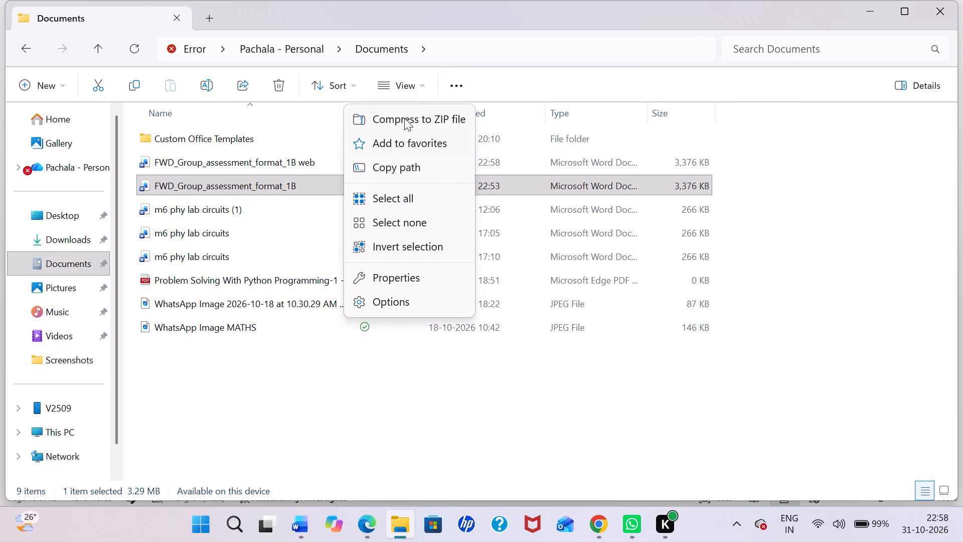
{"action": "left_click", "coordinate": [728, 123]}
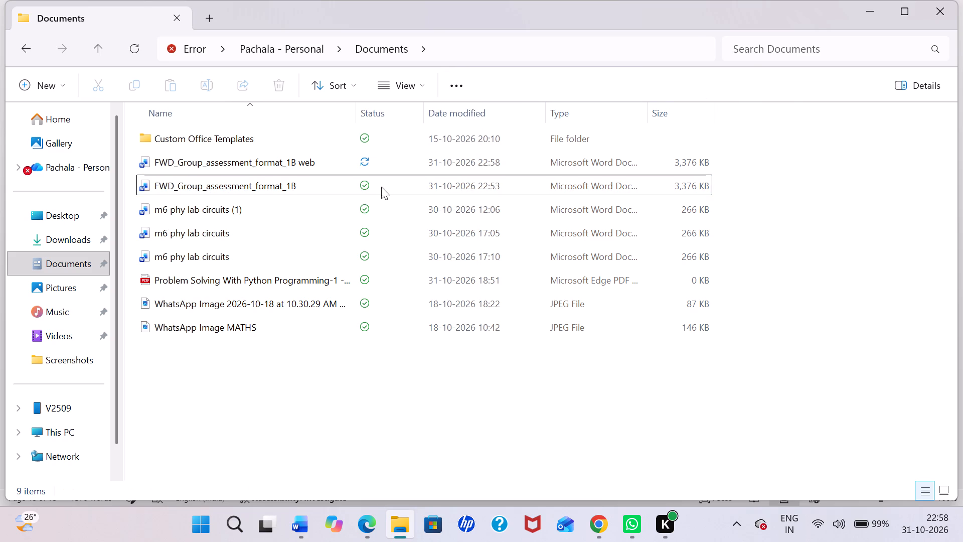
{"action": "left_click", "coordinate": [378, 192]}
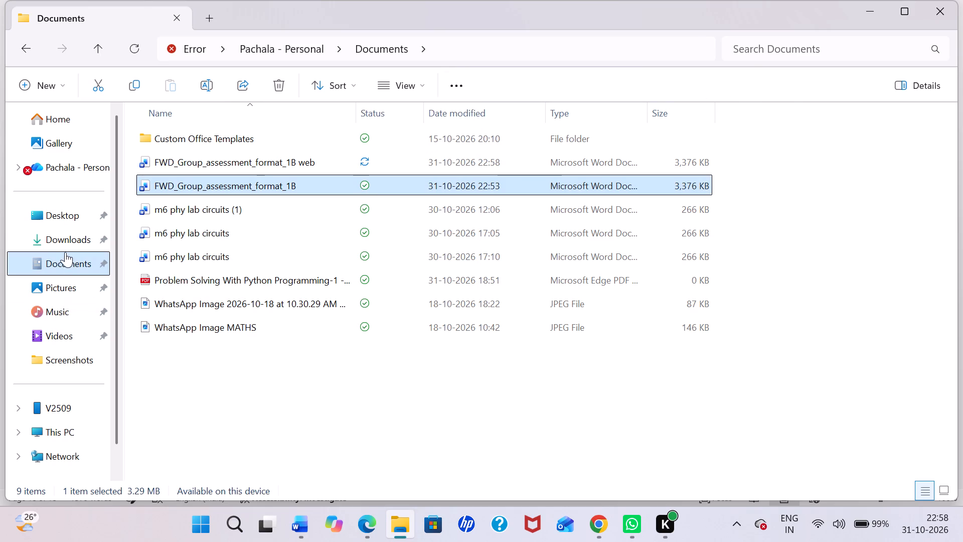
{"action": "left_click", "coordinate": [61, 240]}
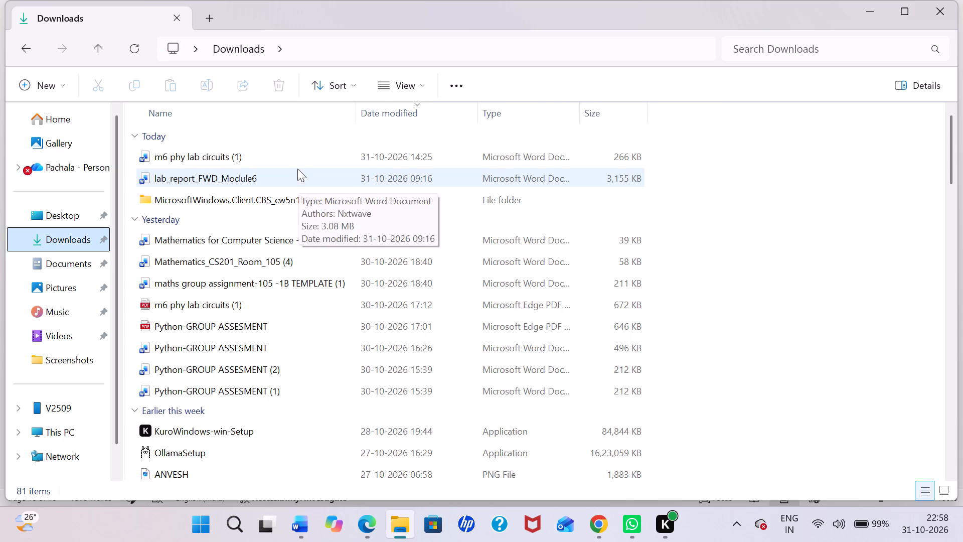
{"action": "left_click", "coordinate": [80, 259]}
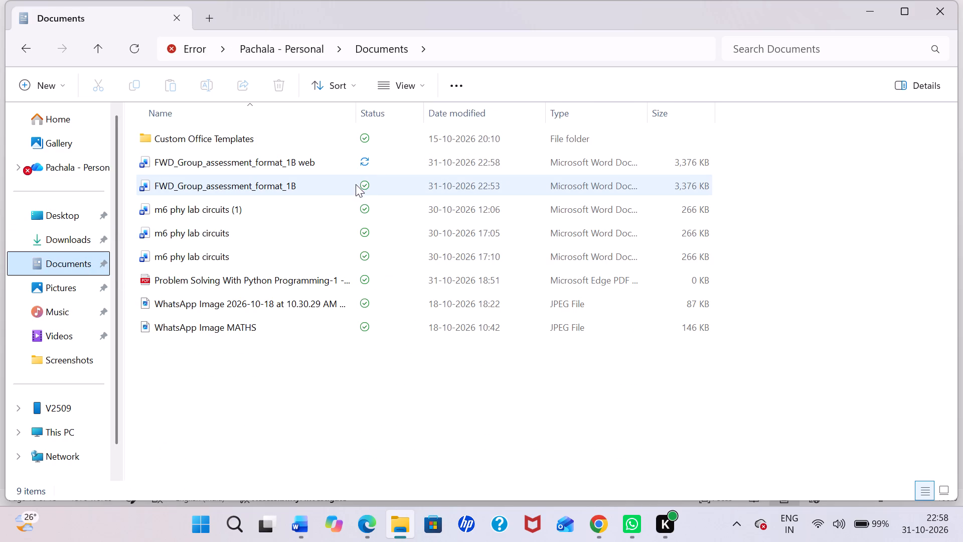
Open the FWD_Group_assessment_format_1B document from the Documents folder in Word.
{"action": "double_click", "coordinate": [405, 182]}
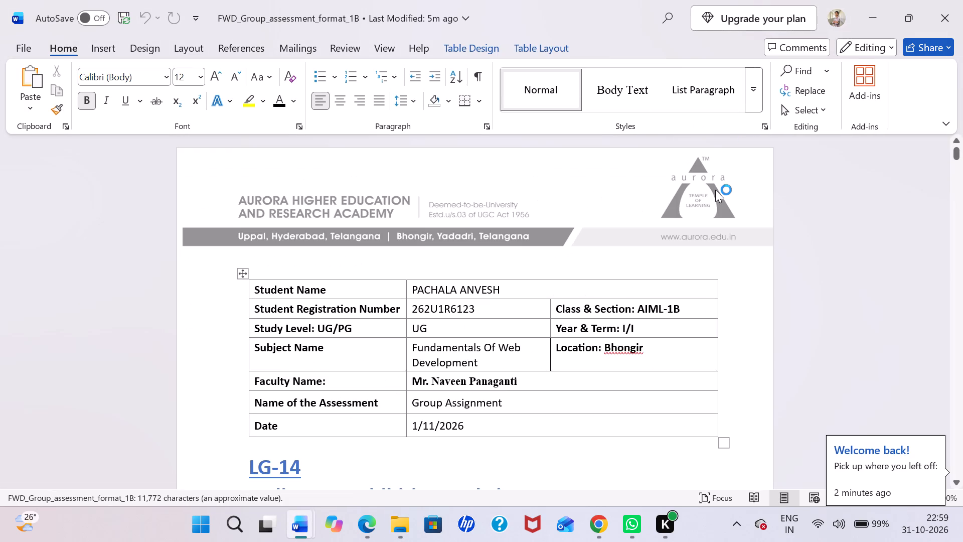
{"action": "scroll", "coordinate": [715, 190], "scroll_direction": "up", "scroll_amount": 2}
{"action": "scroll", "coordinate": [619, 186], "scroll_direction": "up", "scroll_amount": 4}
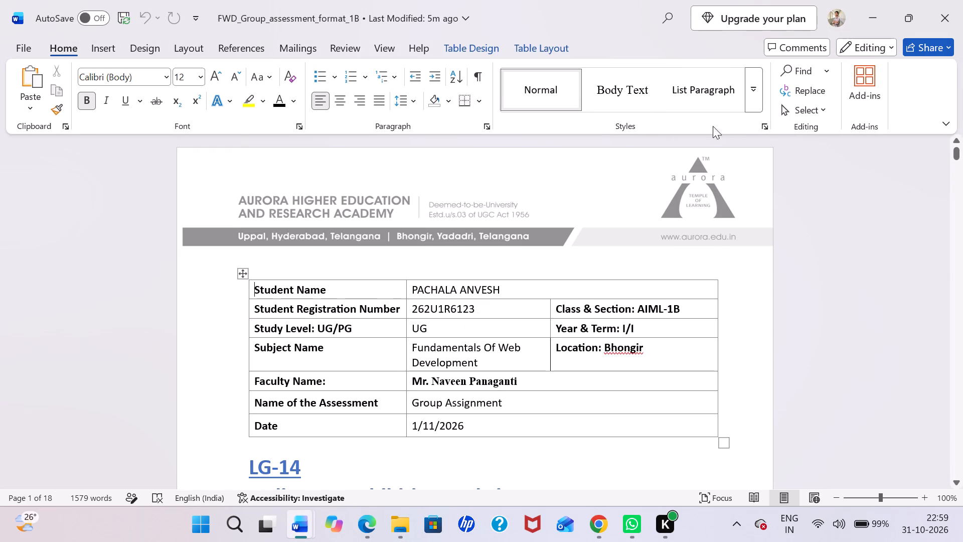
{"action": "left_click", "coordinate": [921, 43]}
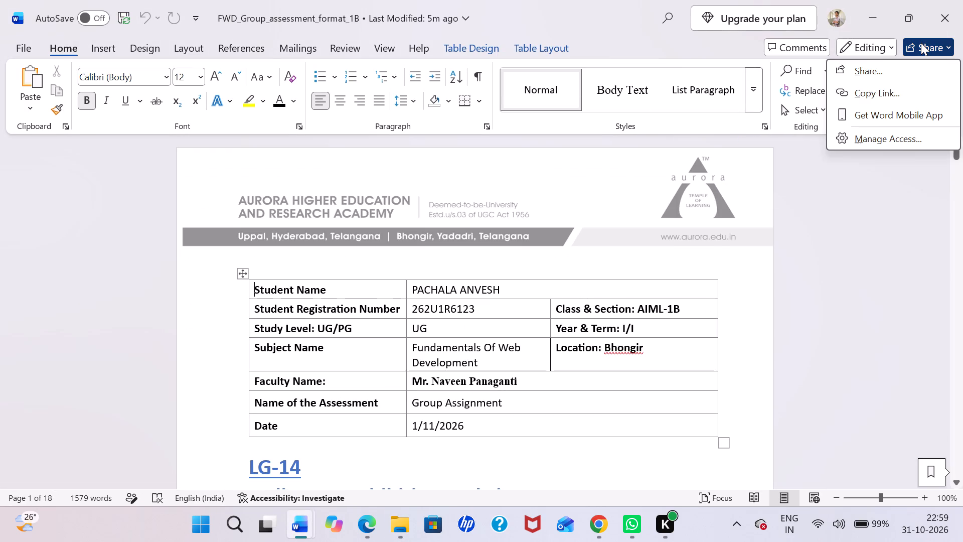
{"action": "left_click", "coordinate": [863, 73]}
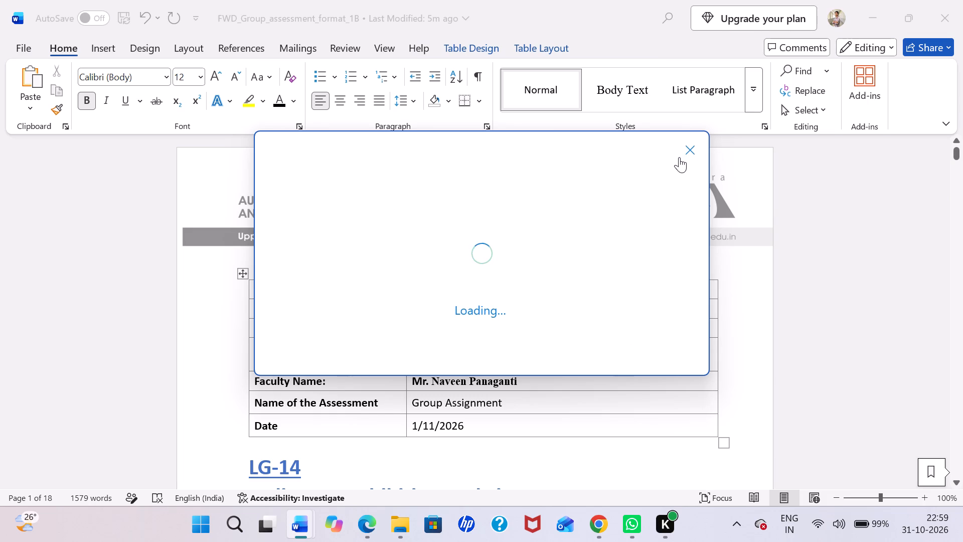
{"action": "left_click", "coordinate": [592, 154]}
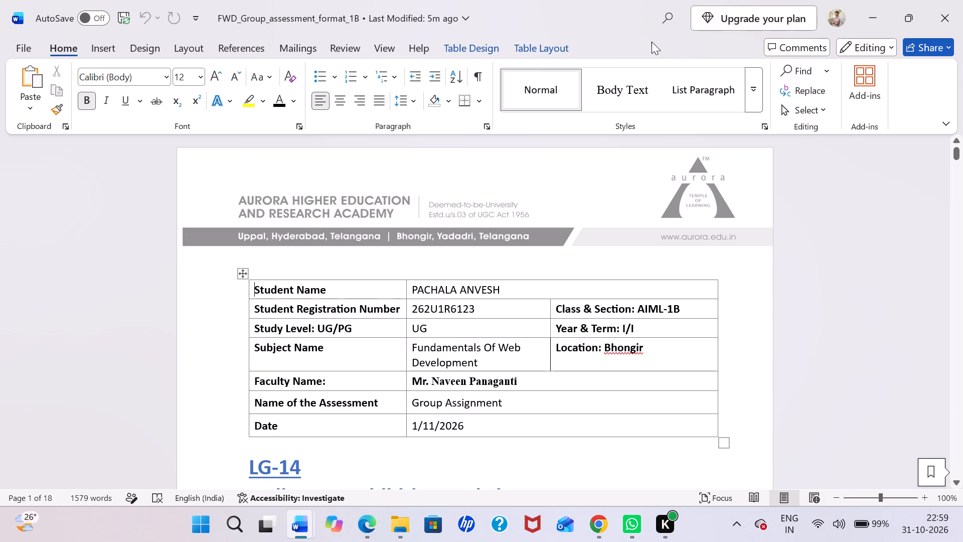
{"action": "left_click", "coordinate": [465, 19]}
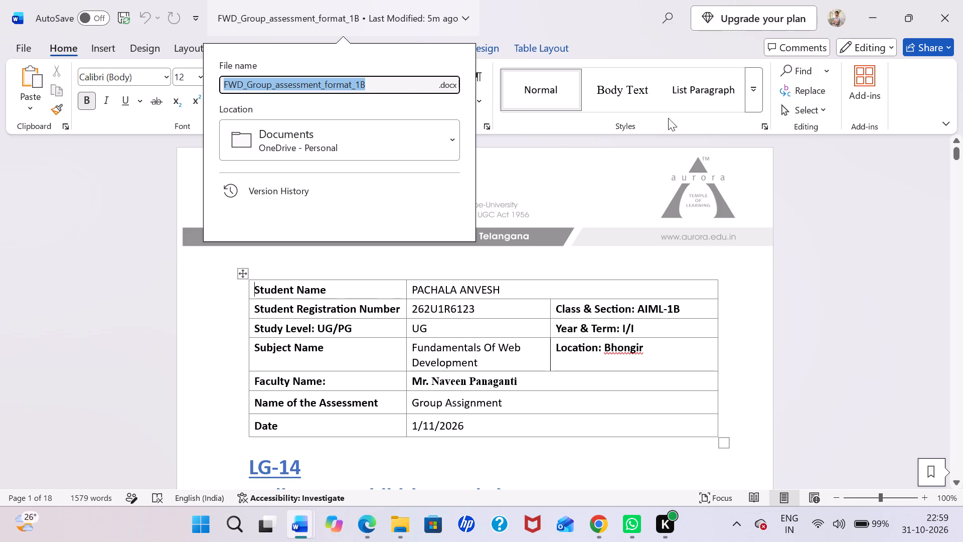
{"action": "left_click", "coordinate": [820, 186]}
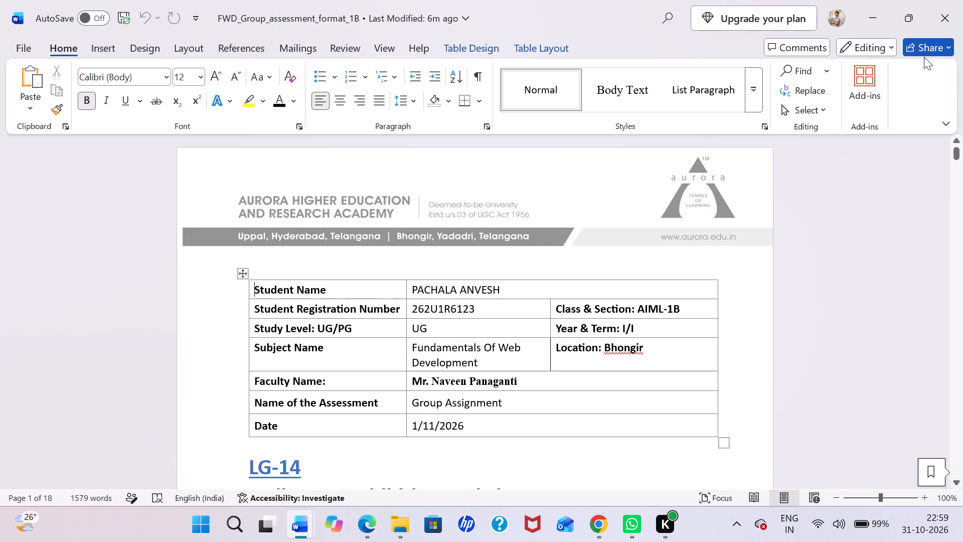
Copy a sharing link to the FWD_Group_assessment_format_1B report and dismiss the link notice.
{"action": "left_click", "coordinate": [921, 40]}
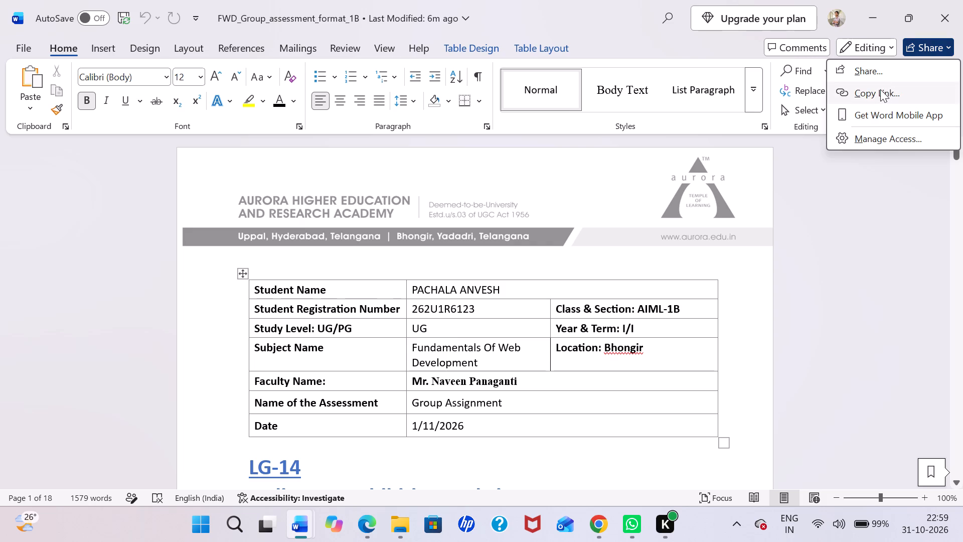
{"action": "left_click", "coordinate": [880, 89]}
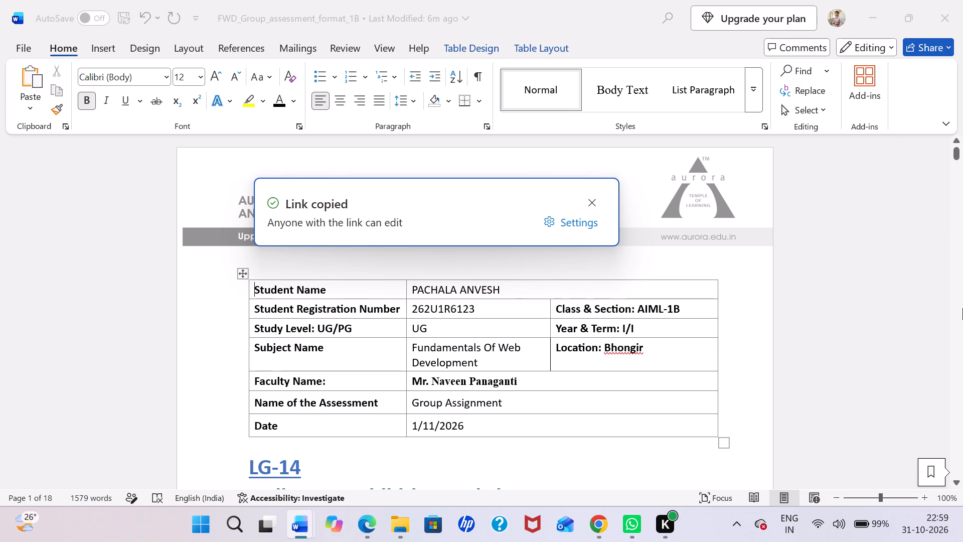
{"action": "left_click", "coordinate": [591, 205]}
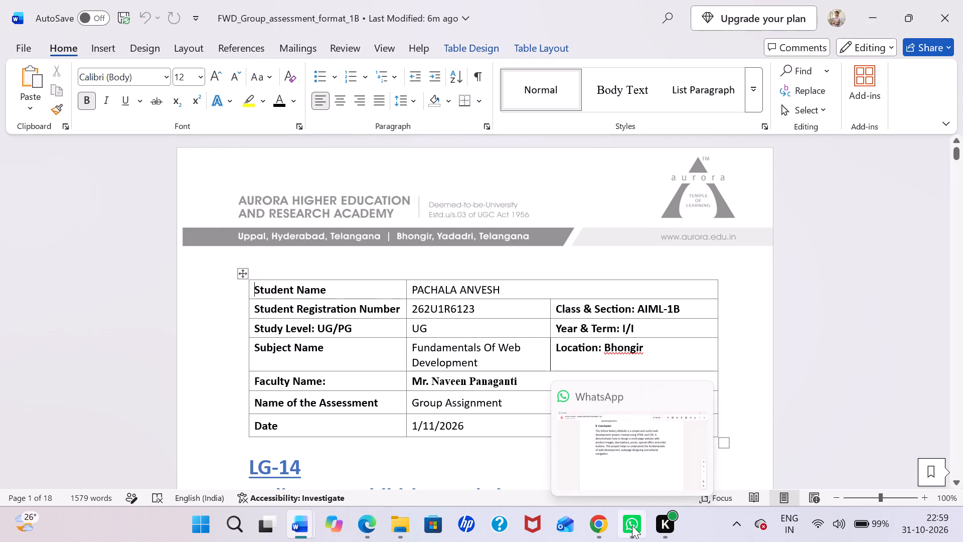
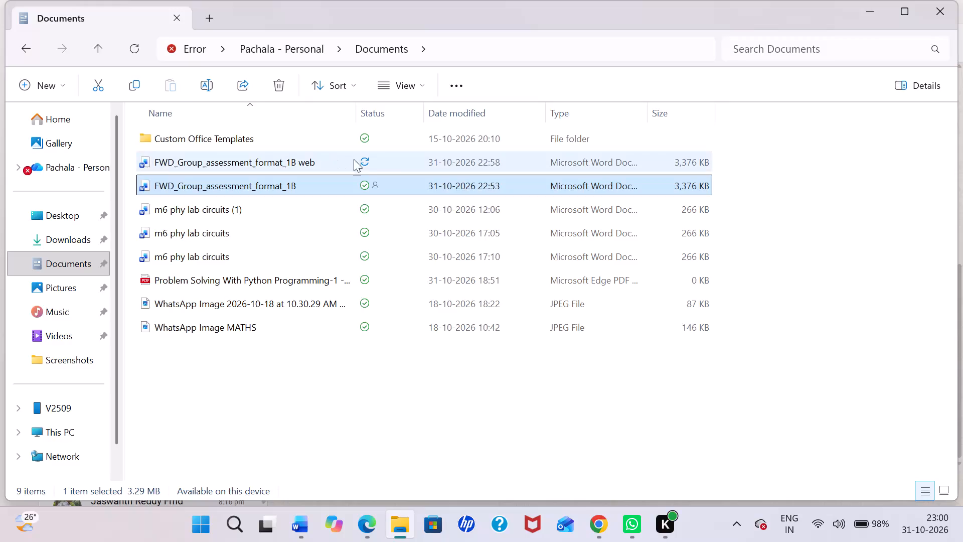
Open the link-sharing options for the FWD_Group_assessment_format_1B document in the Documents folder.
{"action": "left_click", "coordinate": [410, 177]}
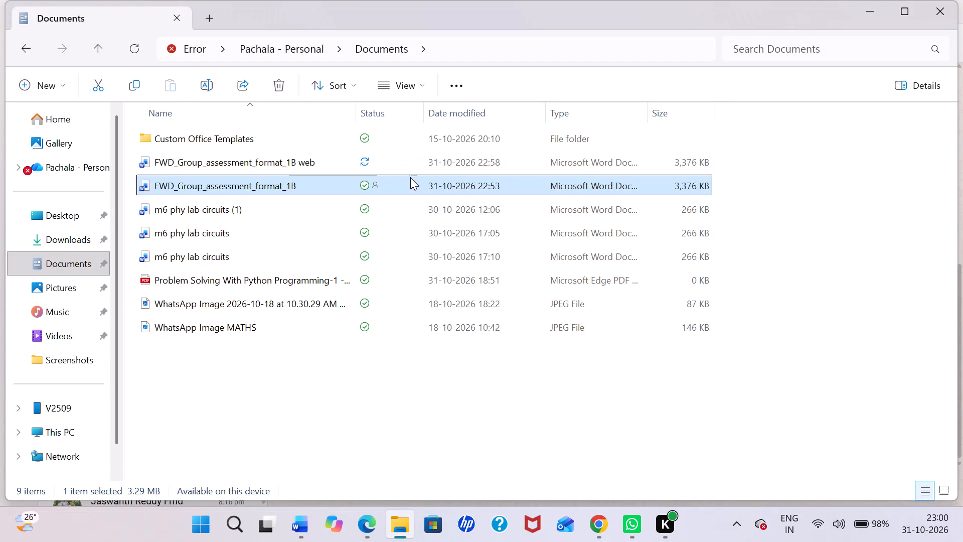
{"action": "left_click", "coordinate": [242, 78]}
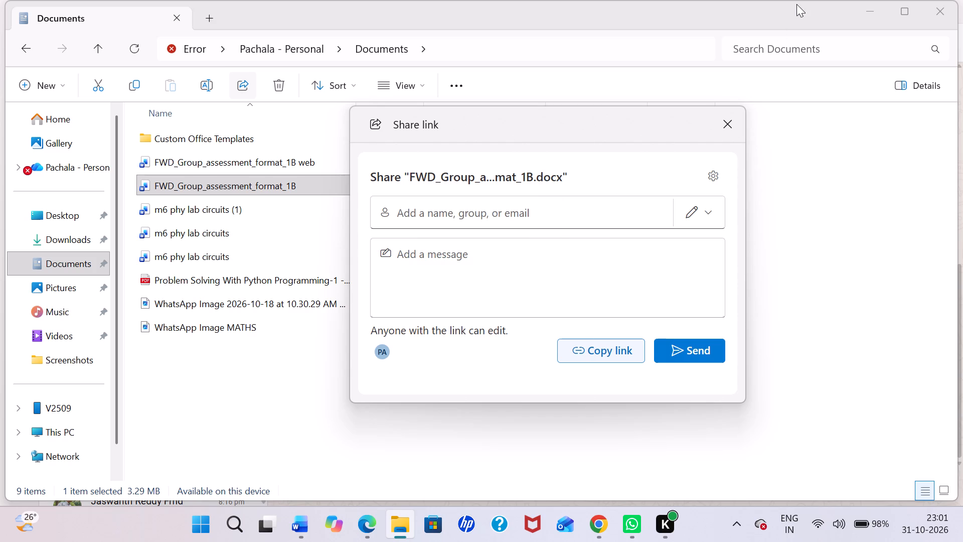
Dismiss the link-sharing dialog for the FWD_Group_assessment_format_1B document without sending an invitation.
{"action": "left_click", "coordinate": [726, 124]}
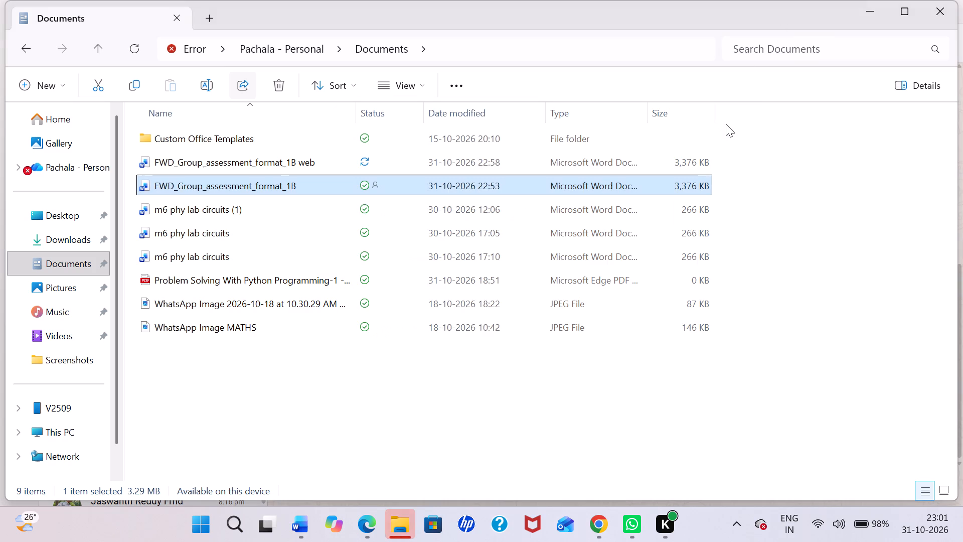
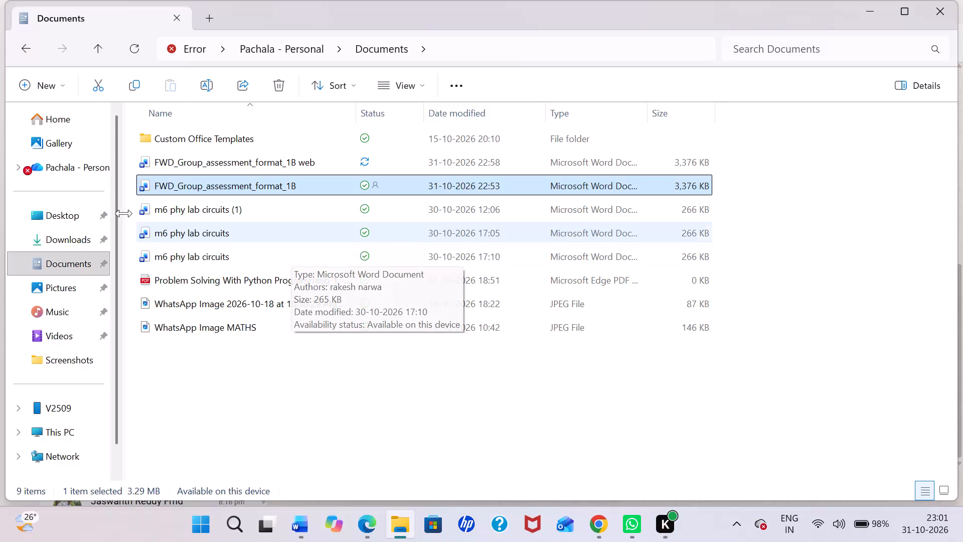
Share the lab_report_FWD_Module6 document from the Downloads folder using WhatsApp.
{"action": "left_click", "coordinate": [61, 241]}
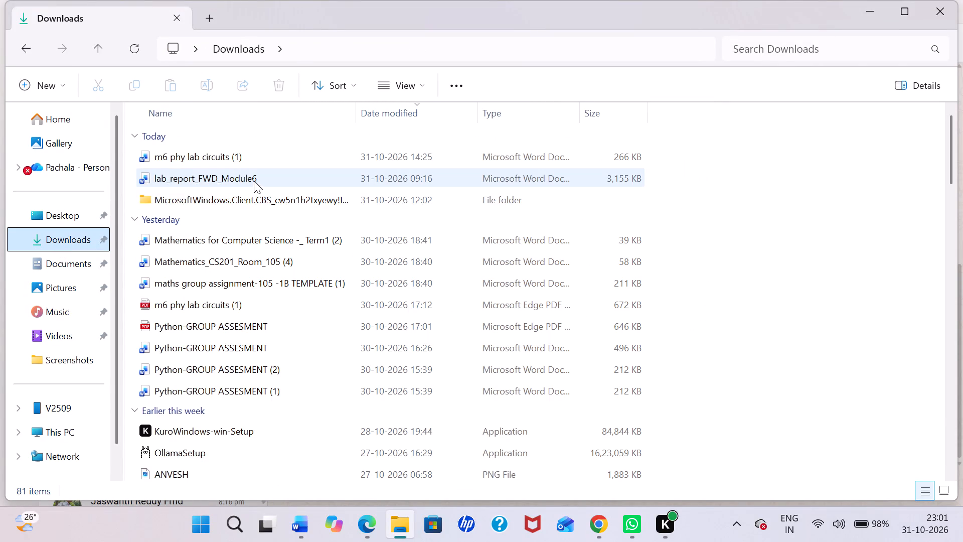
{"action": "left_click", "coordinate": [254, 181]}
{"action": "left_click", "coordinate": [242, 87]}
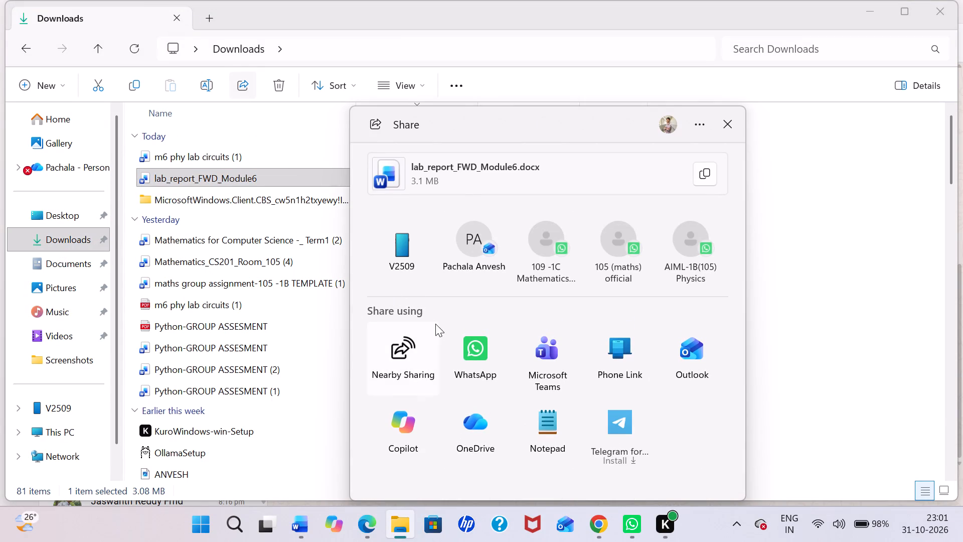
{"action": "left_click", "coordinate": [471, 347]}
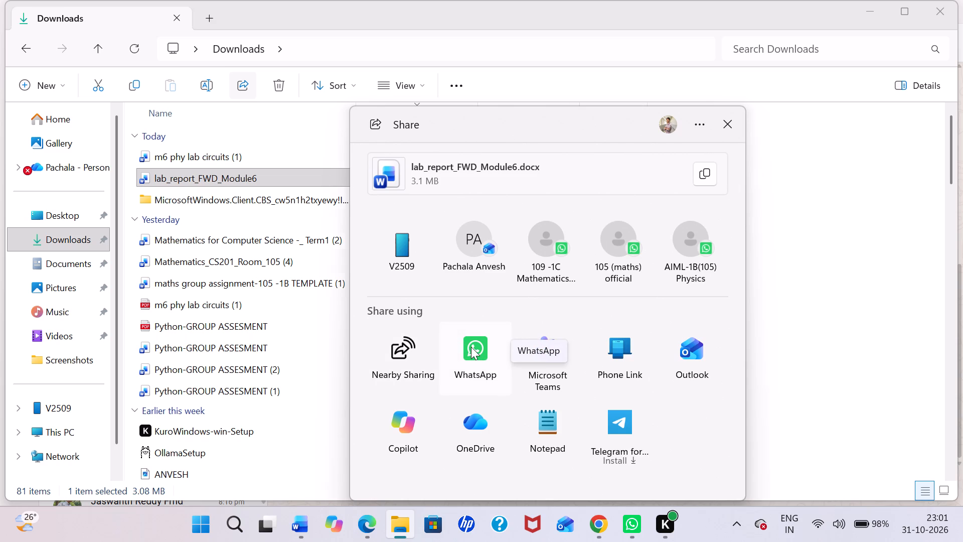
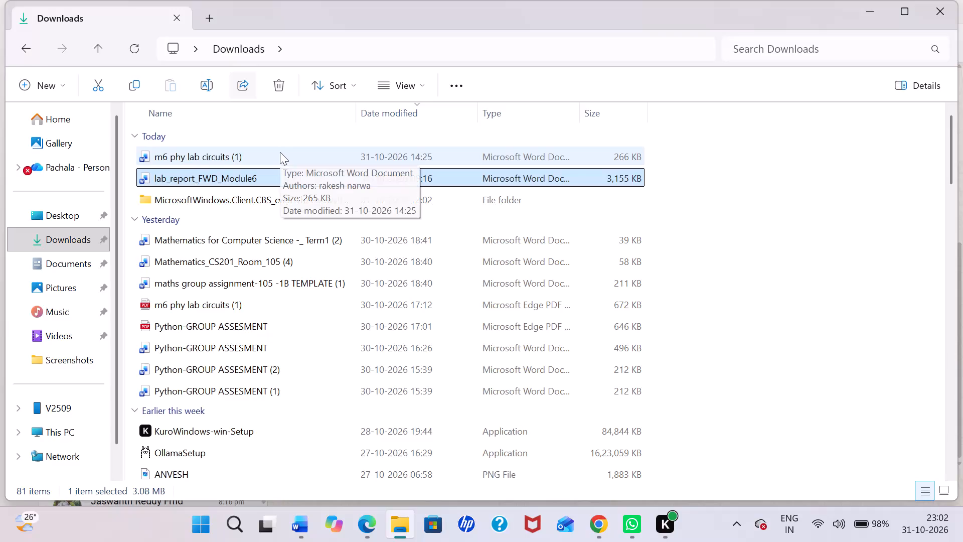
Open the link-sharing options for the FWD_Group_assessment_format_1B document in the Documents folder.
{"action": "left_click", "coordinate": [69, 260]}
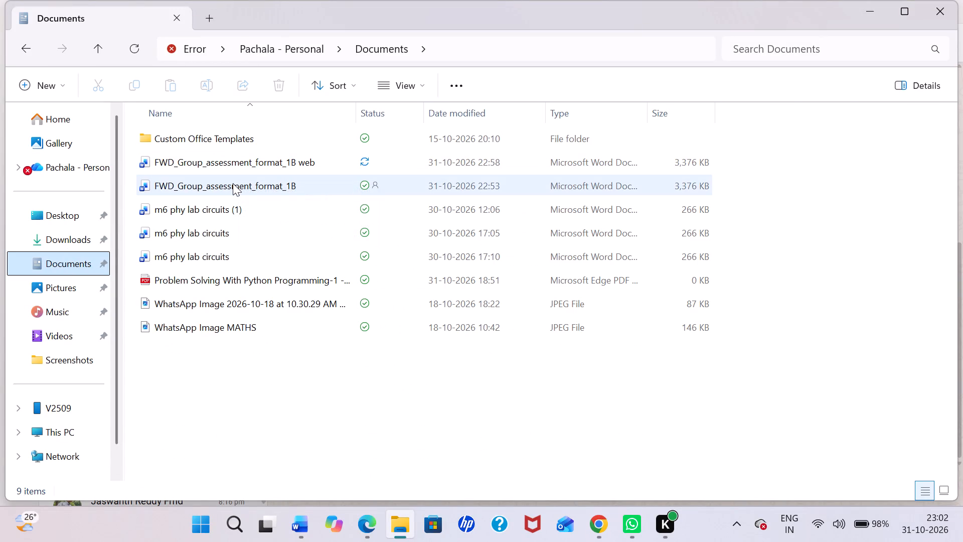
{"action": "left_click", "coordinate": [233, 183]}
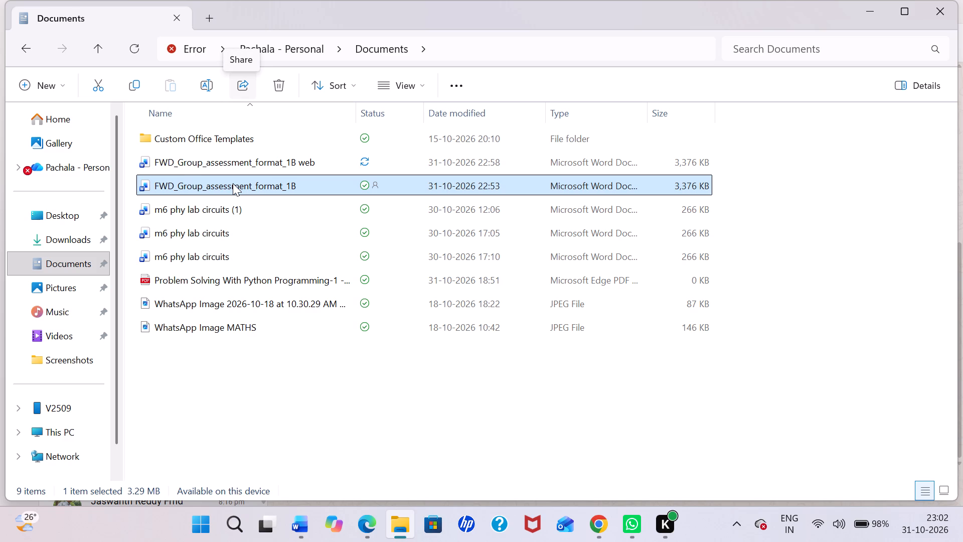
{"action": "left_click", "coordinate": [242, 88]}
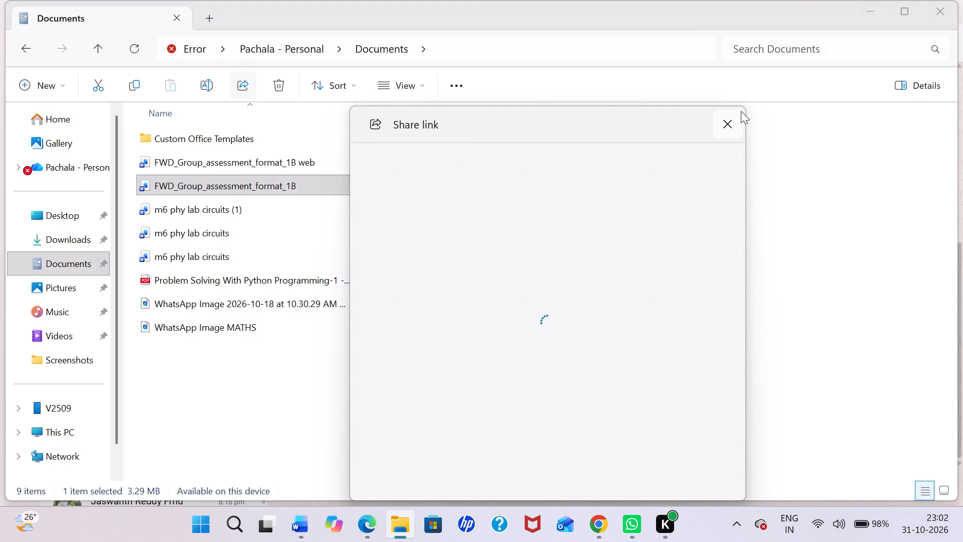
Dismiss the link-sharing window and copy the FWD_Group_assessment_format_1B document file from the Documents folder.
{"action": "left_click", "coordinate": [726, 116]}
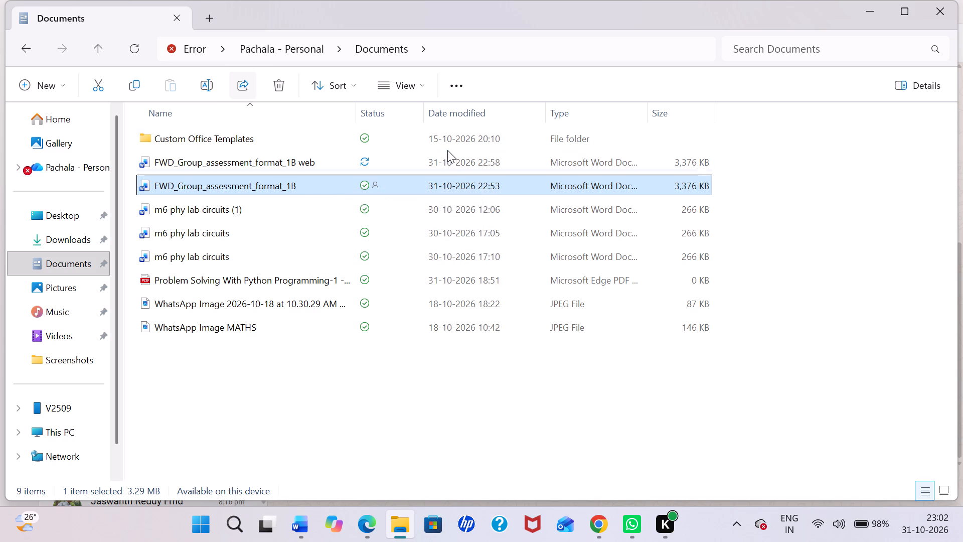
{"action": "left_click", "coordinate": [421, 181]}
{"action": "left_click", "coordinate": [421, 179]}
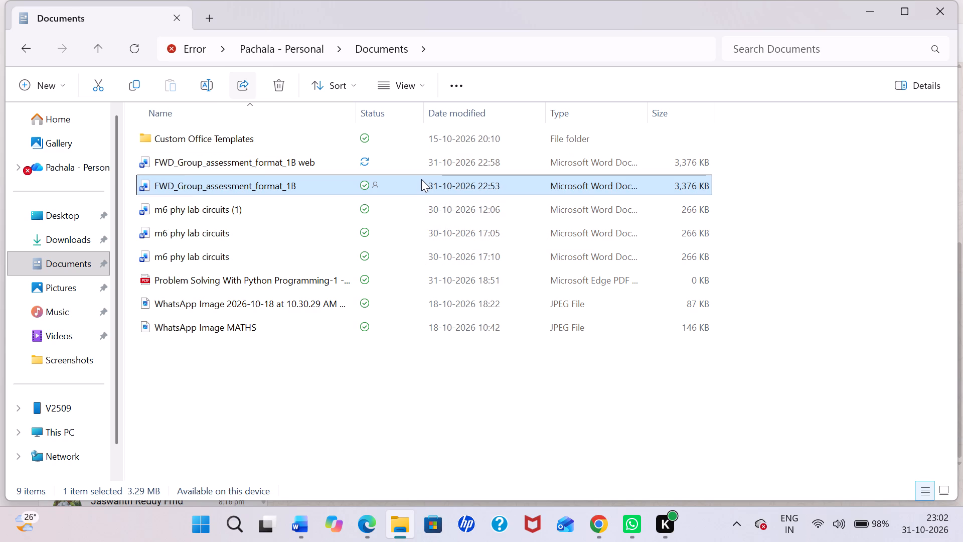
{"action": "right_click", "coordinate": [421, 179]}
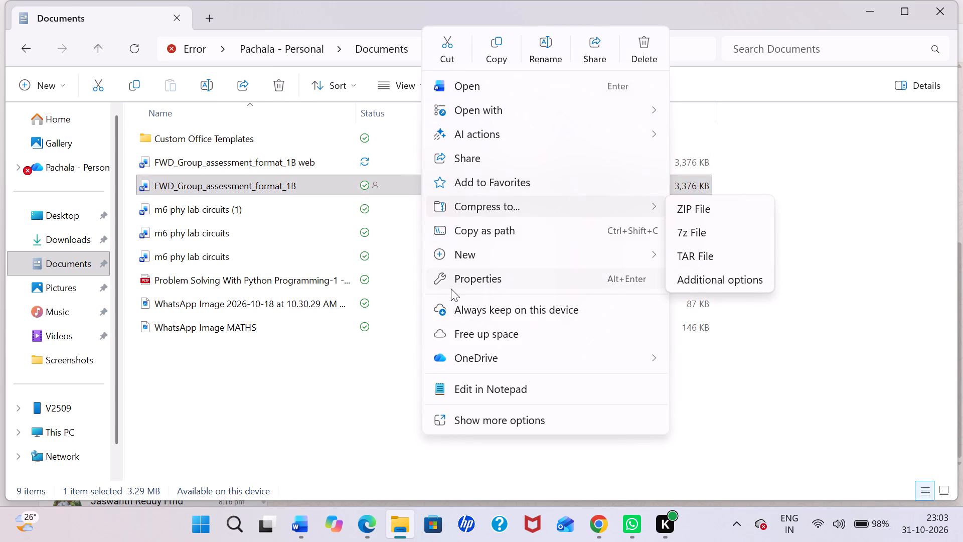
{"action": "left_click", "coordinate": [481, 44]}
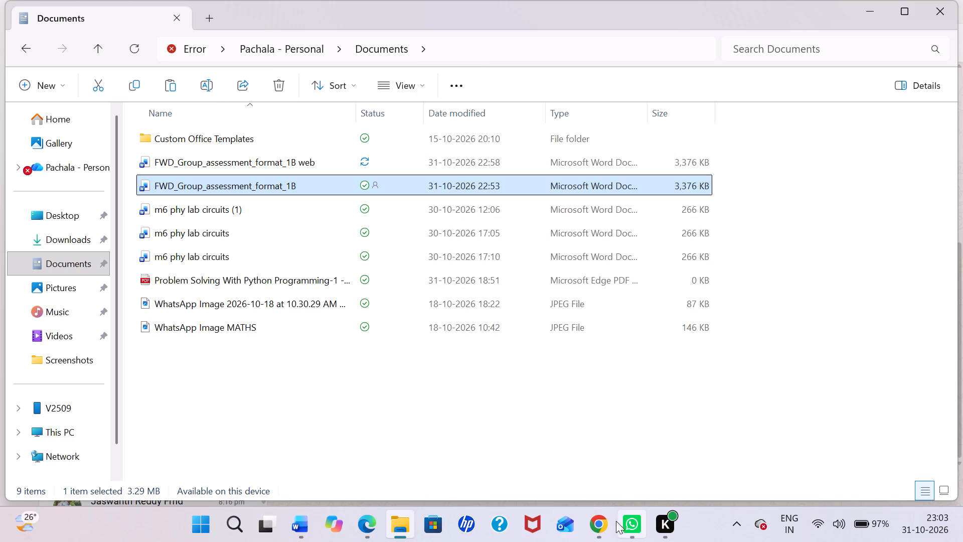
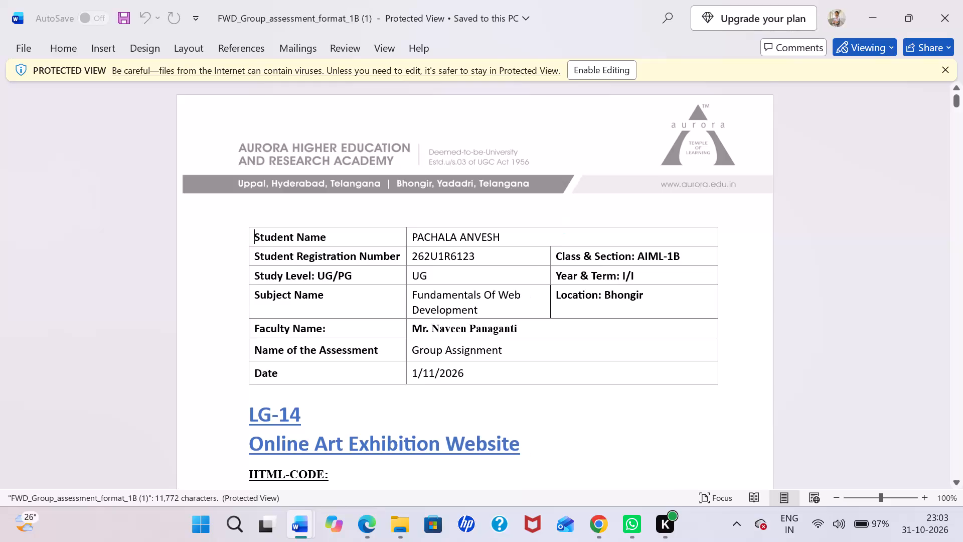
Review the protected copy of the group assessment report, from the student details and HTML code through the explanation and advantages sections.
{"action": "scroll", "coordinate": [531, 274], "scroll_direction": "down", "scroll_amount": 5}
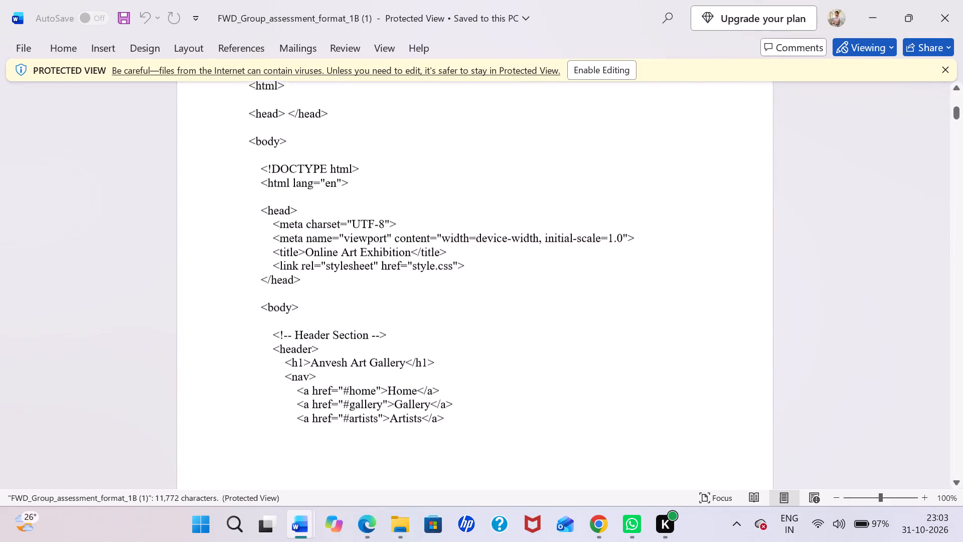
{"action": "scroll", "coordinate": [531, 274], "scroll_direction": "down", "scroll_amount": 15}
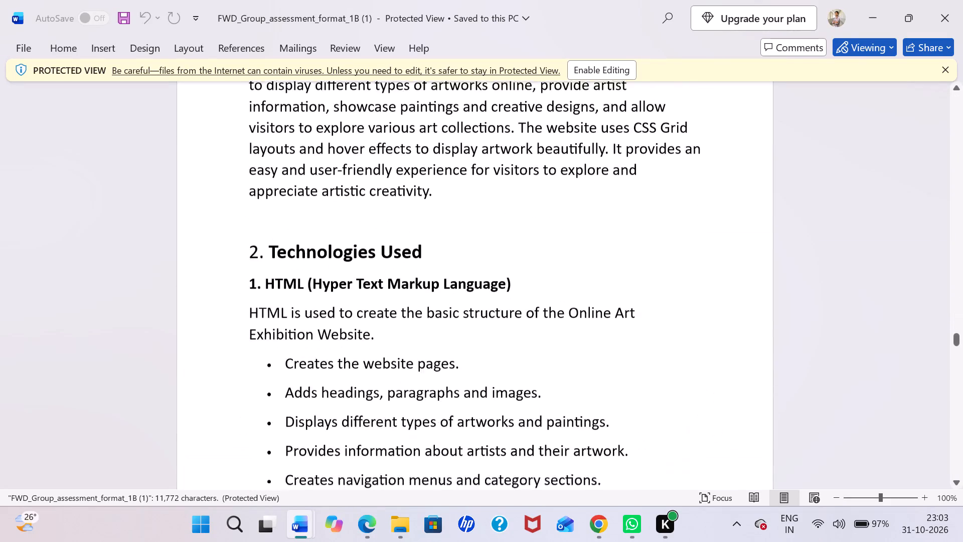
{"action": "scroll", "coordinate": [531, 274], "scroll_direction": "down", "scroll_amount": 8}
{"action": "scroll", "coordinate": [531, 274], "scroll_direction": "up", "scroll_amount": 10}
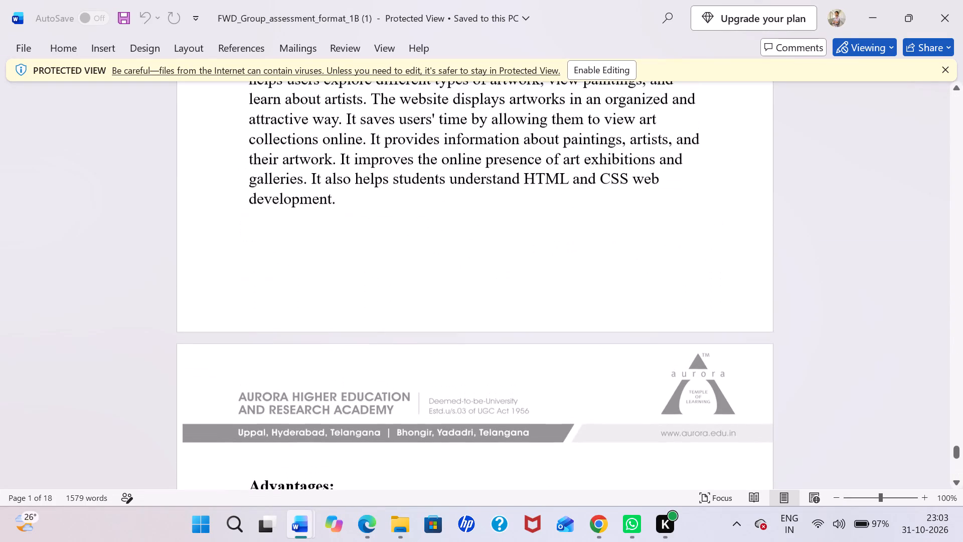
{"action": "scroll", "coordinate": [531, 274], "scroll_direction": "up", "scroll_amount": 9}
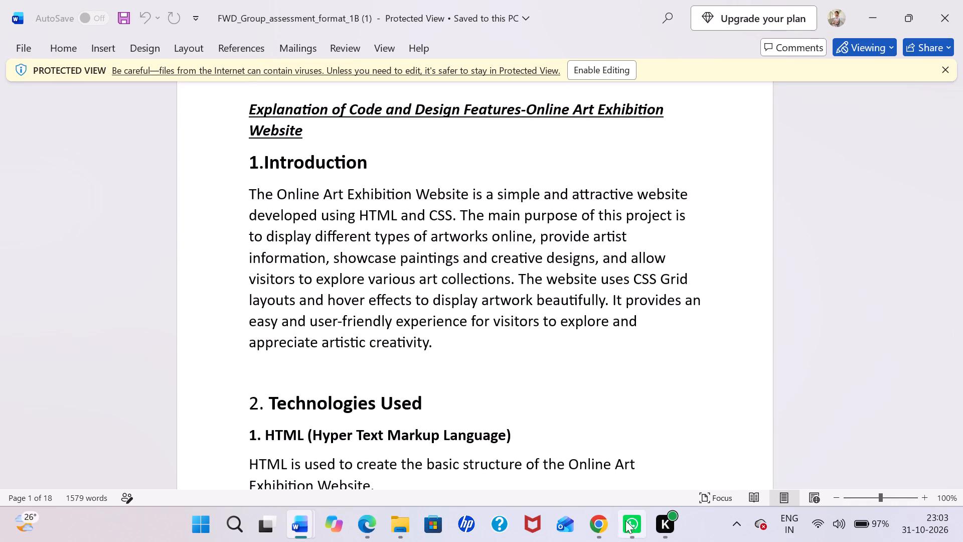